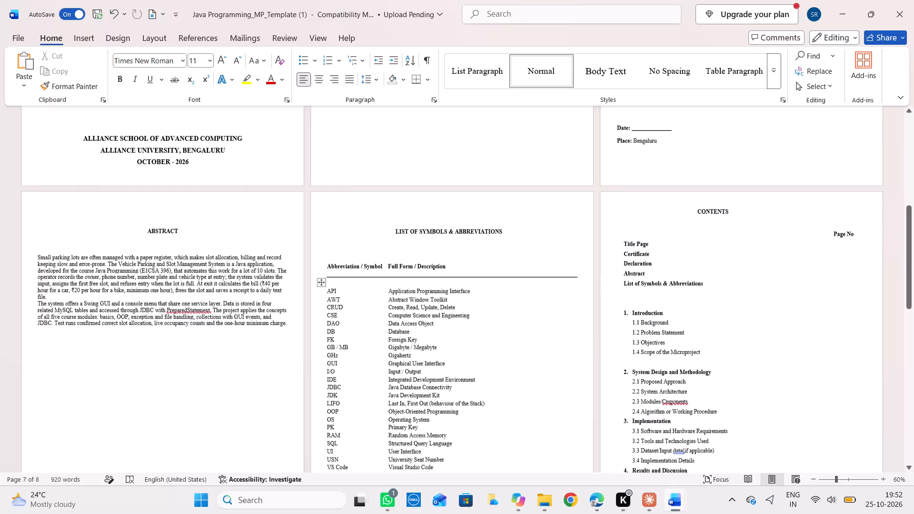
Lay out the Introduction text, from the chapter title through section 1.4 Scope, in one column.
scroll(361, 260, "up", 4)
scroll(361, 260, "down", 2)
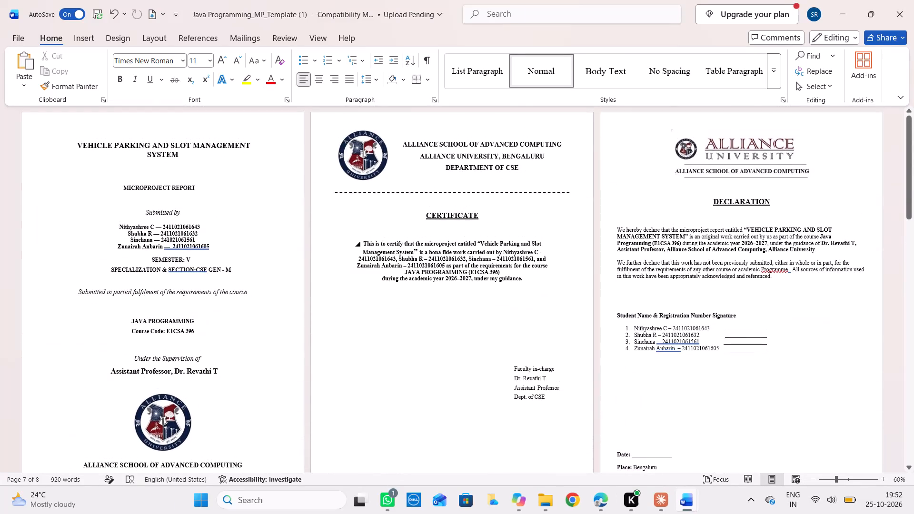
scroll(361, 260, "down", 8)
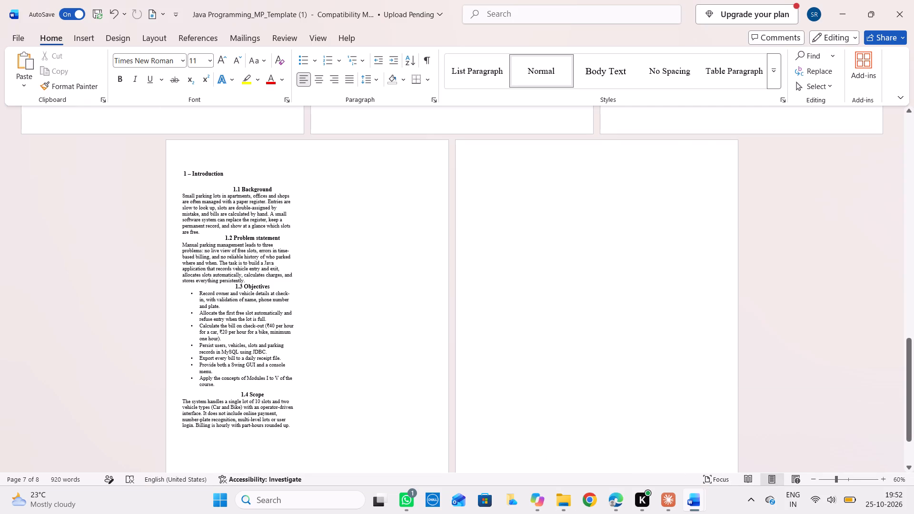
left_click_drag(180, 172, 277, 377)
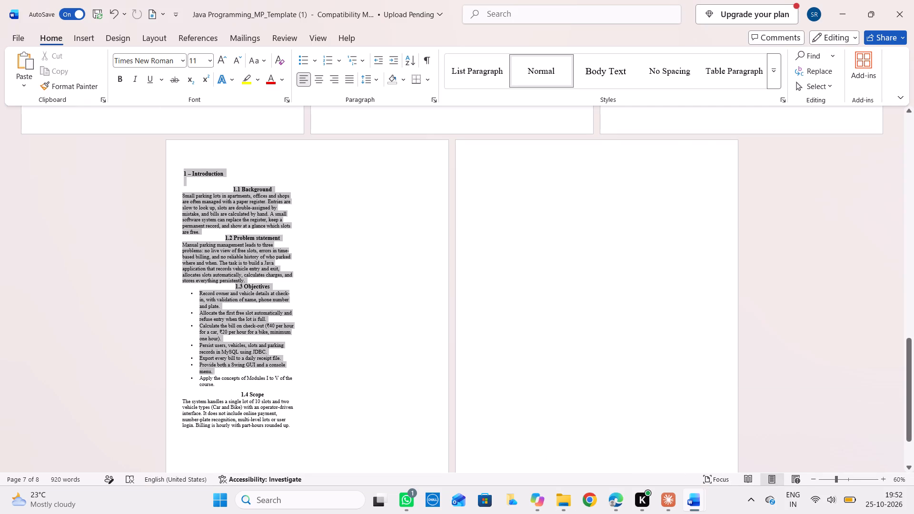
left_click_drag(277, 377, 292, 430)
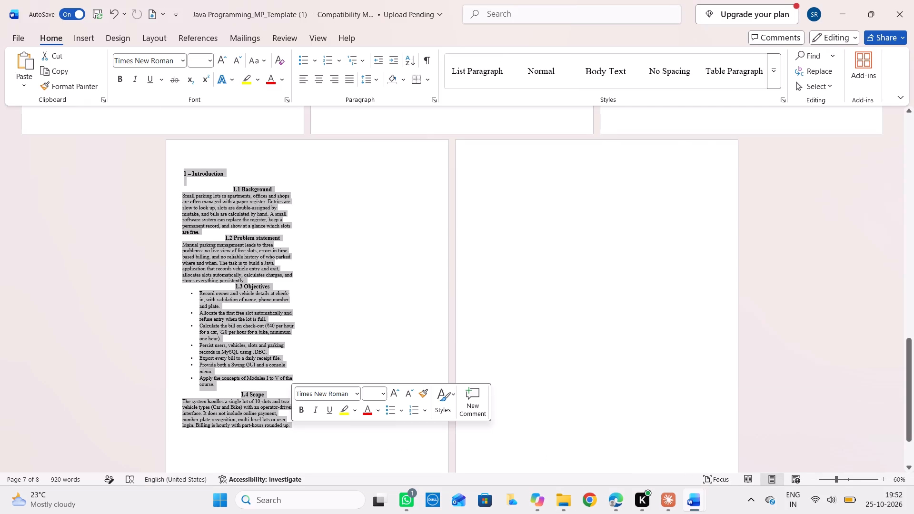
left_click(159, 43)
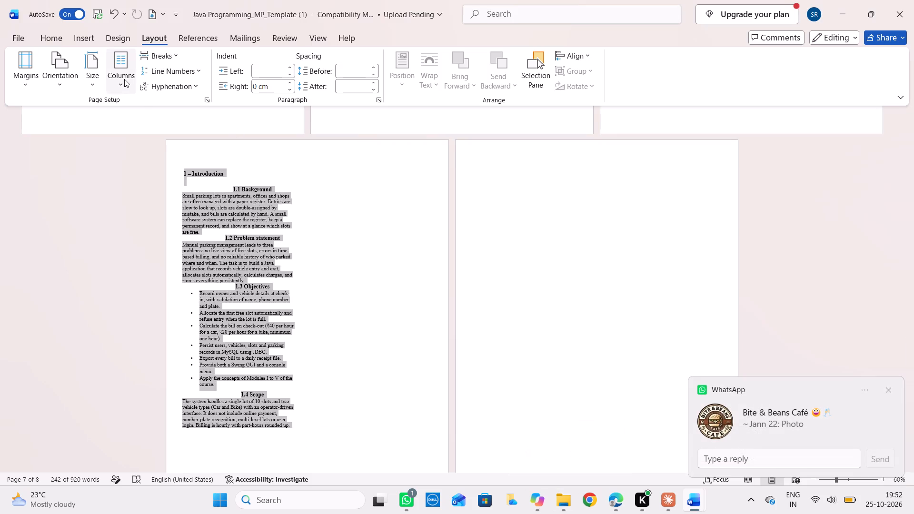
left_click(124, 79)
left_click(150, 102)
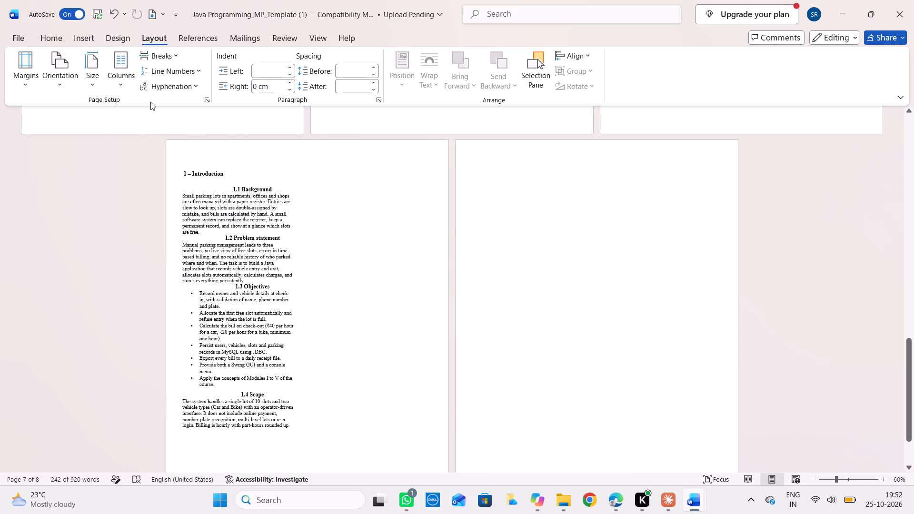
left_click(254, 353)
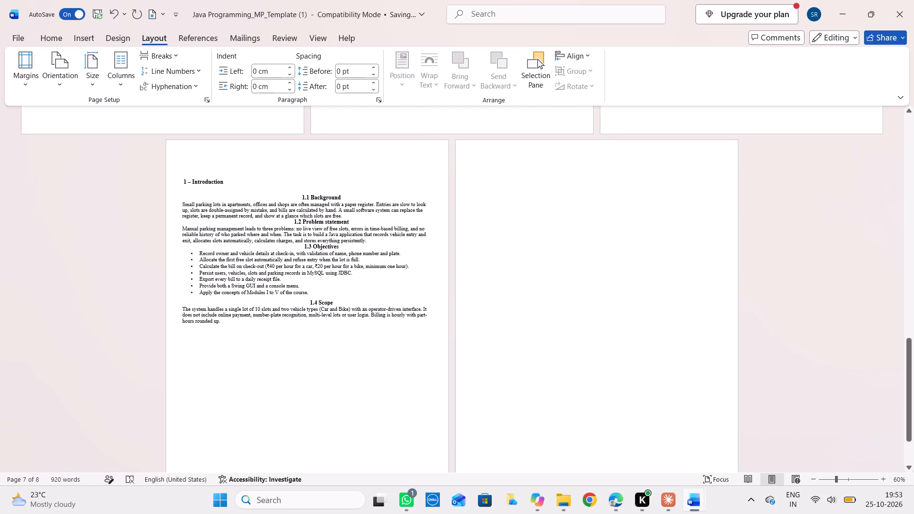
Move the centred 1.1 Background heading to the left margin of the Introduction page.
left_click(56, 35)
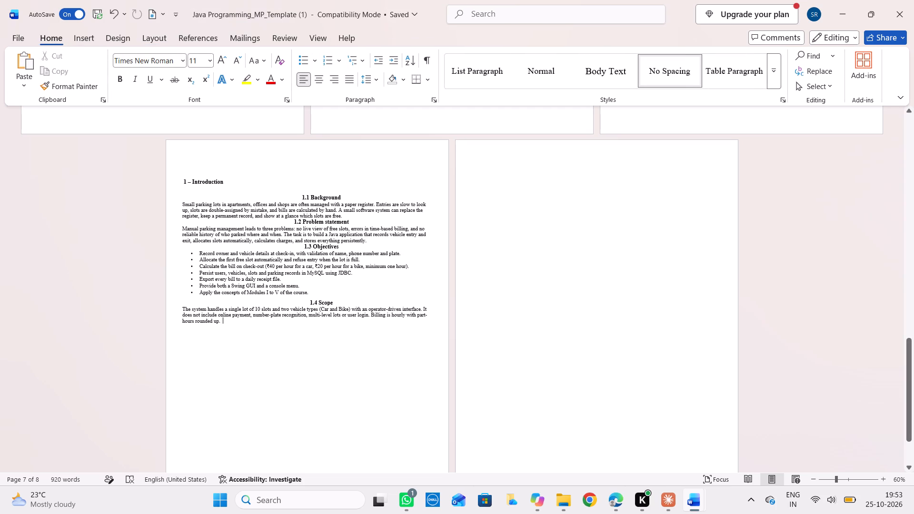
scroll(282, 216, "up", 10, "ctrl")
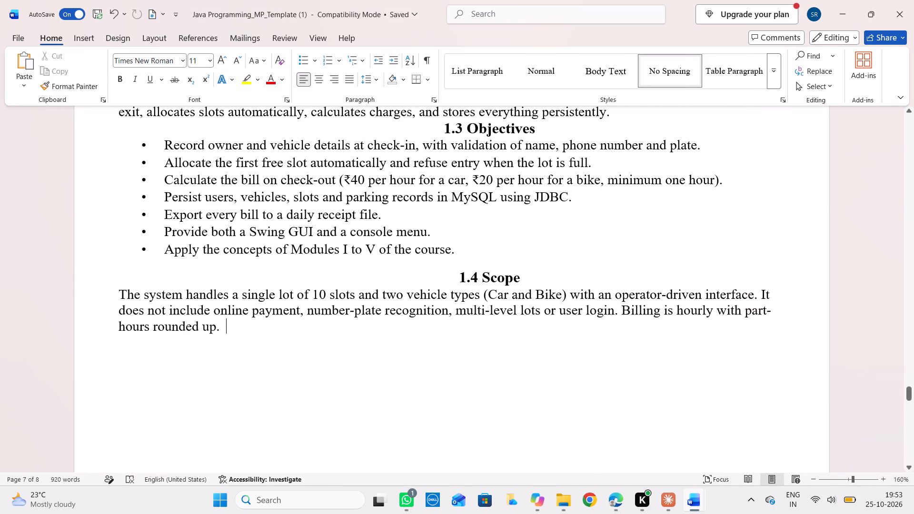
scroll(282, 216, "down", 8, "ctrl")
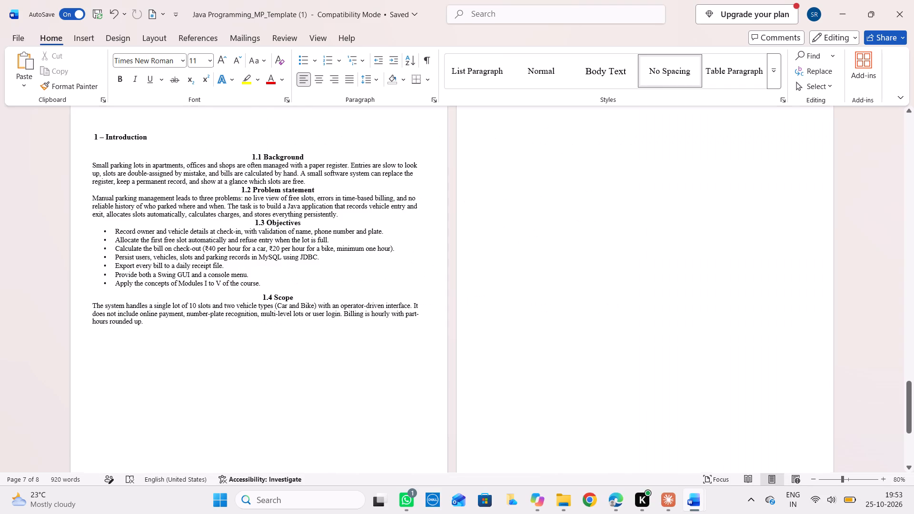
scroll(308, 276, "up", 2, "ctrl")
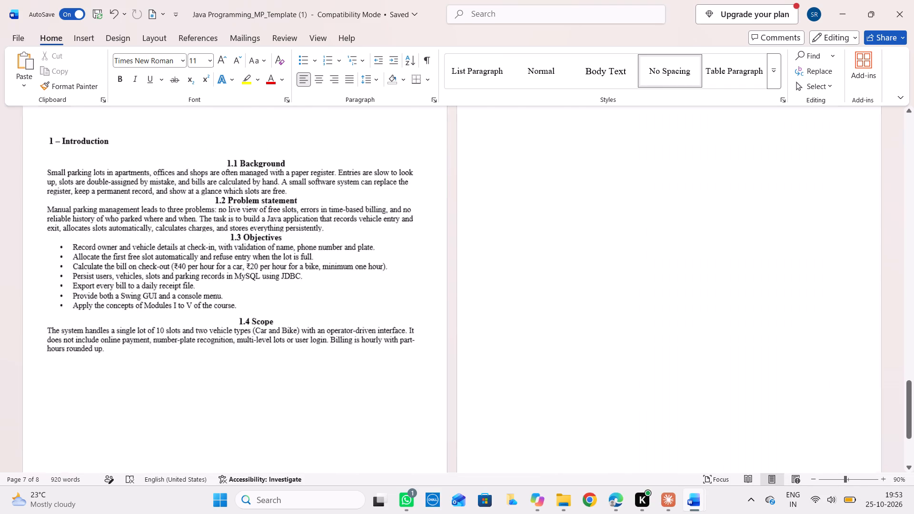
scroll(308, 276, "up", 4, "ctrl")
scroll(308, 276, "up", 2)
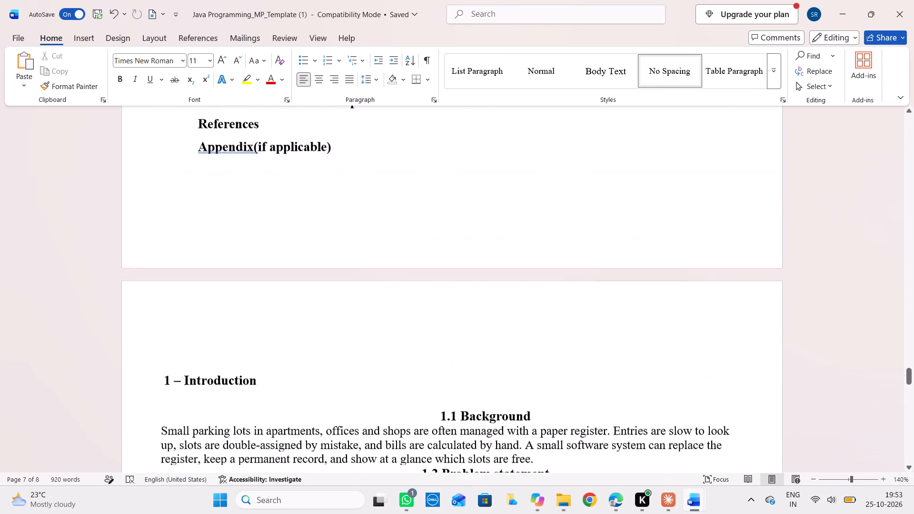
scroll(308, 276, "down", 2)
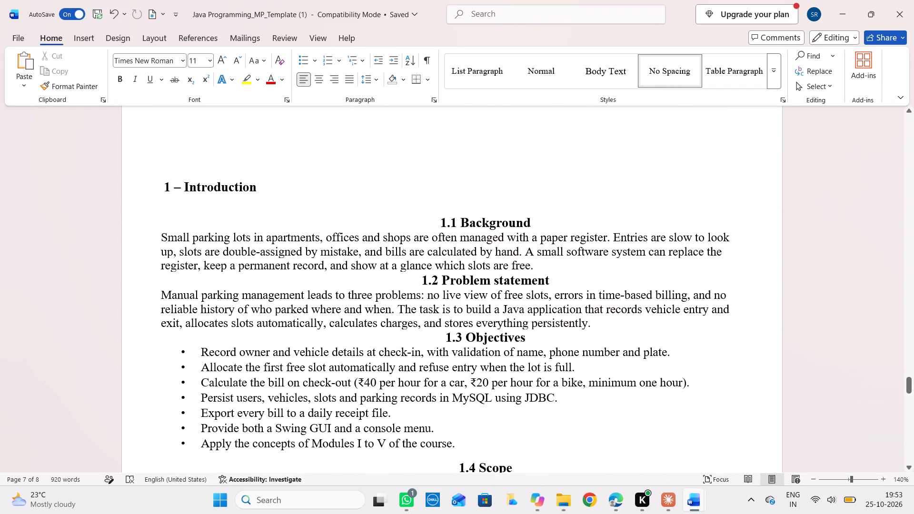
left_click_drag(534, 225, 494, 218)
left_click(439, 218)
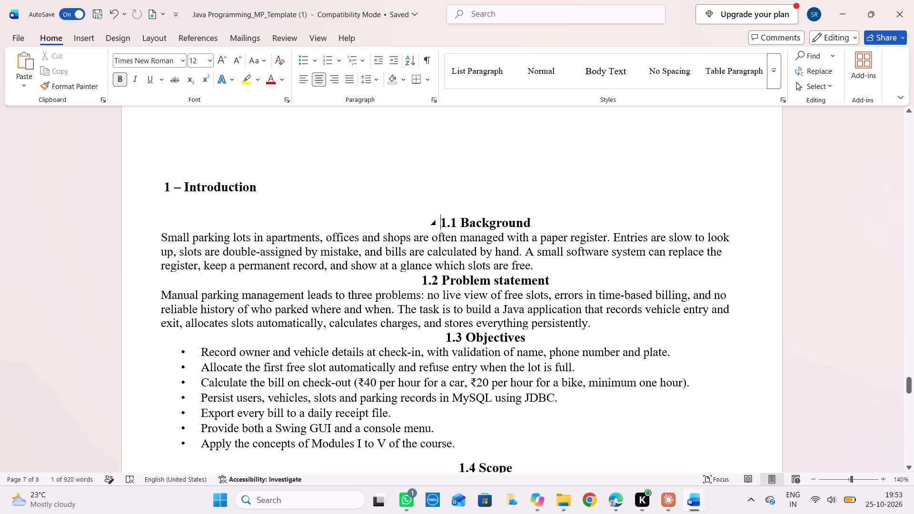
key("BackSpace")
key("BackSpace")
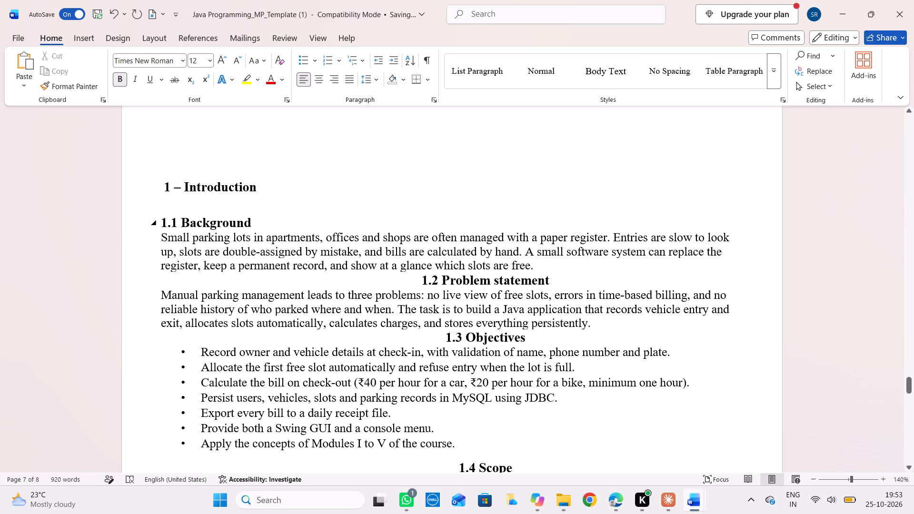
Move the centred 1.2 Problem statement and 1.3 Objectives headings to the left margin.
left_click(421, 279)
key("Return")
key("BackSpace")
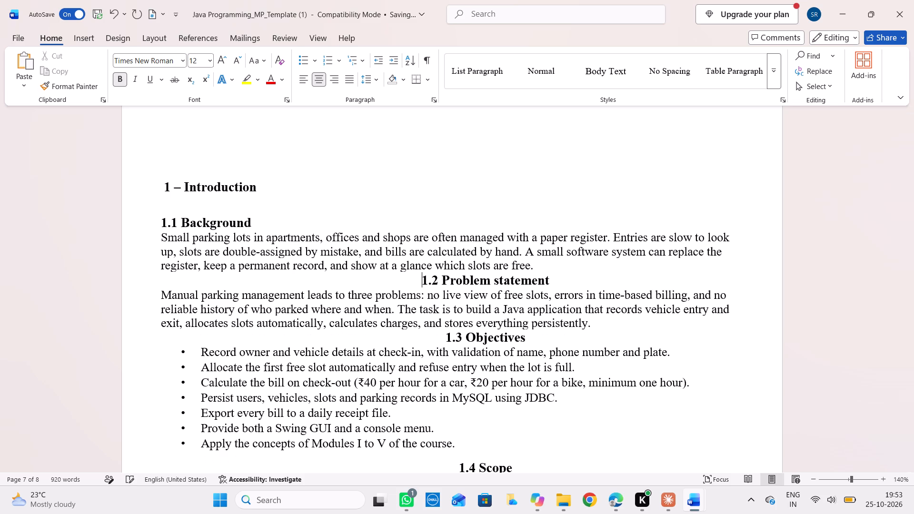
key("BackSpace")
key("BackSpace")
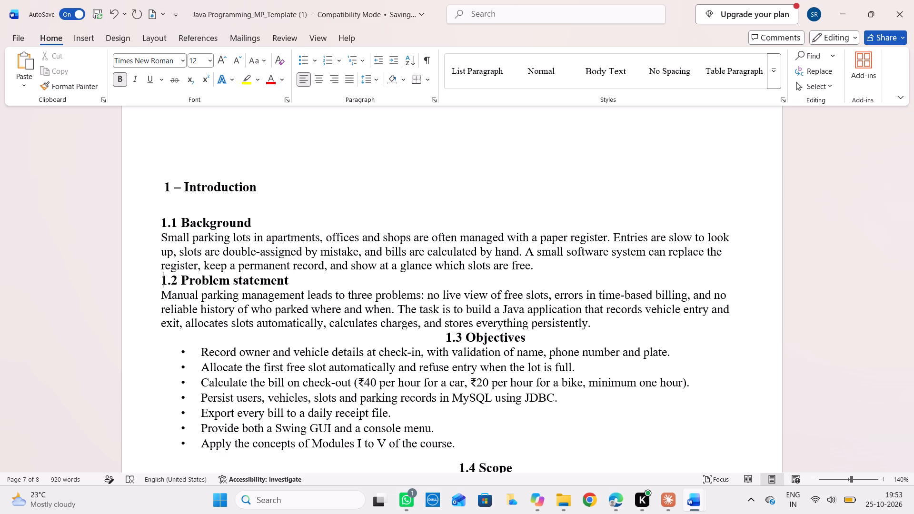
left_click(443, 336)
key("BackSpace")
key("BackSpace")
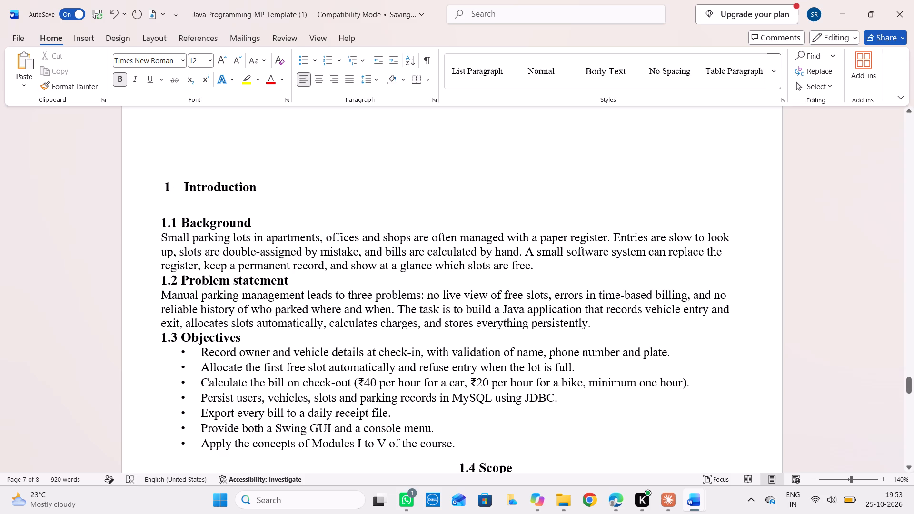
Move the centred 1.4 Scope heading to the left margin of the Introduction page.
scroll(461, 393, "down", 1)
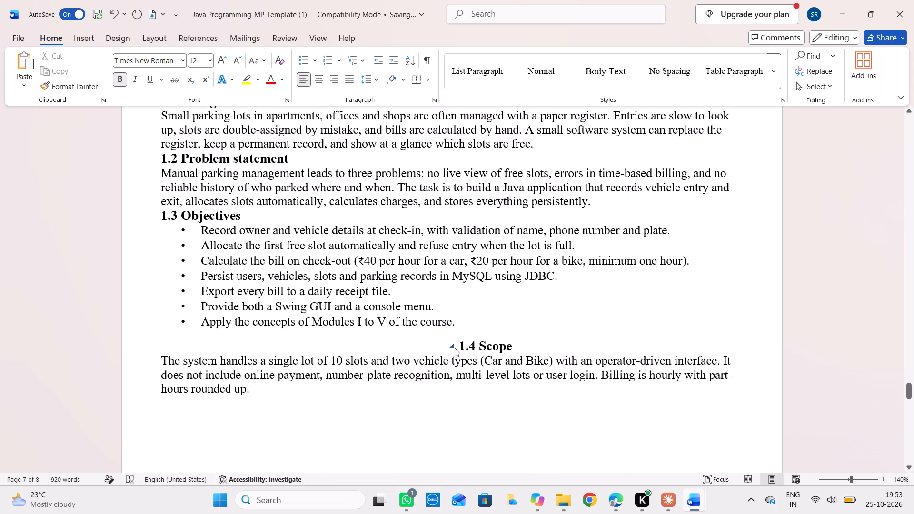
left_click(459, 345)
key("Return")
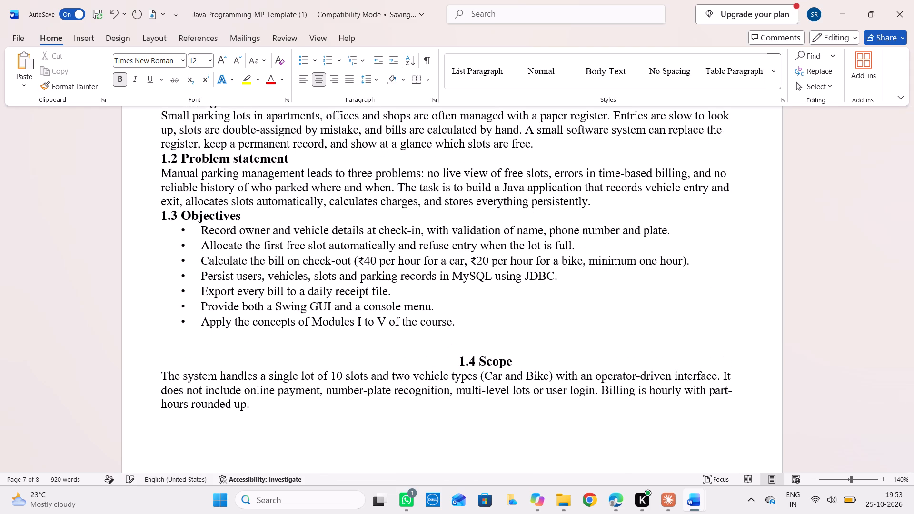
key("BackSpace")
key("BackSpace")
key("BackSpace")
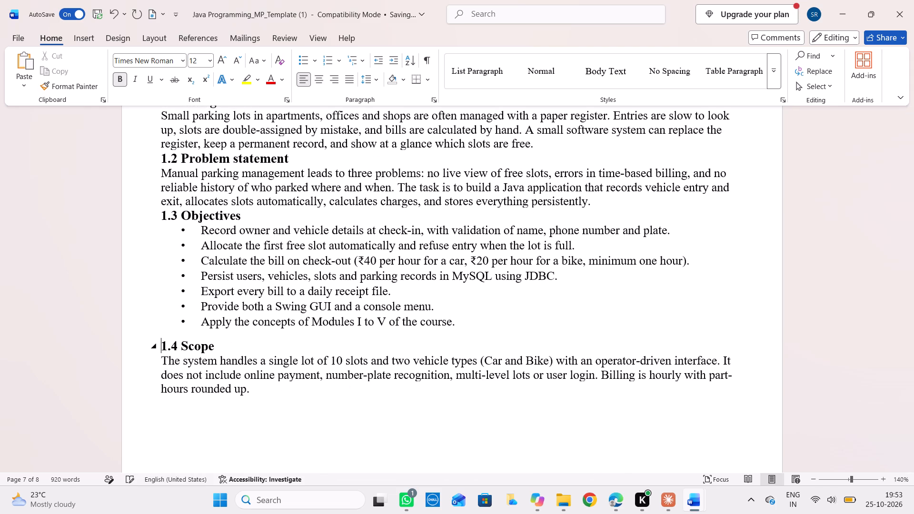
Insert a blank line above the 1.2 Problem statement heading and another above the 1.3 Objectives heading.
scroll(459, 345, "up", 1)
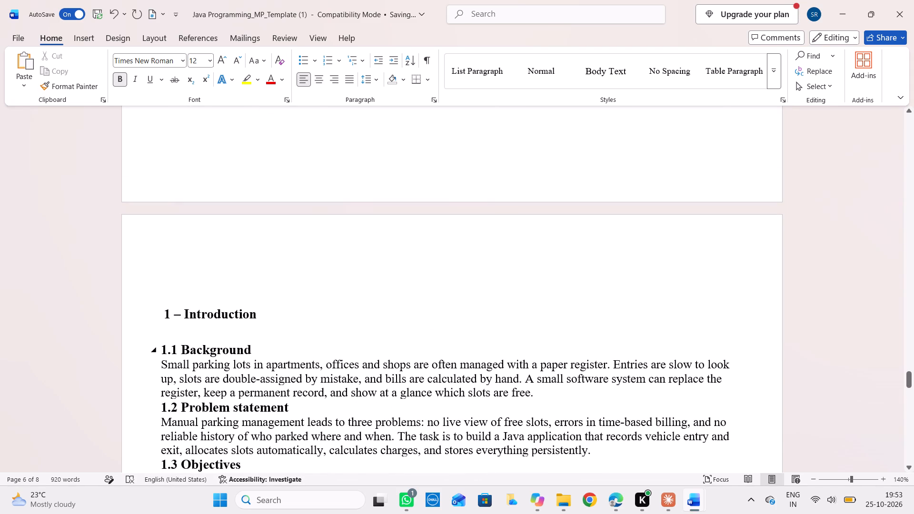
left_click(535, 392)
key("Return")
scroll(535, 392, "down", 1)
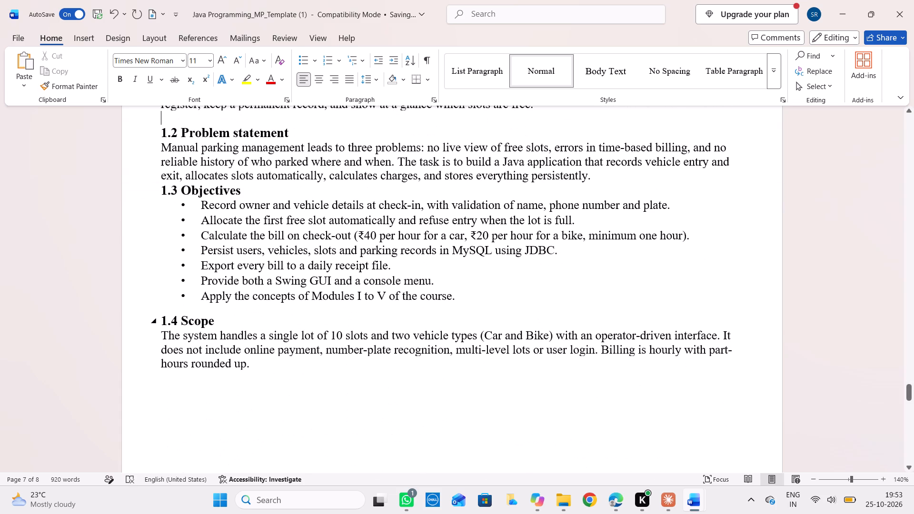
left_click(601, 177)
key("Return")
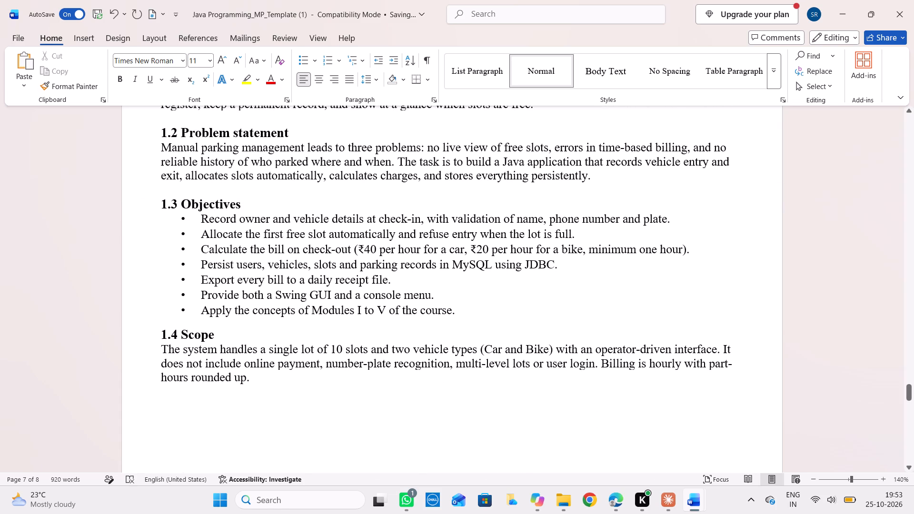
Review the report's page layout from the title page through the abstract, abbreviations and contents to the Introduction's 1.4 Scope section.
scroll(415, 284, "down", 1)
scroll(415, 284, "down", 1, "ctrl")
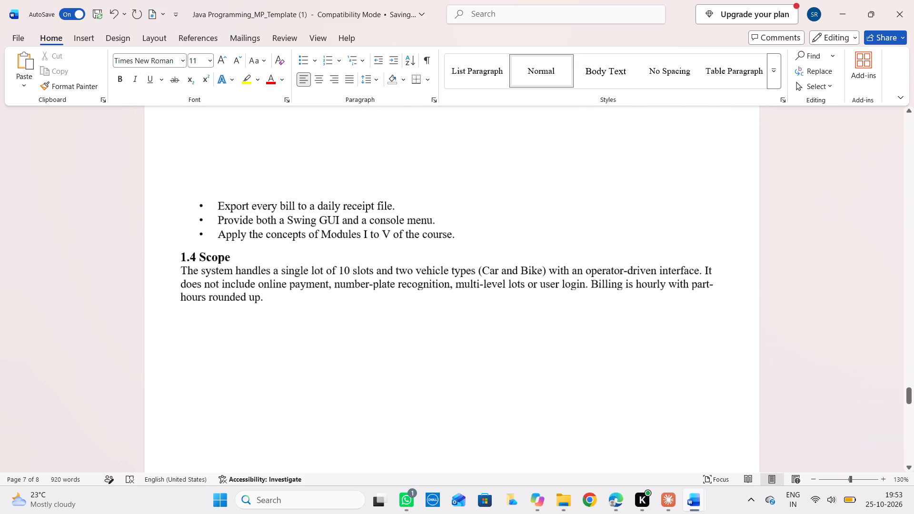
scroll(415, 284, "down", 3, "ctrl")
scroll(415, 284, "up", 1)
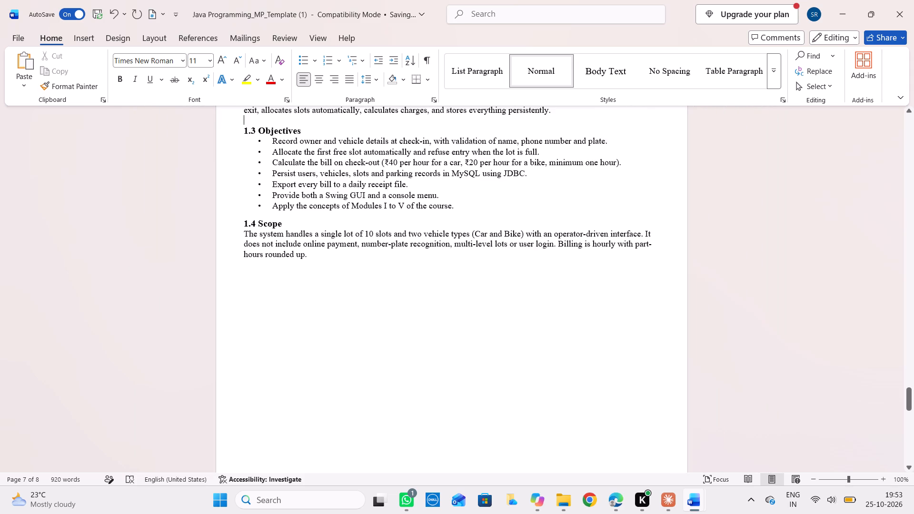
scroll(415, 284, "up", 3)
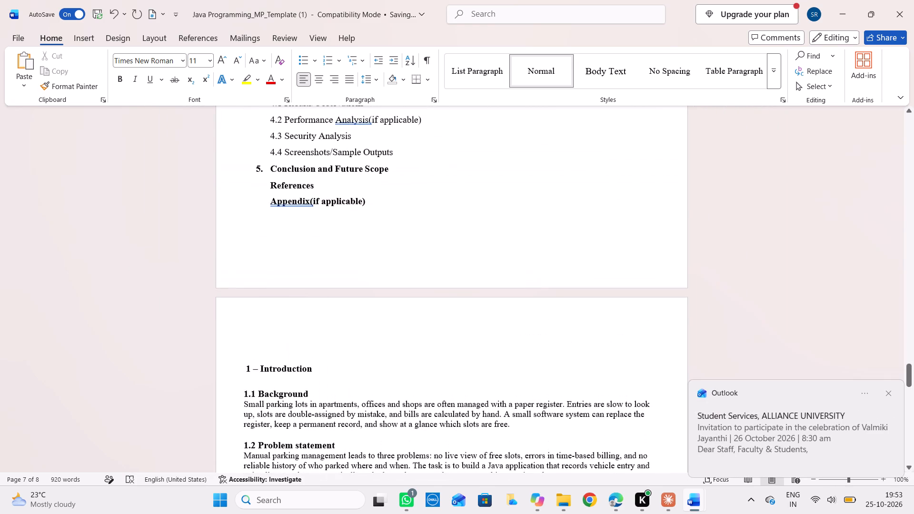
scroll(415, 284, "up", 6)
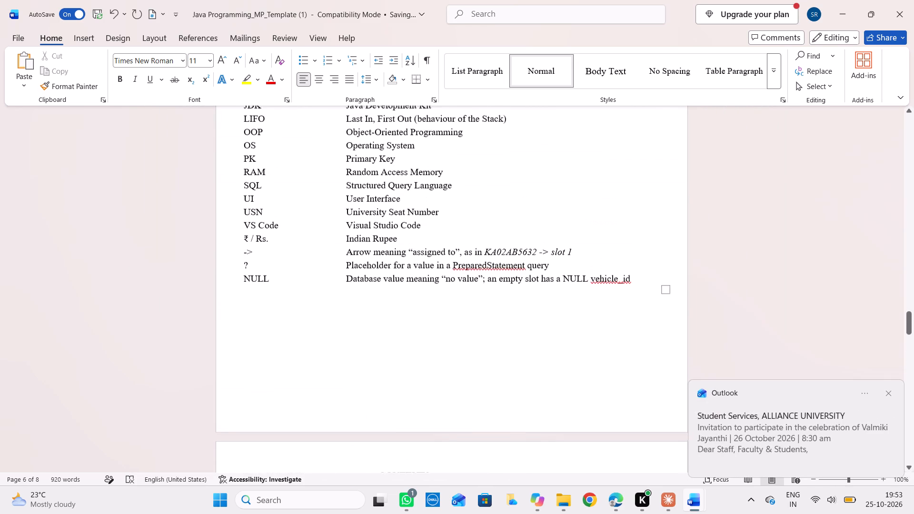
scroll(415, 284, "up", 3)
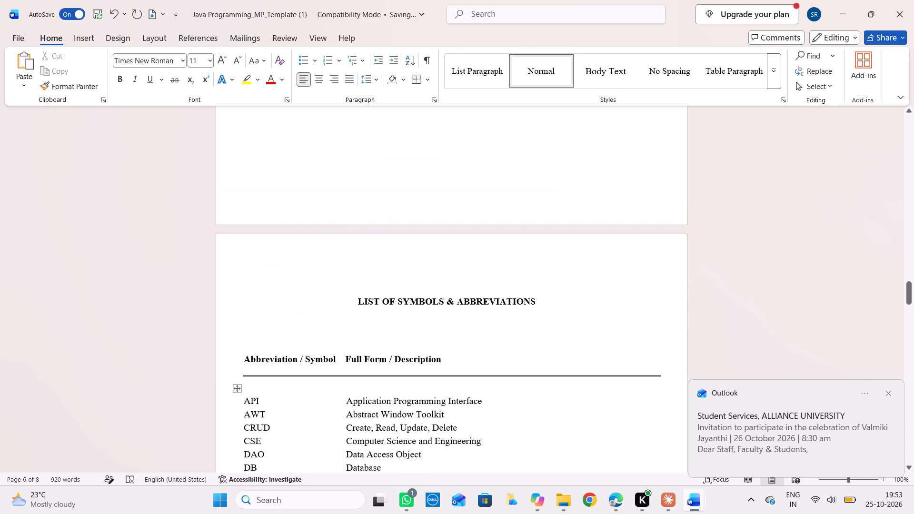
scroll(415, 284, "up", 4)
scroll(415, 284, "down", 1)
scroll(415, 284, "up", 2)
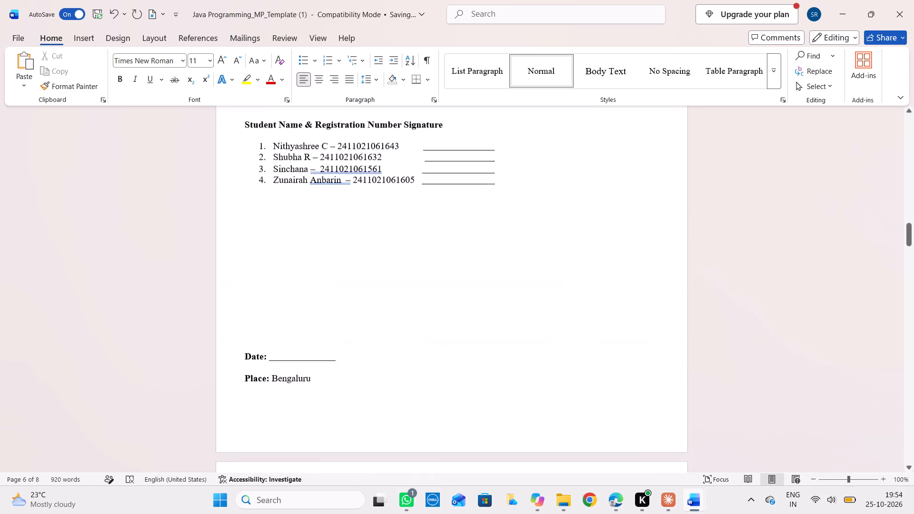
scroll(415, 284, "up", 8)
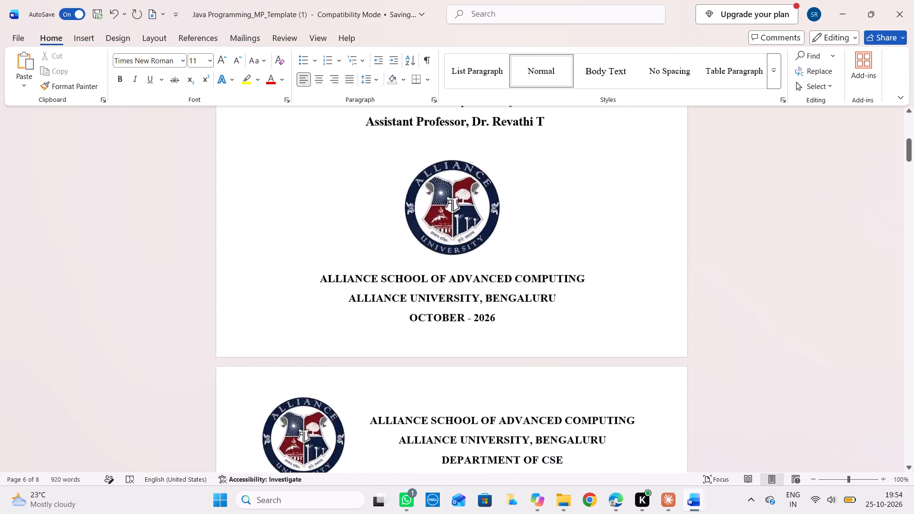
scroll(415, 284, "up", 4)
scroll(415, 284, "down", 2)
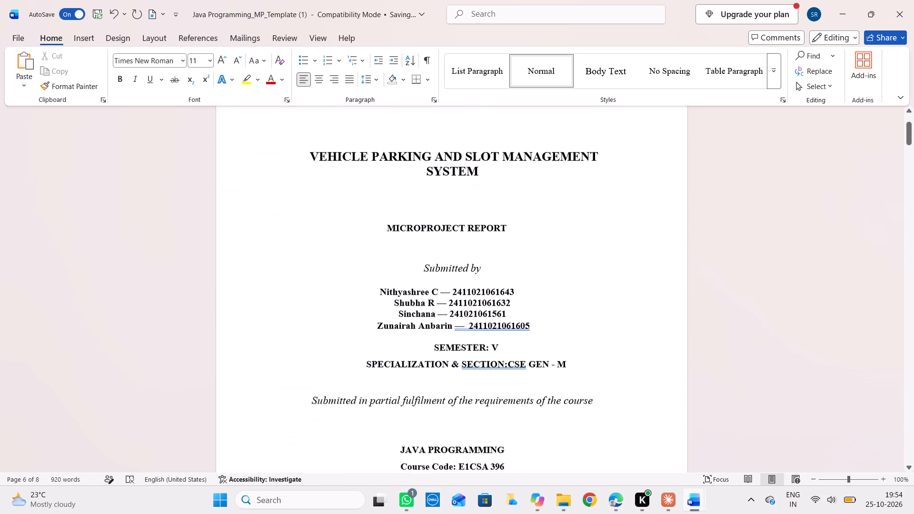
scroll(415, 284, "down", 10)
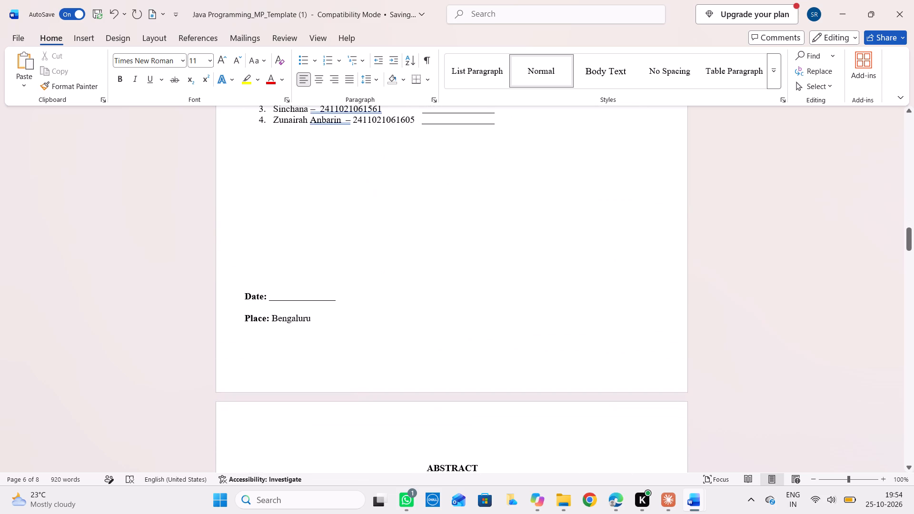
scroll(415, 284, "down", 1)
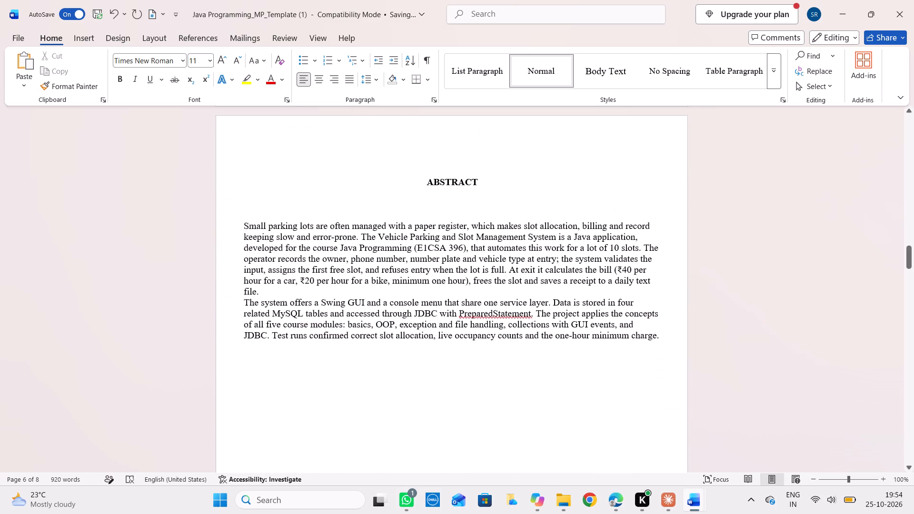
scroll(415, 284, "down", 4)
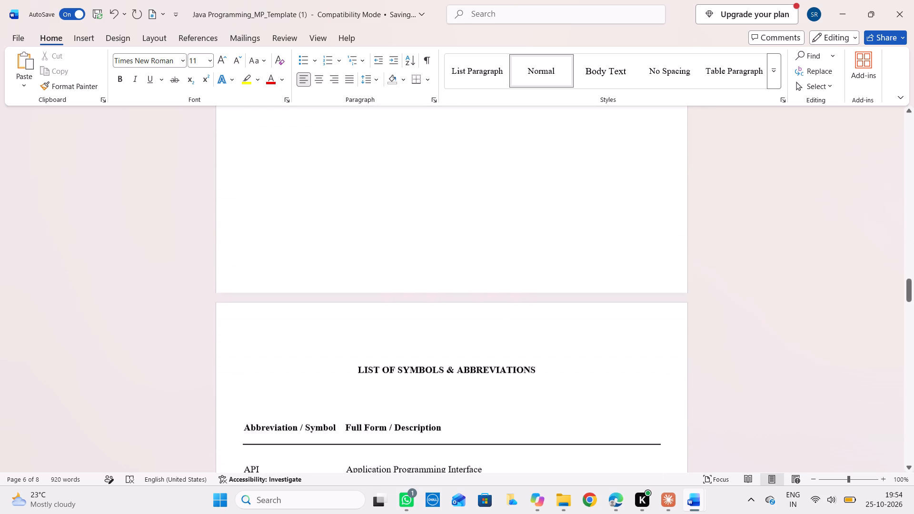
scroll(415, 284, "down", 7)
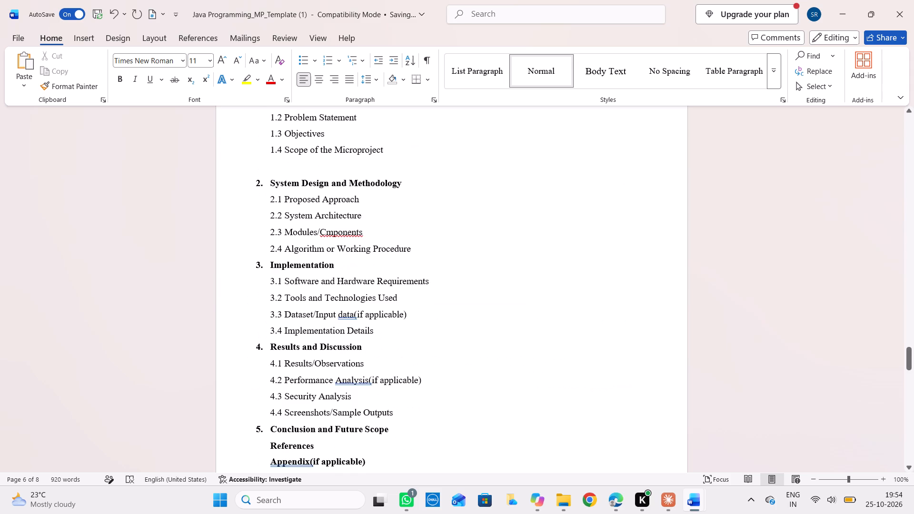
scroll(415, 284, "down", 3)
scroll(415, 284, "up", 3)
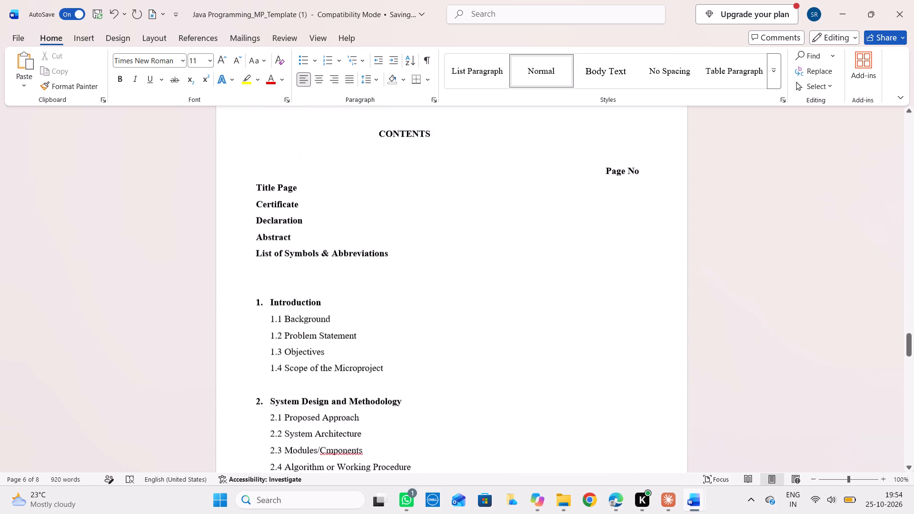
scroll(415, 284, "down", 4)
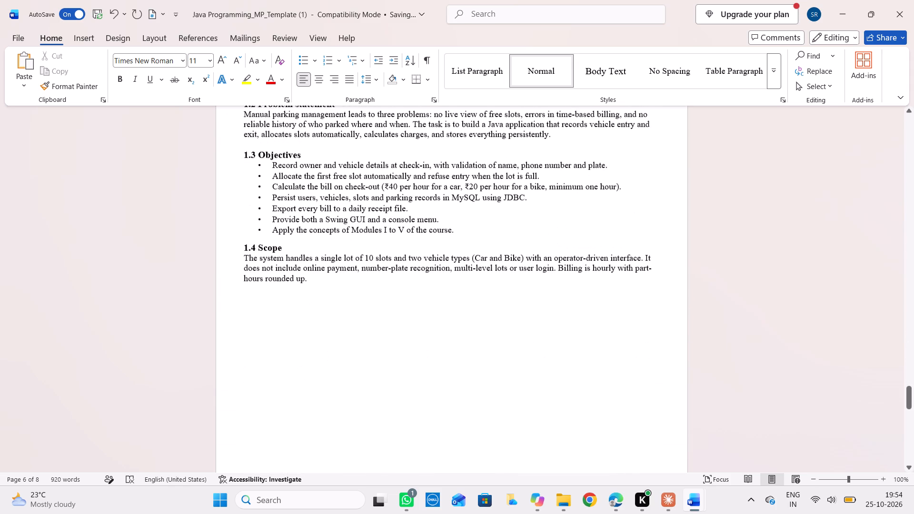
scroll(415, 284, "down", 2)
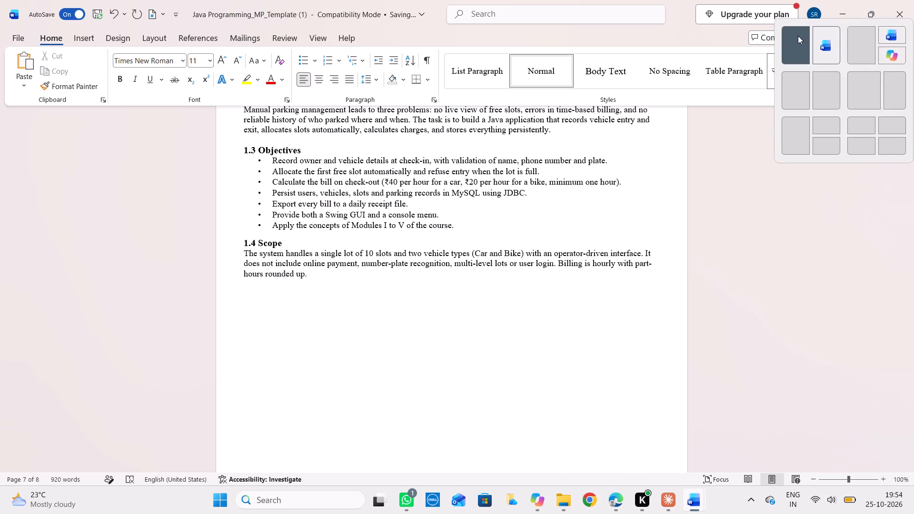
Arrange the report template and the other open document containing the source project text side by side.
left_click(797, 36)
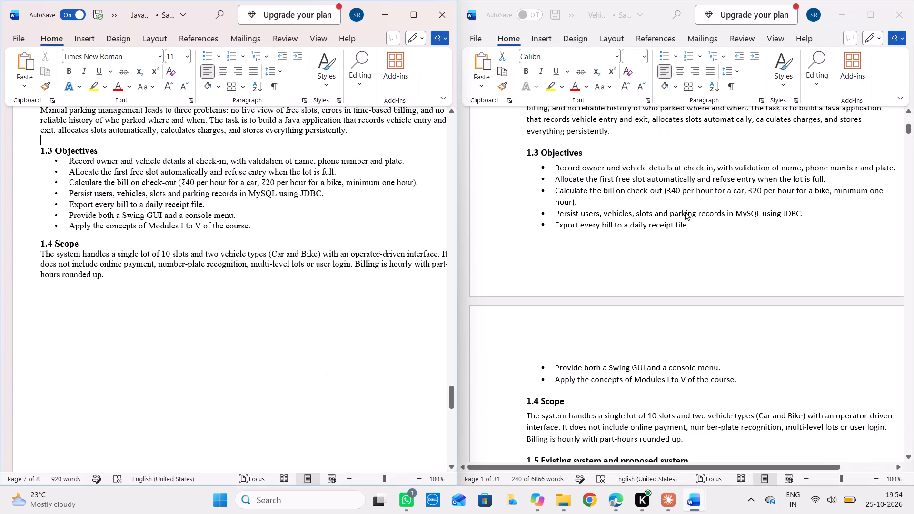
Compare the source report's sections from 1.5 into Chapter 2 with the chapter outline on the template's Contents page.
scroll(685, 212, "down", 6)
scroll(685, 212, "up", 1)
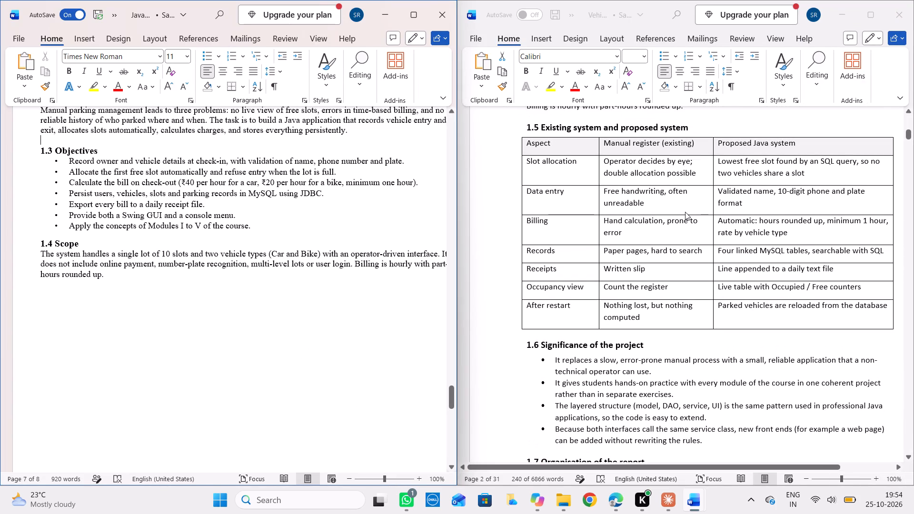
scroll(685, 212, "down", 3)
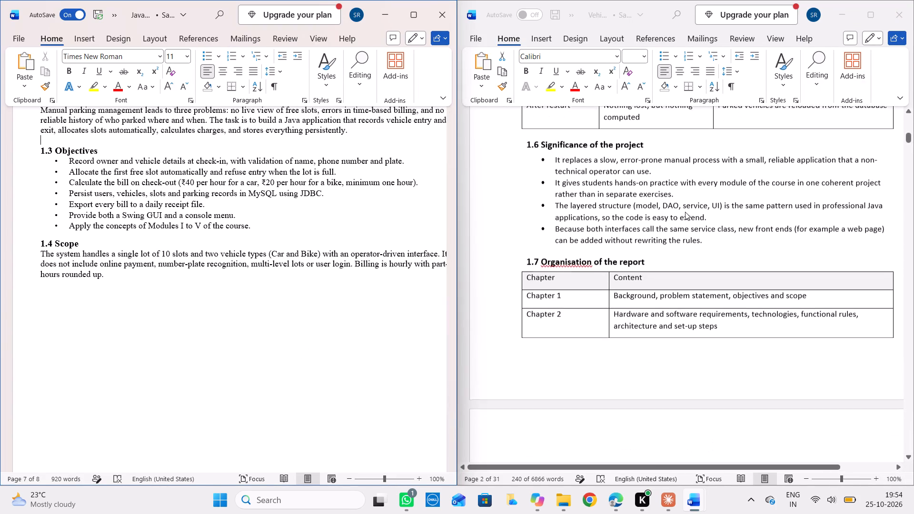
scroll(685, 212, "down", 2)
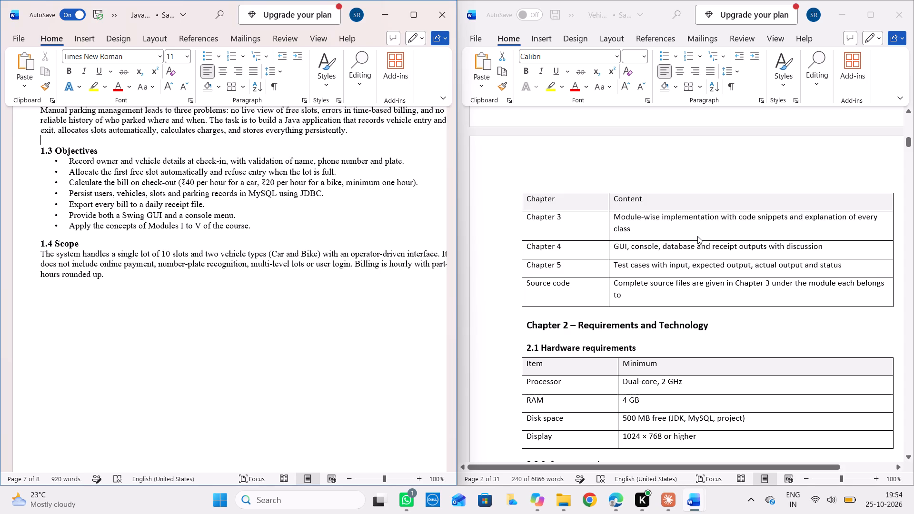
scroll(697, 236, "up", 3)
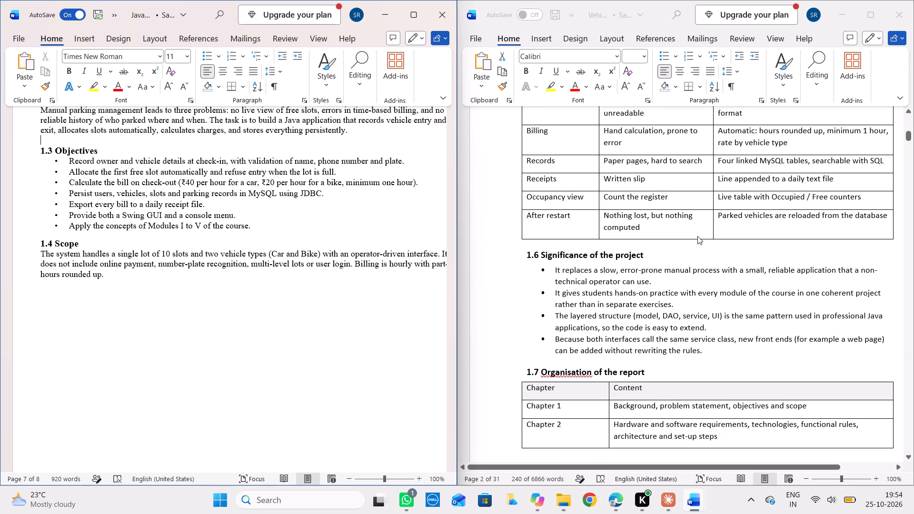
scroll(697, 236, "up", 1)
scroll(449, 267, "up", 3)
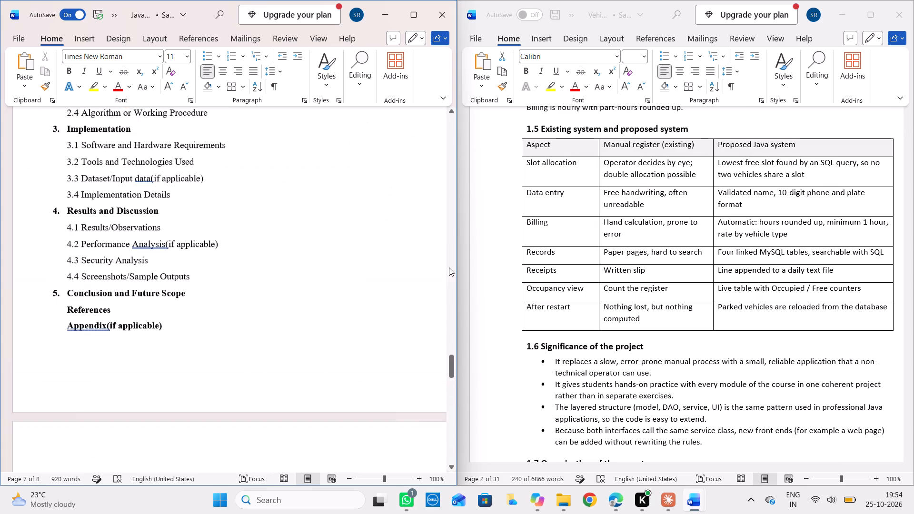
scroll(449, 267, "up", 3)
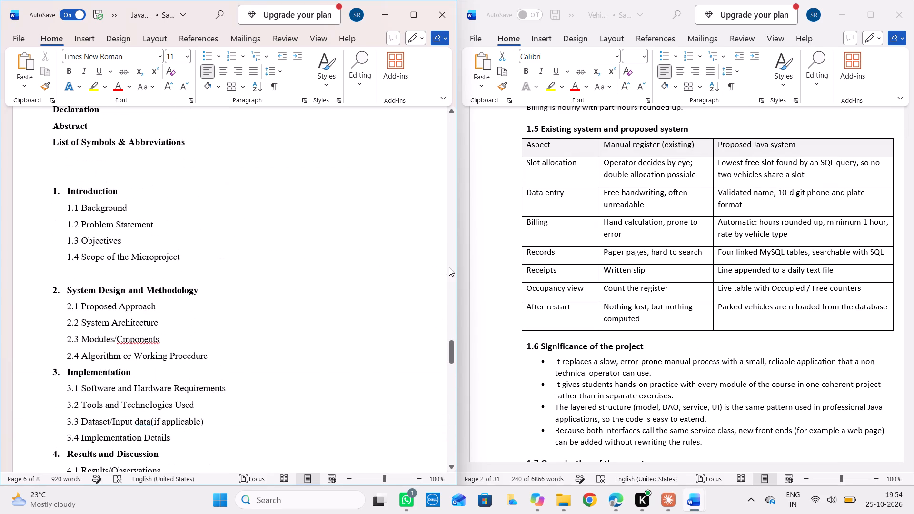
scroll(449, 267, "up", 3)
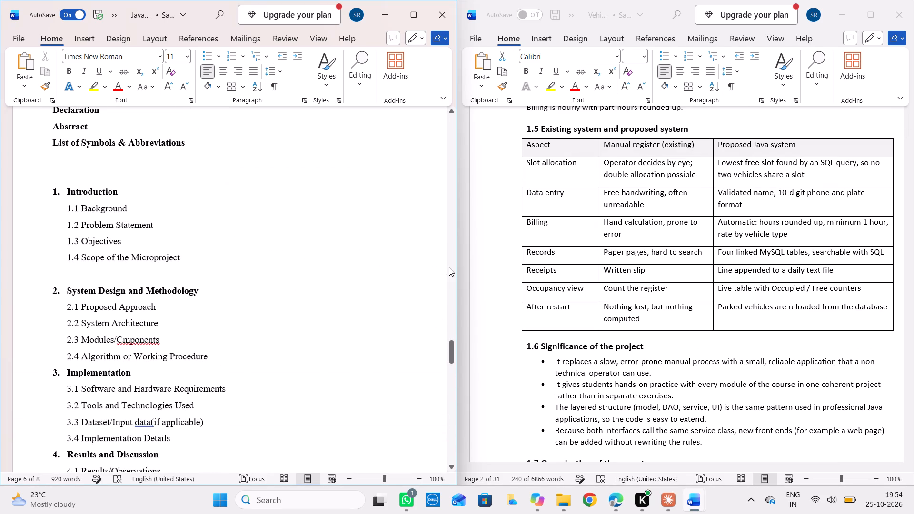
scroll(449, 267, "up", 1)
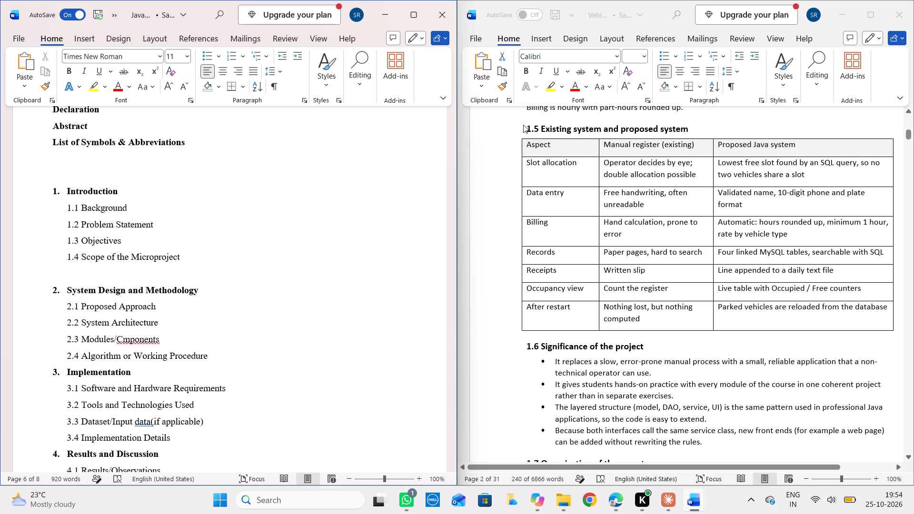
Copy sections 1.5 Existing system and proposed system and 1.6 Significance of the project from the source report into the template below 1.4 Scope.
left_click_drag(523, 123, 601, 277)
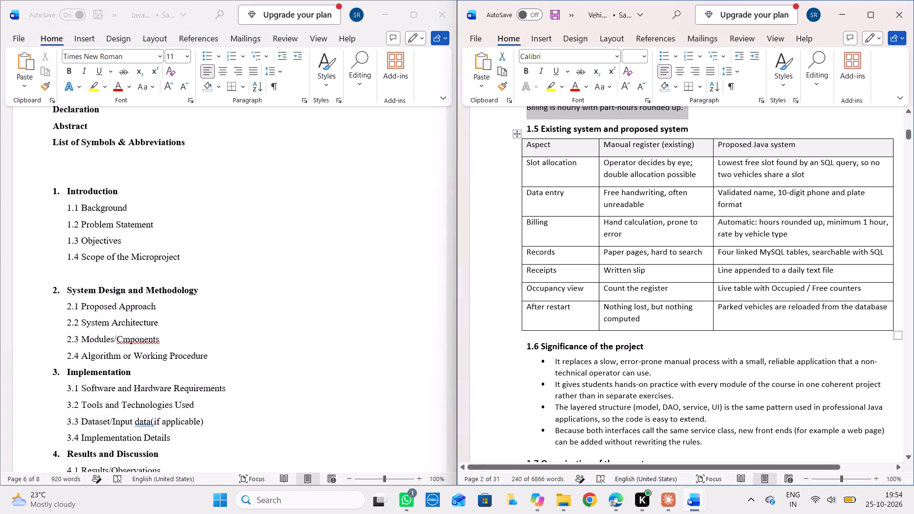
left_click(527, 128)
left_click_drag(527, 128, 707, 441)
key("ctrl+c")
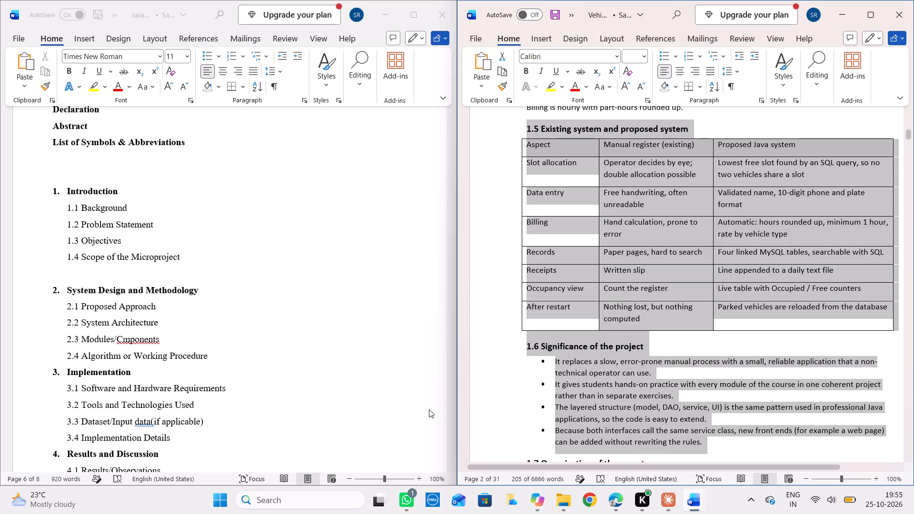
scroll(377, 393, "down", 4)
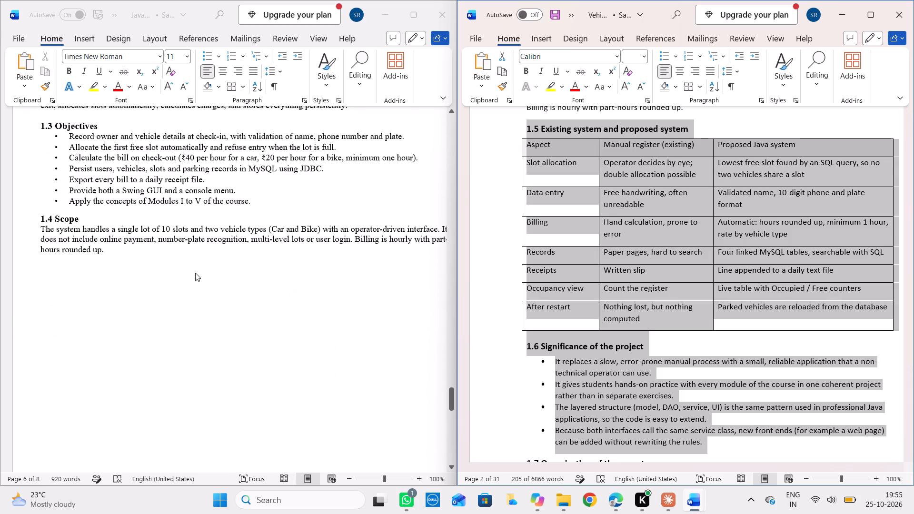
left_click(110, 253)
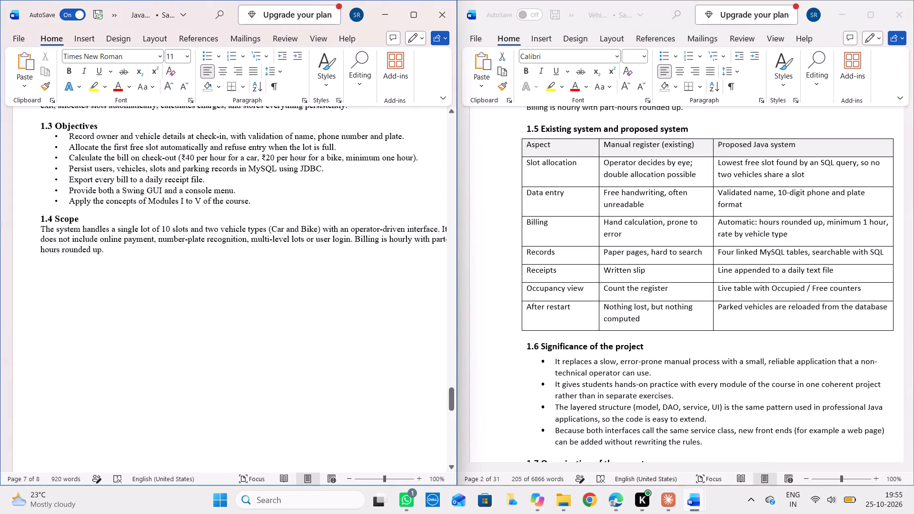
left_click(108, 249)
key("Return")
key("Return")
key("ctrl+v")
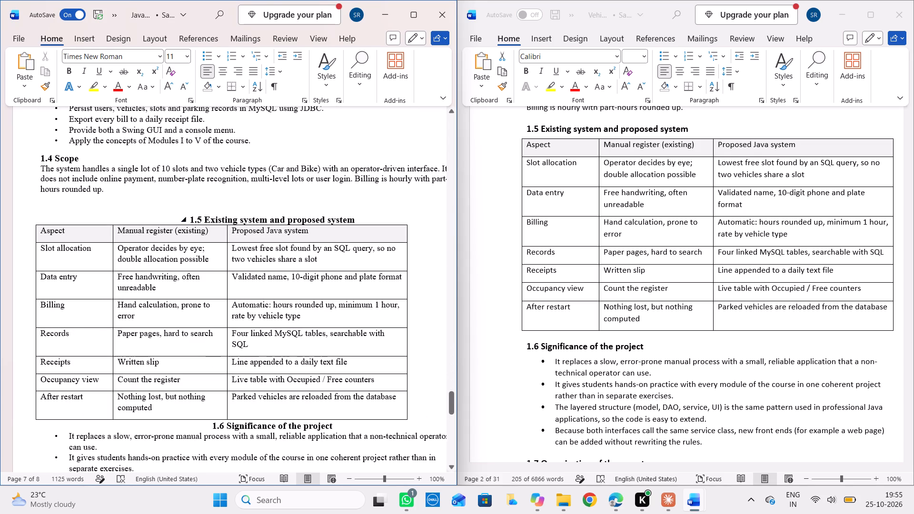
Move the centred 1.5 and 1.6 headings to the left margin, leaving a blank line between the table and heading 1.6.
left_click(189, 219)
key("BackSpace")
key("BackSpace")
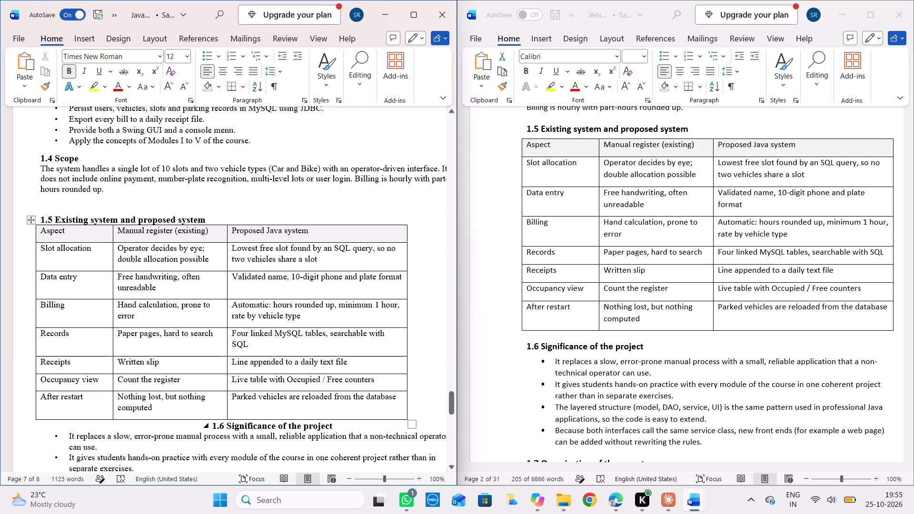
left_click(213, 426)
key("Return")
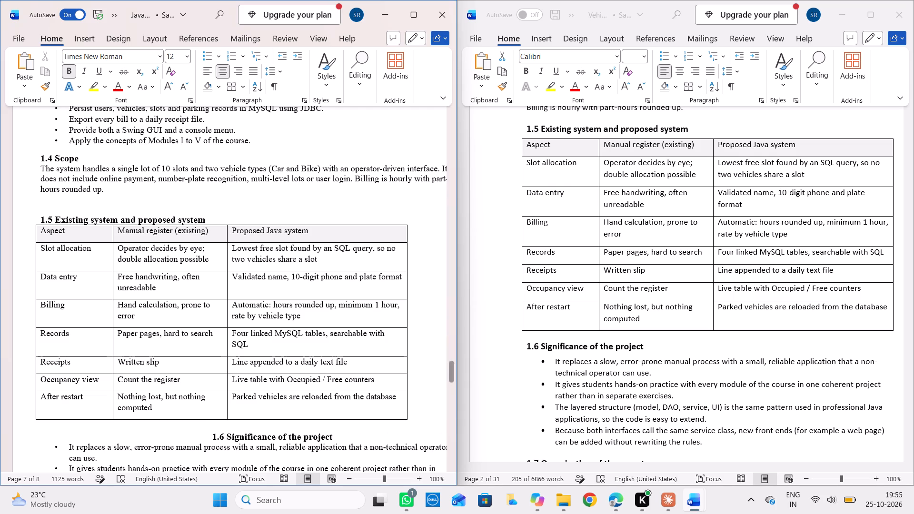
key("BackSpace")
key("BackSpace")
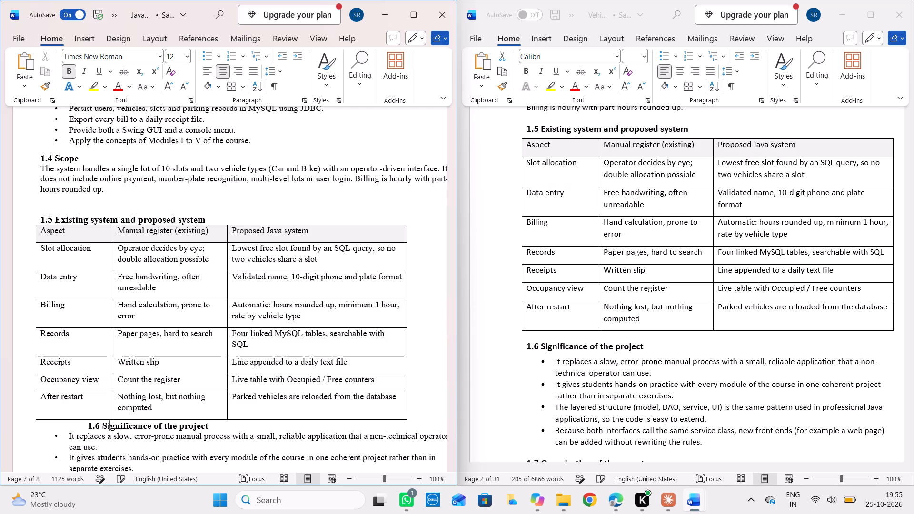
key("BackSpace")
key("Return")
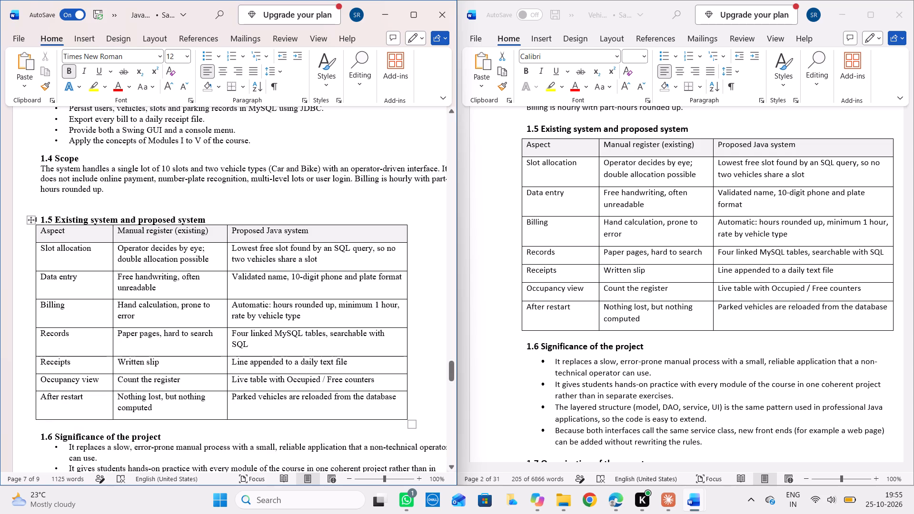
Copy the 1.5 Existing system and proposed system heading to a new line below 1.4 Scope of the Microproject on the Contents page.
left_click_drag(206, 219, 56, 216)
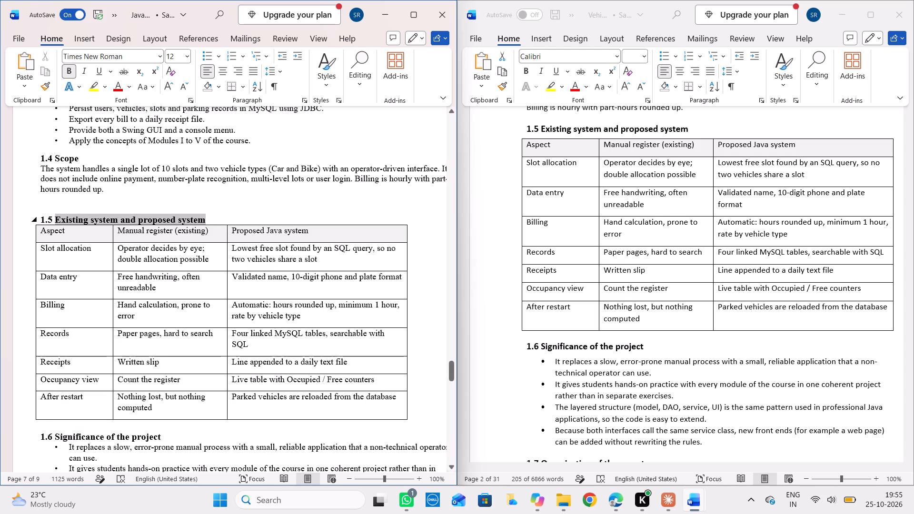
left_click_drag(56, 216, 42, 217)
key("ctrl+c")
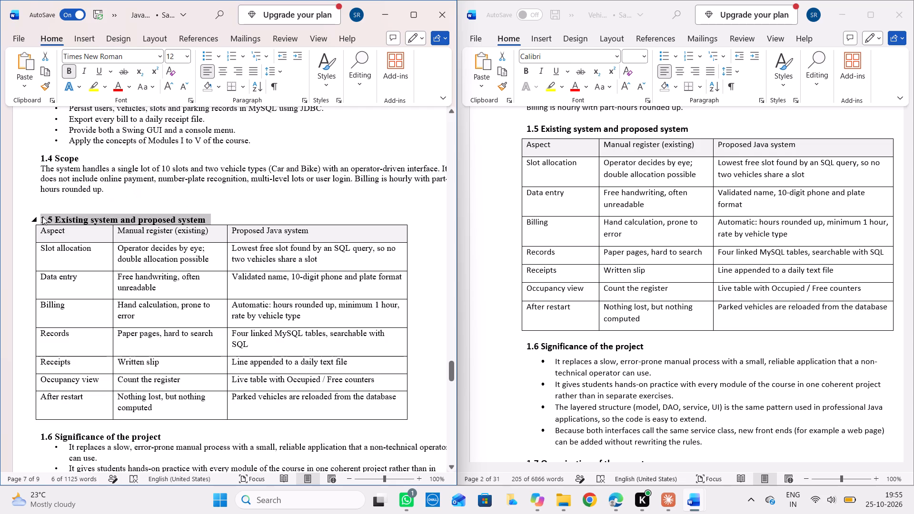
scroll(195, 208, "up", 8)
left_click(182, 221)
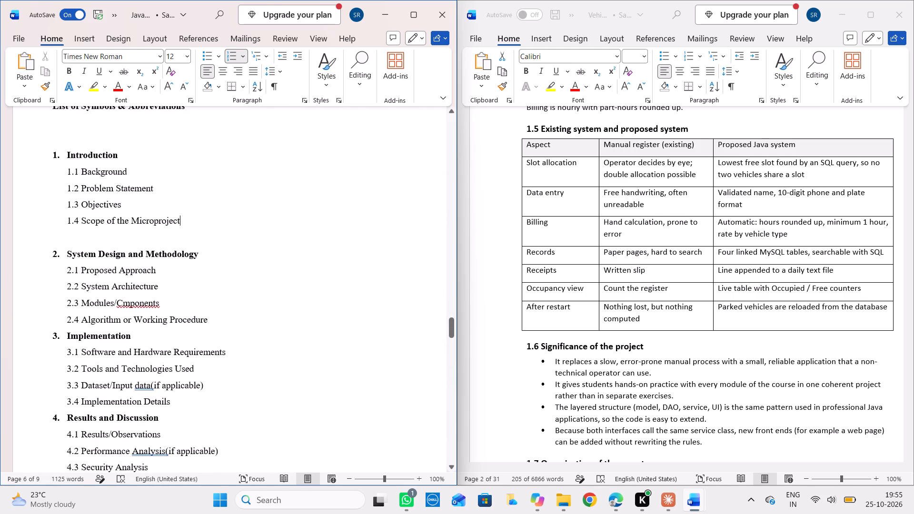
key("Return")
key("ctrl+v")
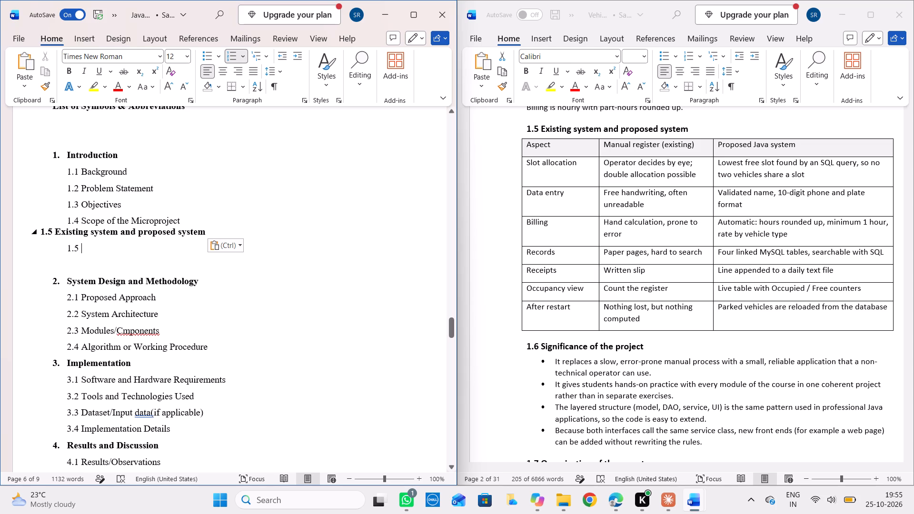
Put the text "Existing system and proposed system" into the numbered 1.5 contents entry and delete the bold heading line above it.
left_click_drag(204, 232, 66, 233)
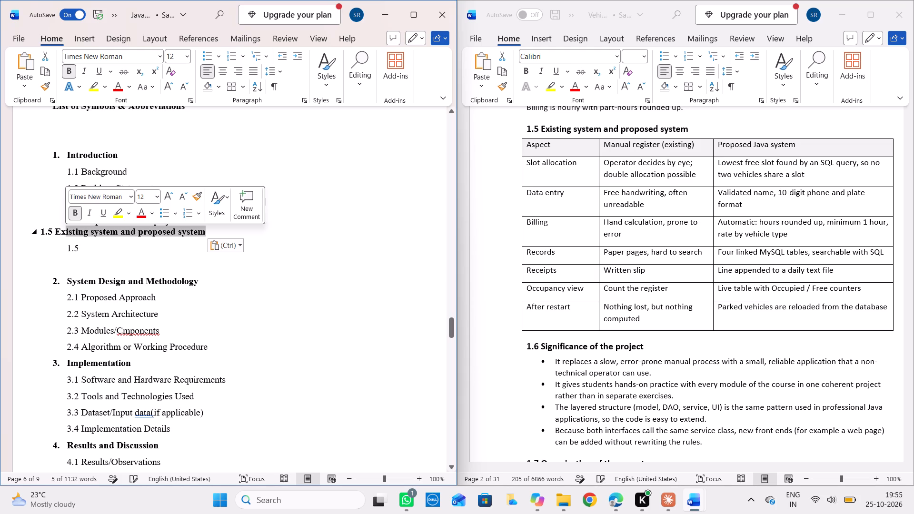
left_click(205, 233)
left_click_drag(205, 233, 126, 237)
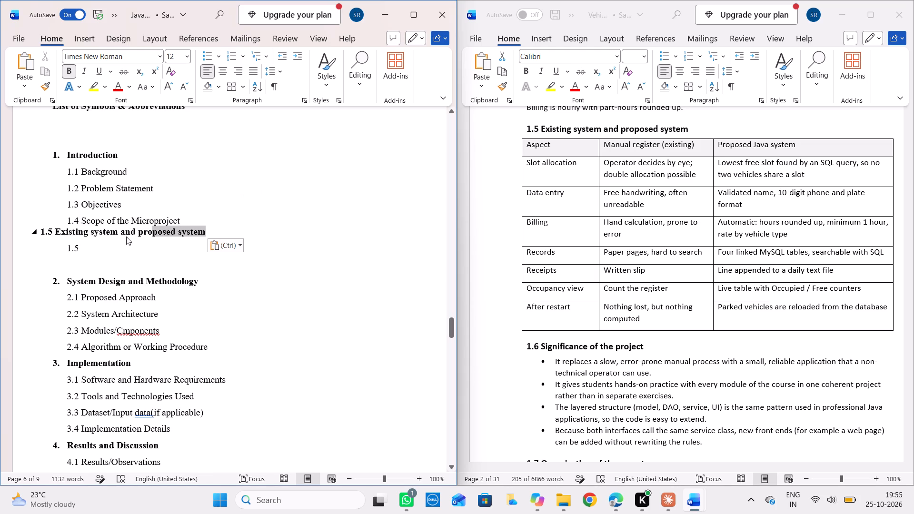
left_click_drag(126, 237, 65, 228)
key("ctrl+c")
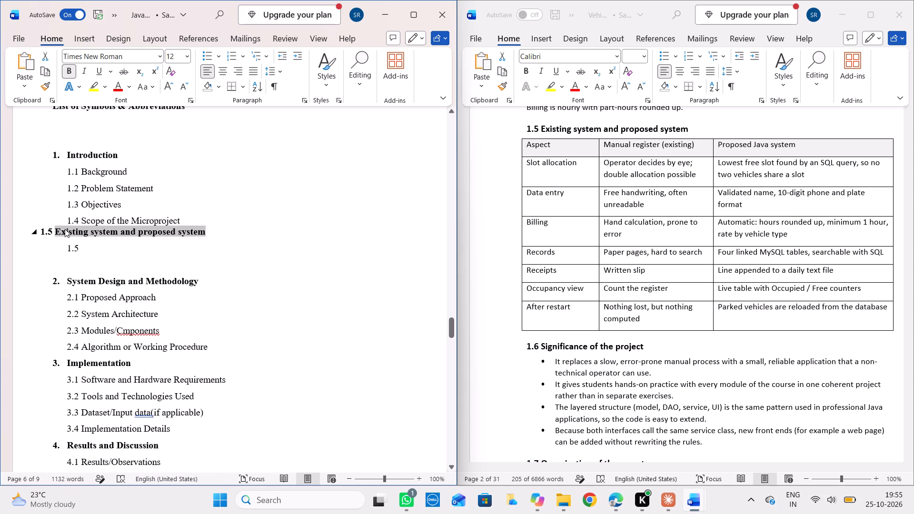
left_click(81, 248)
key("ctrl+v")
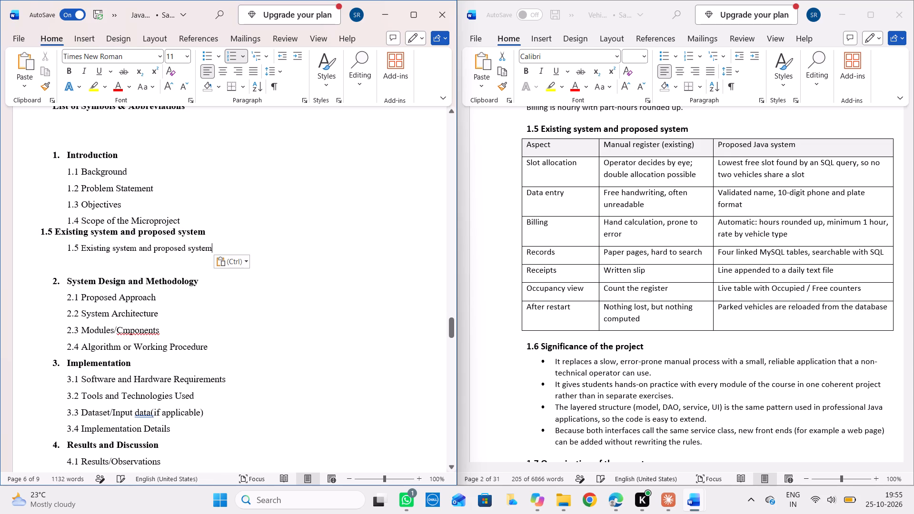
left_click_drag(209, 235, 32, 232)
left_click_drag(32, 232, 35, 231)
key("BackSpace")
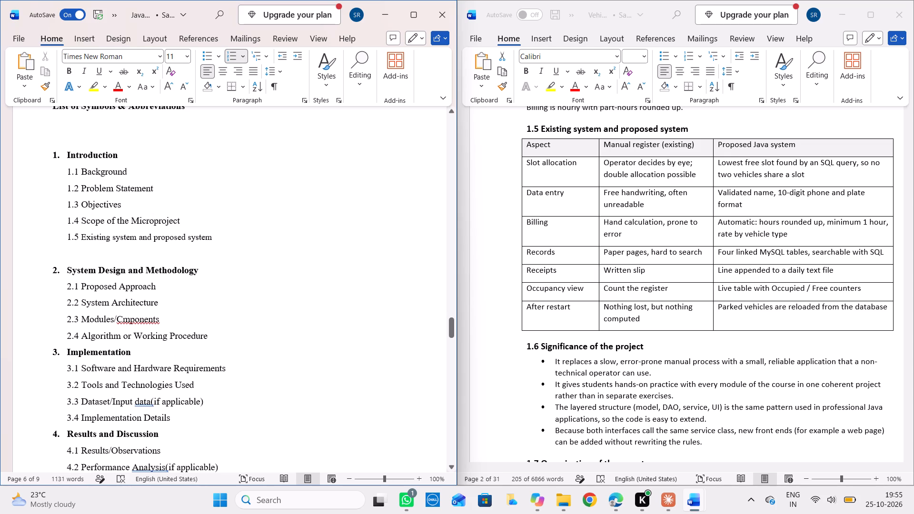
Set the font size of the 1.5 contents entry text to 12.
left_click_drag(217, 237, 90, 240)
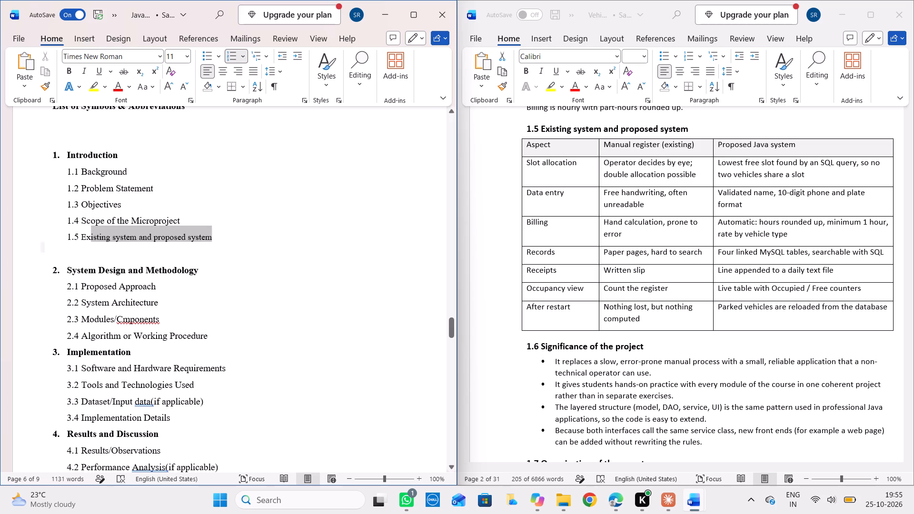
left_click_drag(90, 240, 82, 235)
left_click(185, 52)
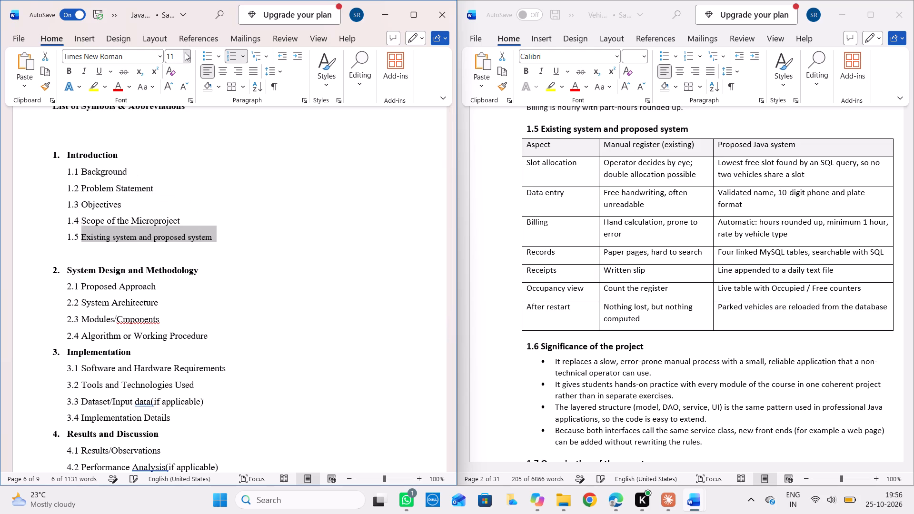
left_click(176, 127)
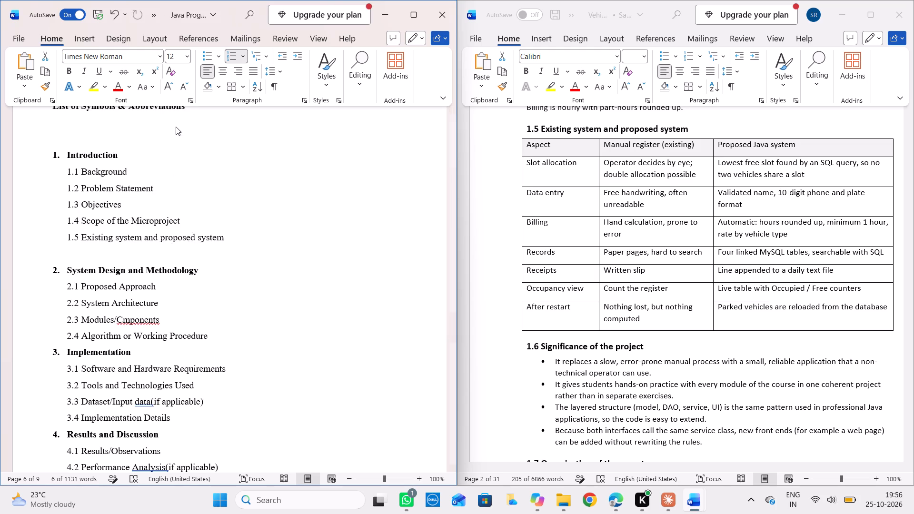
Add a 1.6 entry to the Contents page with the title "Significance of the project" copied from the source report.
left_click(235, 230)
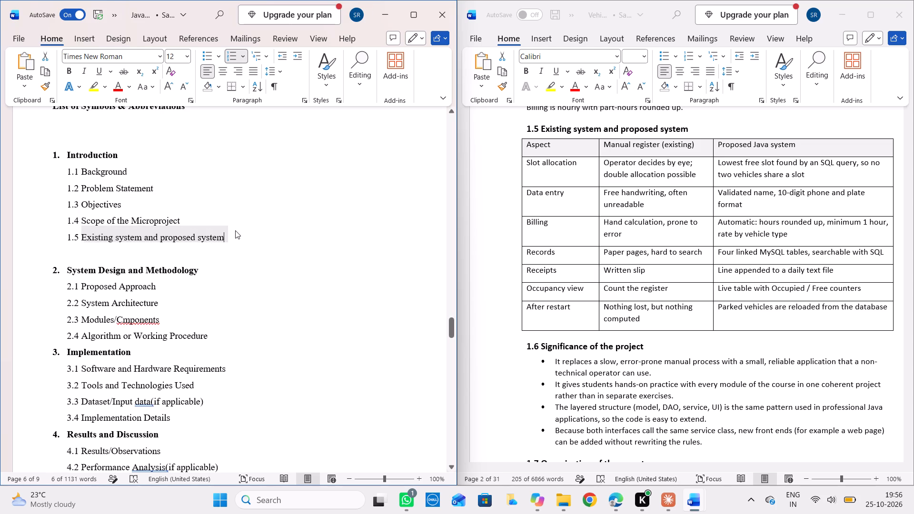
key("Return")
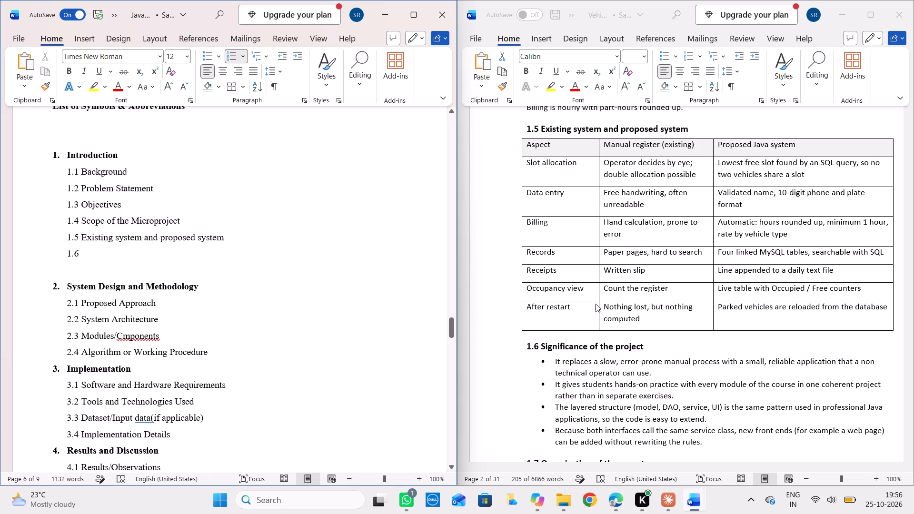
left_click_drag(643, 346, 545, 346)
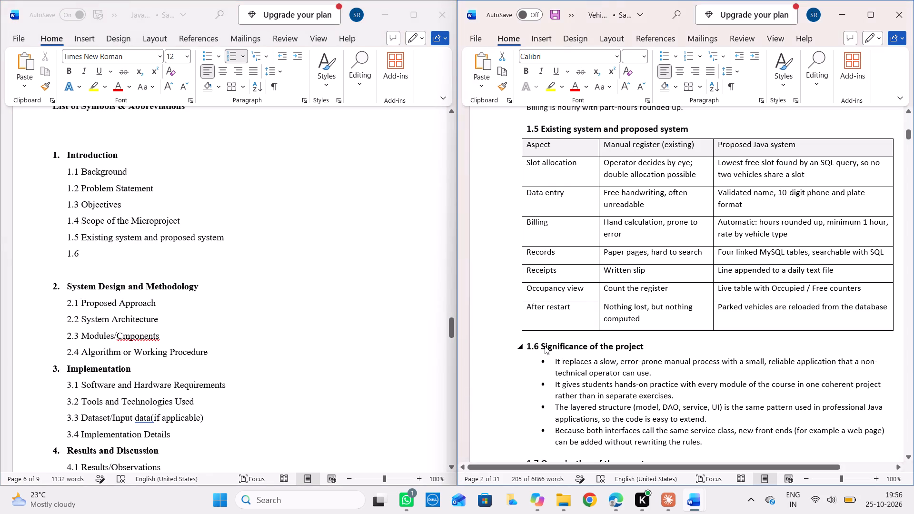
left_click(369, 354)
scroll(369, 354, "down", 1)
left_click_drag(644, 347, 592, 342)
left_click(592, 342)
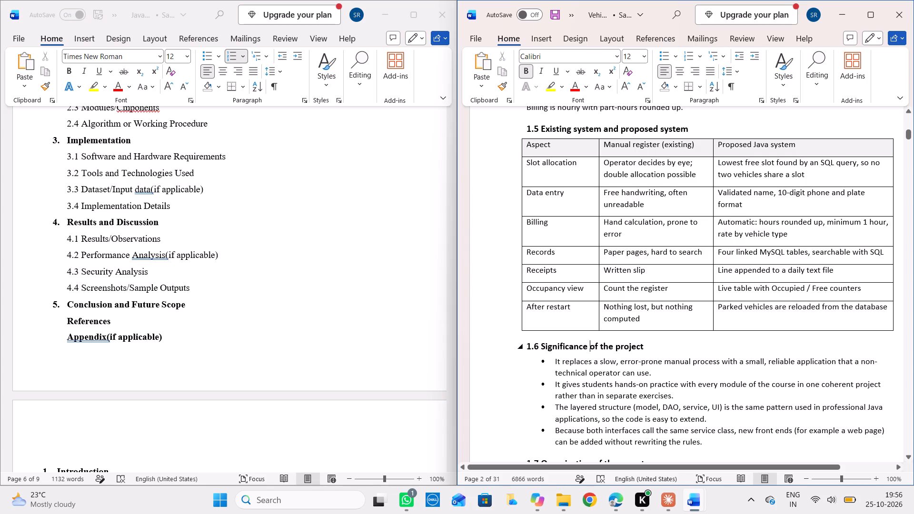
left_click(642, 346)
left_click_drag(642, 346, 556, 348)
key("ctrl+c")
scroll(169, 249, "up", 2)
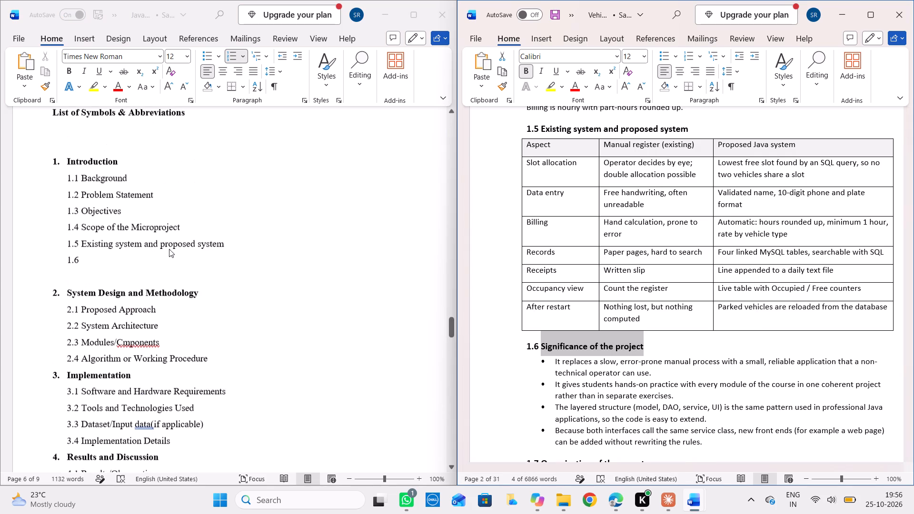
left_click(87, 263)
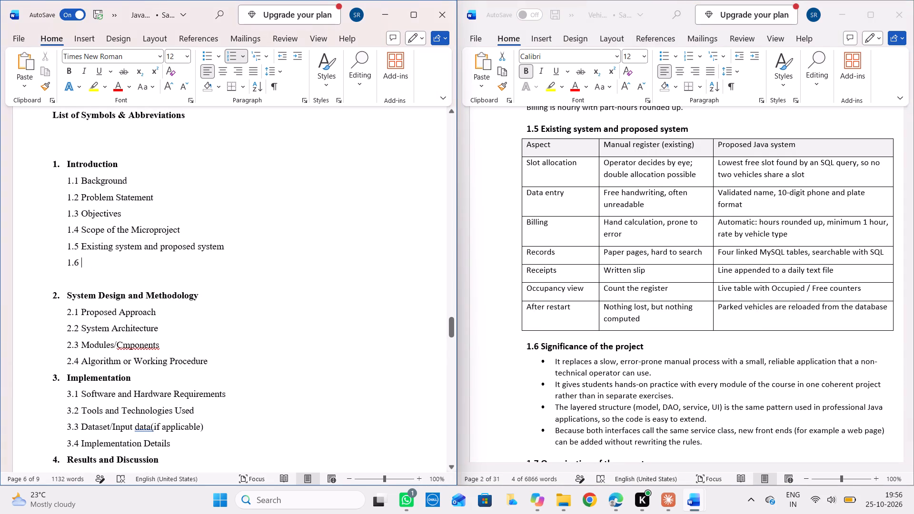
key("ctrl+v")
Set the font size of the 1.6 contents entry text to 12.
left_click_drag(178, 263, 87, 266)
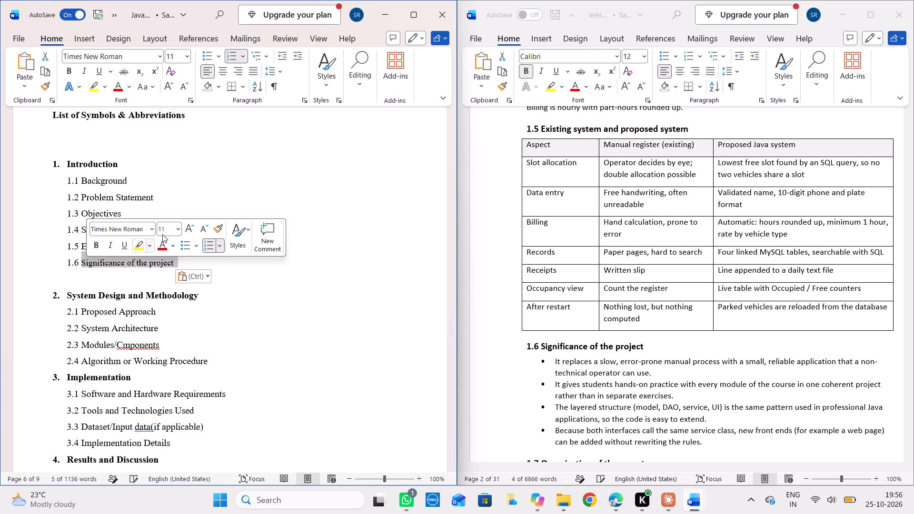
left_click(177, 231)
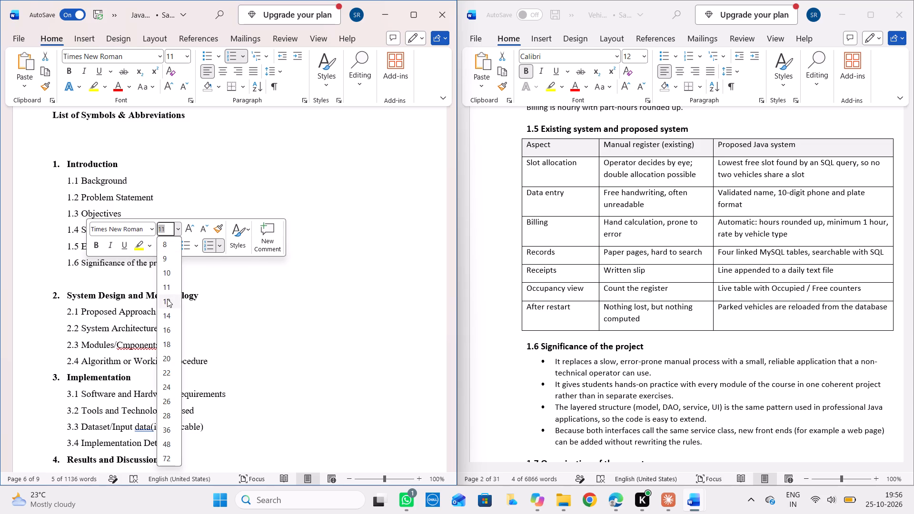
left_click(168, 299)
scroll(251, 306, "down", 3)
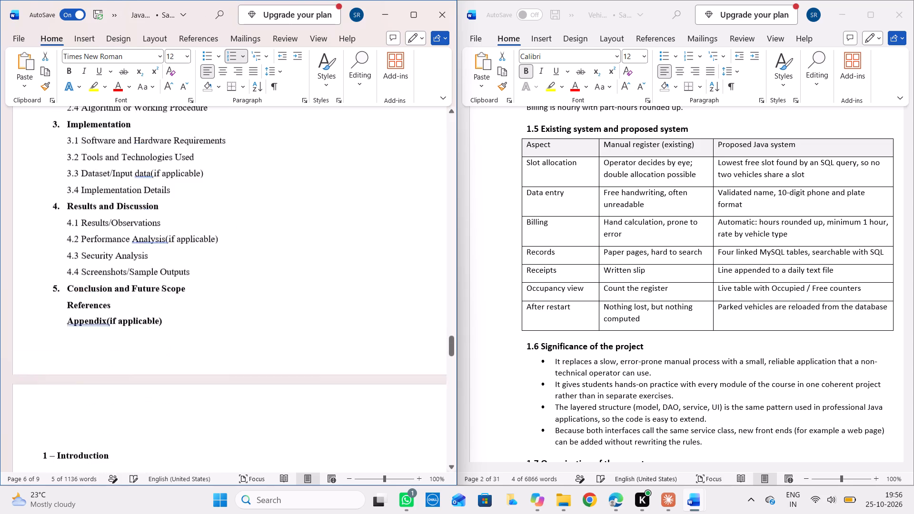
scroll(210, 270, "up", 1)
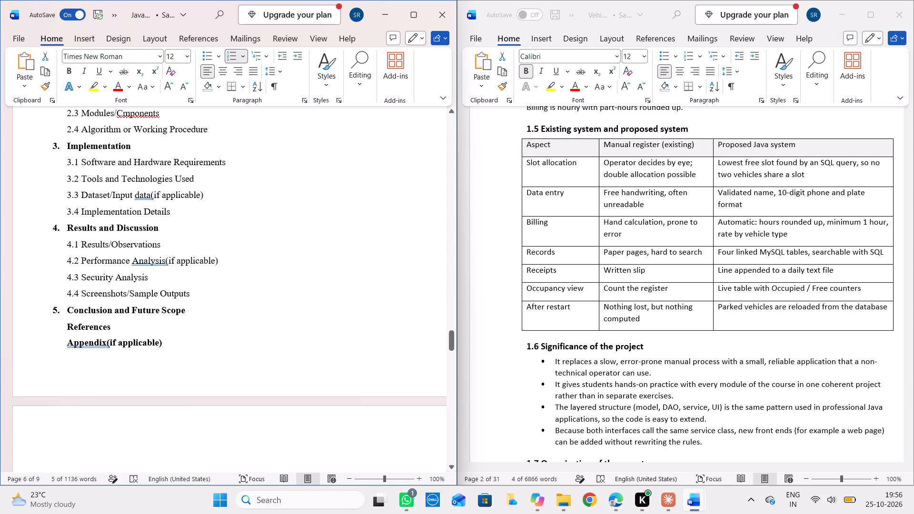
Correct the misspelled word "Cmponents" in the 2.3 contents entry to "Components".
left_click(143, 115)
right_click(143, 115)
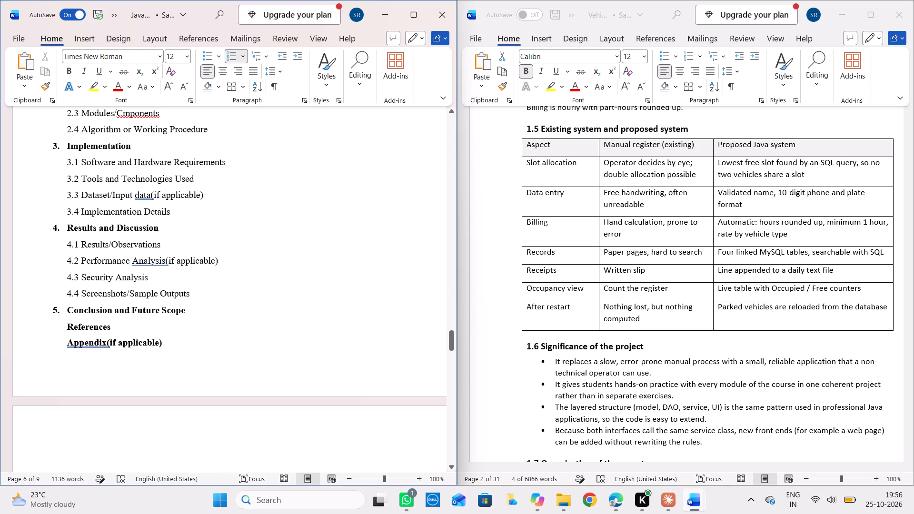
left_click(112, 128)
Set the font size of the Introduction chapter's text, from section 1.1 through the end of section 1.6, to 12.
scroll(163, 250, "down", 3)
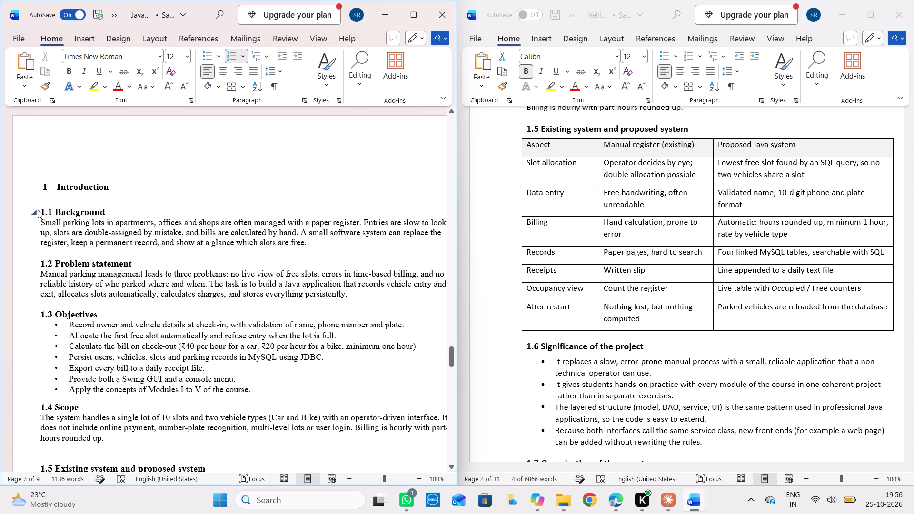
left_click_drag(40, 206, 114, 317)
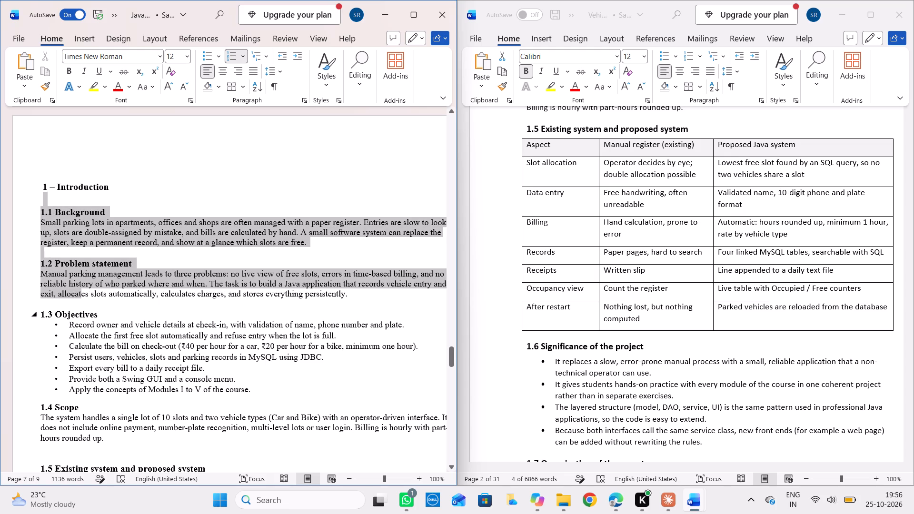
left_click_drag(114, 317, 133, 292)
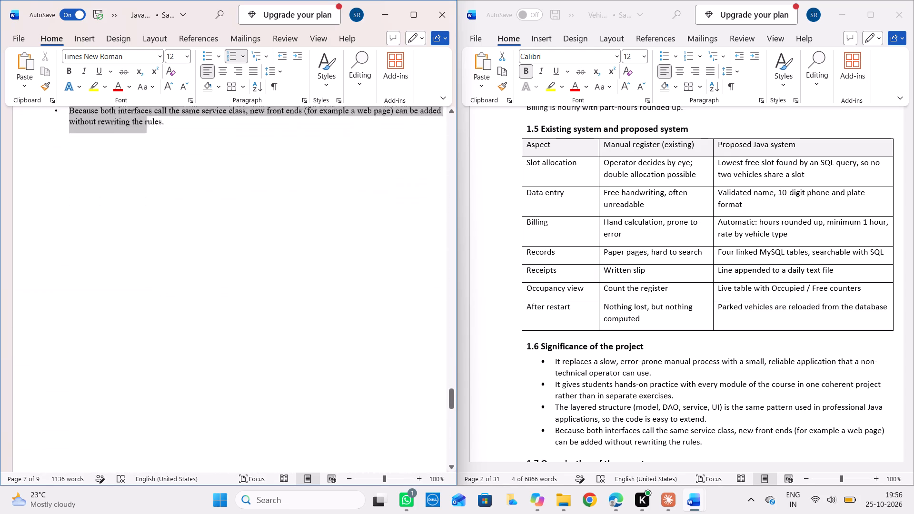
left_click_drag(133, 292, 190, 133)
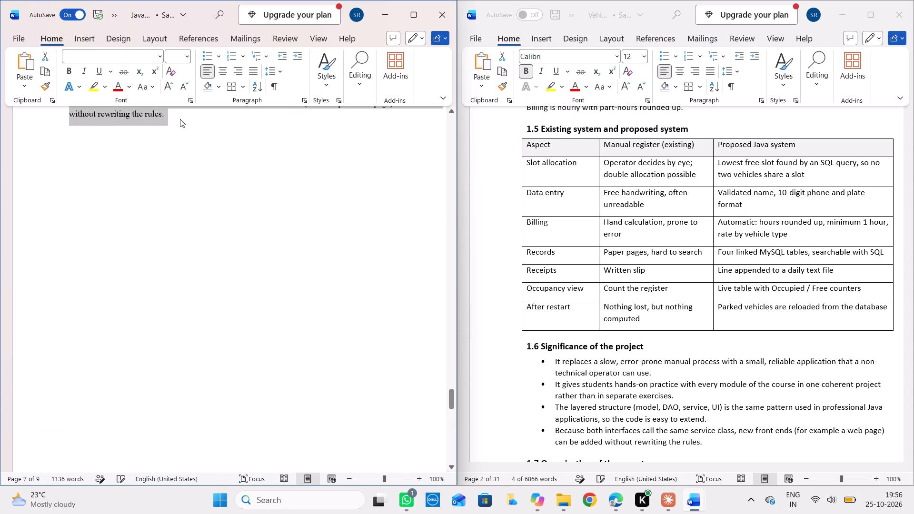
left_click(187, 59)
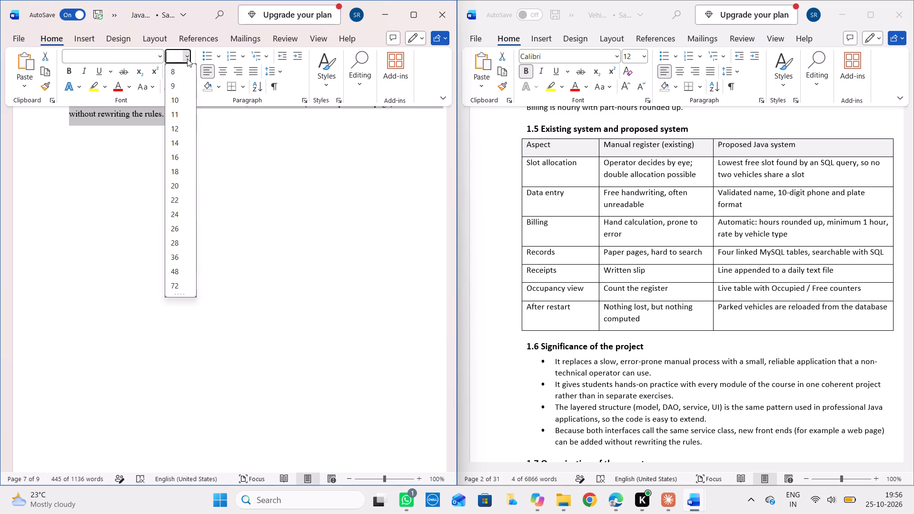
left_click(176, 127)
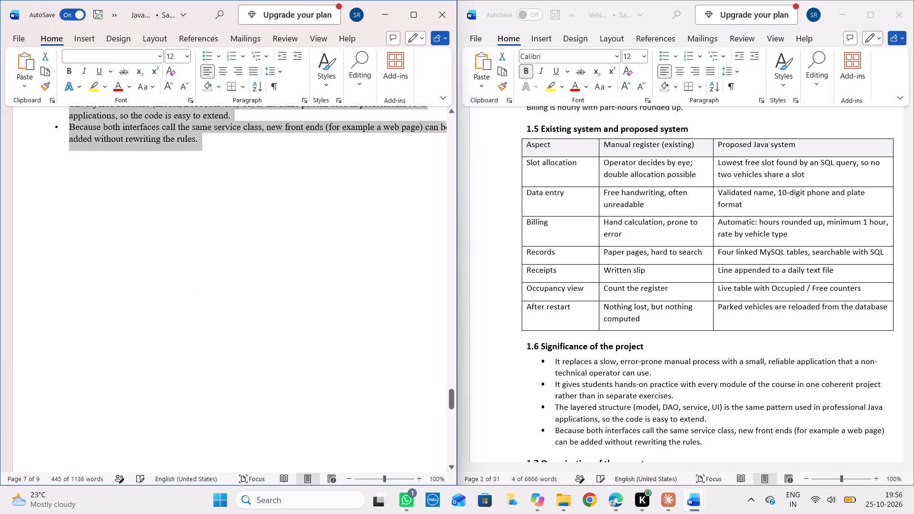
Delete section 1.6 "Significance of the project", heading and all its bullet points, from the Introduction chapter.
scroll(196, 198, "up", 2)
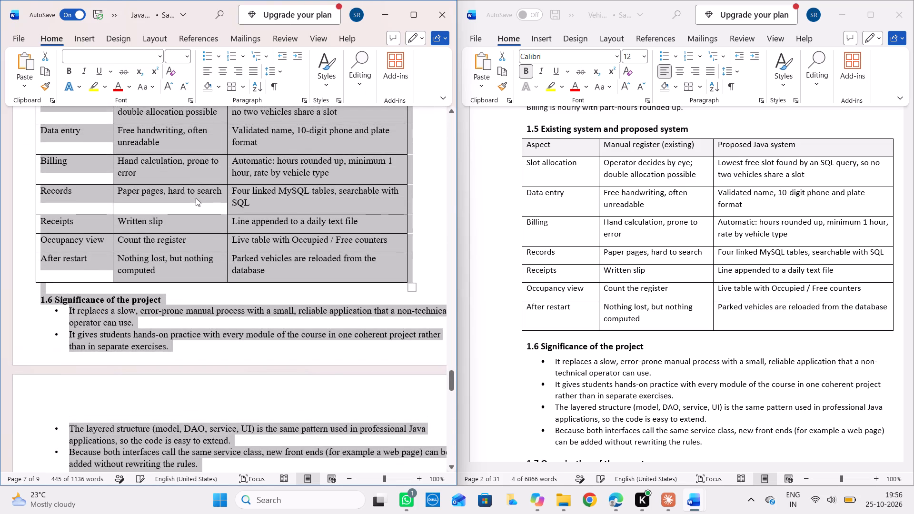
scroll(196, 198, "up", 3)
scroll(196, 198, "down", 1)
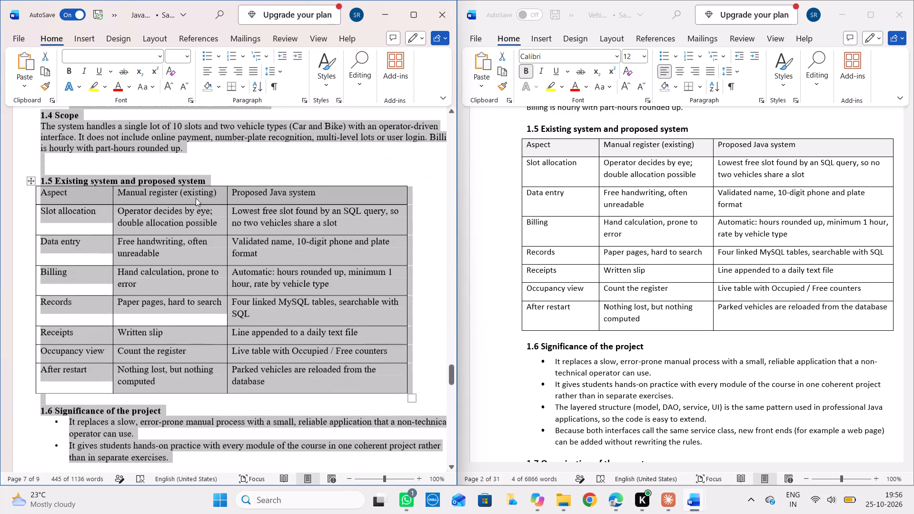
scroll(196, 198, "down", 2)
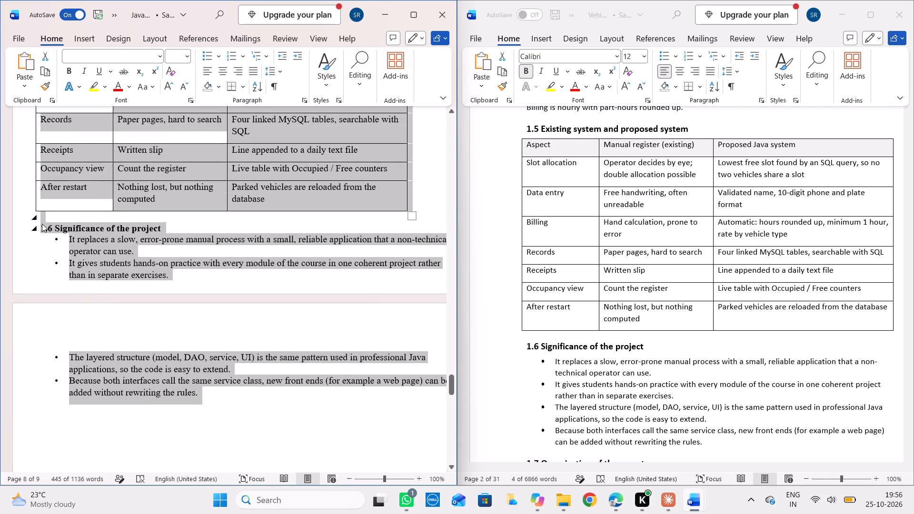
left_click_drag(41, 224, 115, 308)
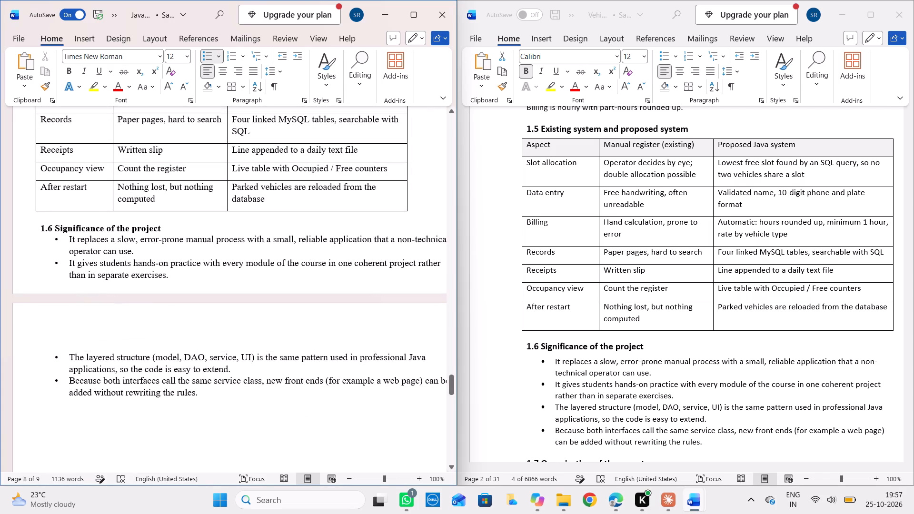
left_click_drag(197, 395, 39, 232)
key("BackSpace")
Delete the 1.6 "Significance of the project" entry from the Contents page.
scroll(39, 232, "up", 2)
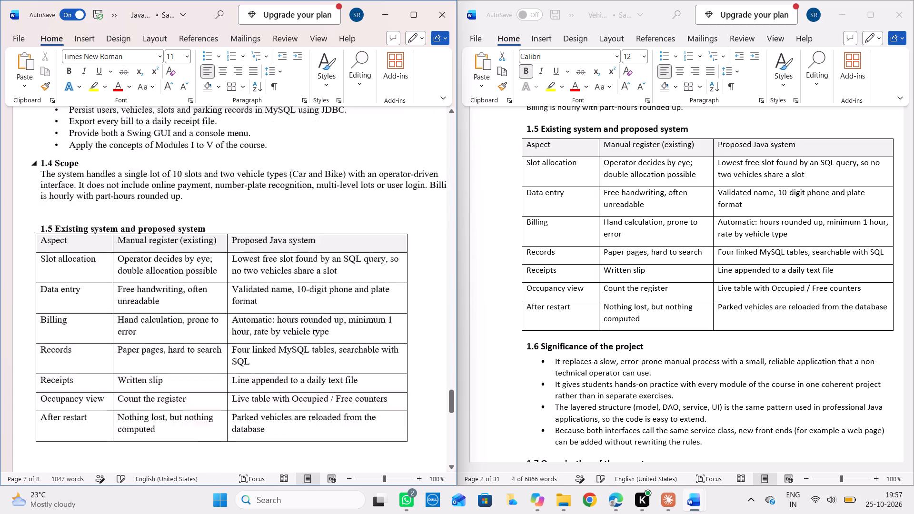
scroll(39, 232, "up", 2)
scroll(119, 224, "up", 2)
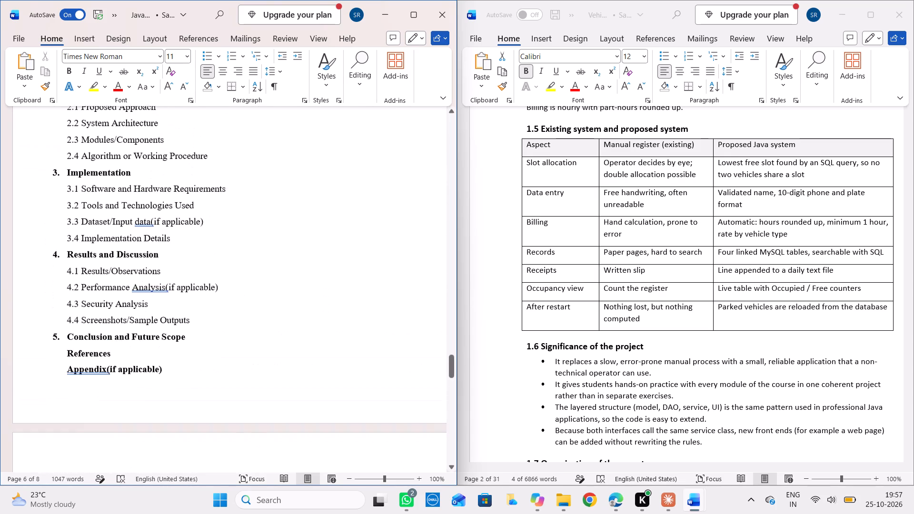
scroll(119, 224, "up", 1)
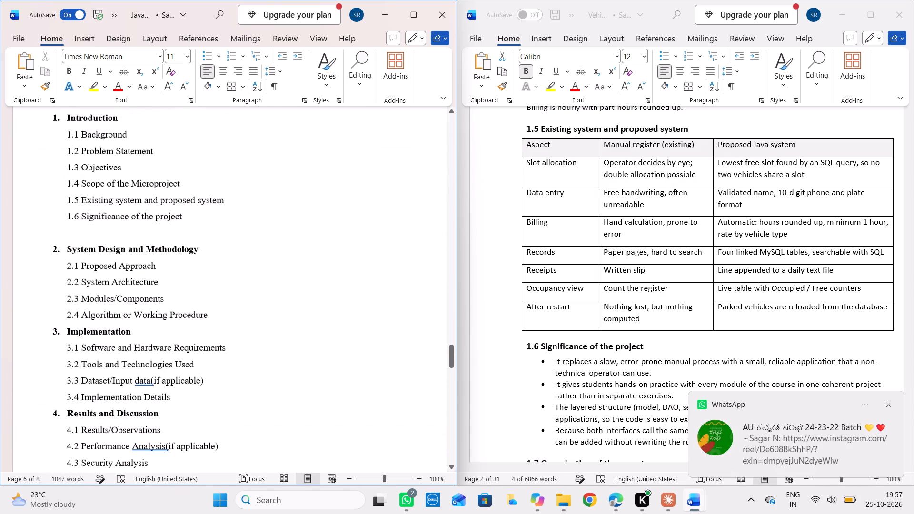
left_click_drag(183, 216, 70, 215)
key("BackSpace")
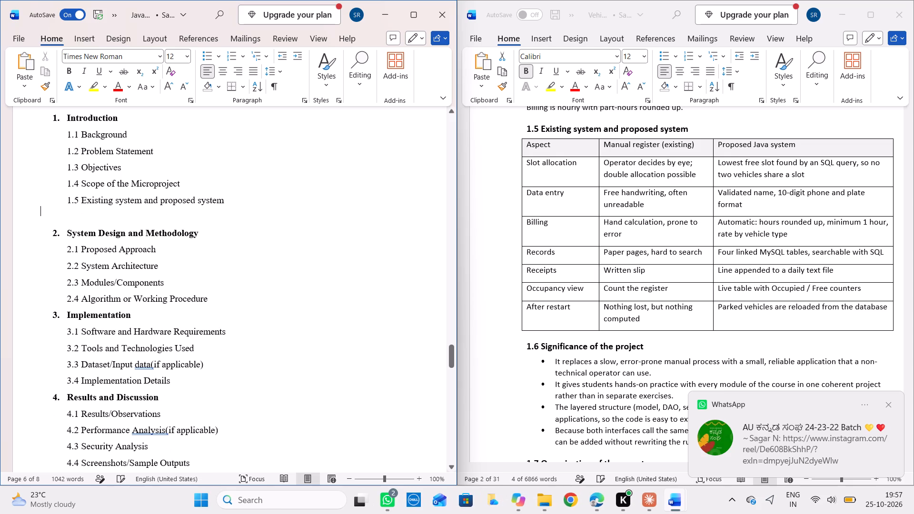
Review the report's Introduction chapter, sections 1.2 to 1.5, and compare it with the chapter outline on the Contents page.
scroll(138, 244, "down", 4)
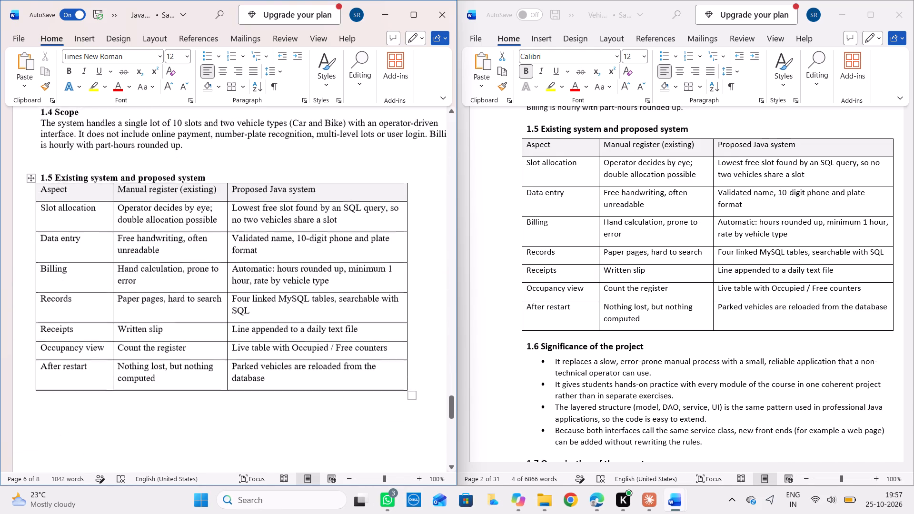
scroll(138, 244, "down", 1)
scroll(138, 244, "up", 1)
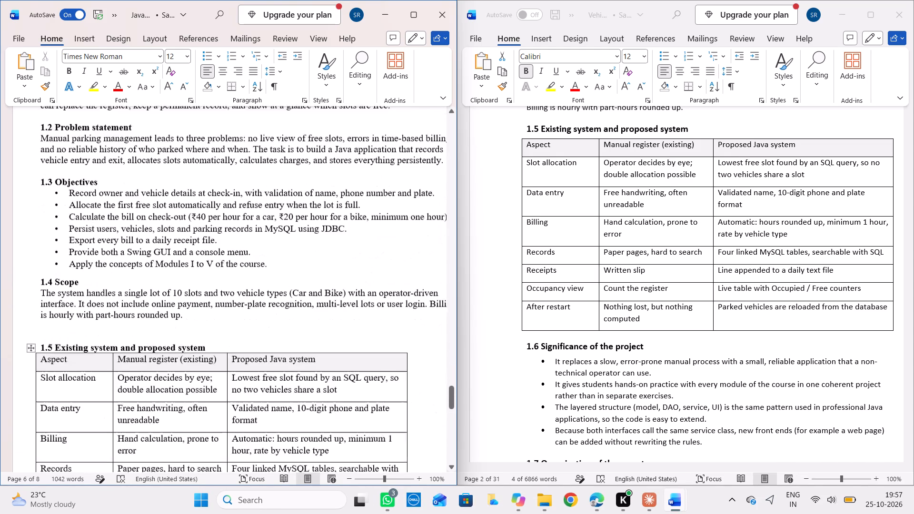
scroll(138, 244, "up", 1)
scroll(536, 247, "down", 5)
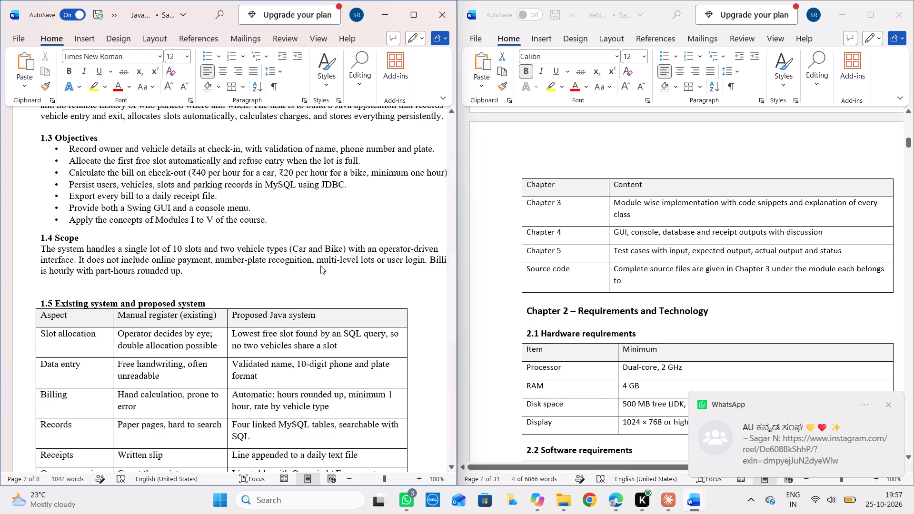
scroll(254, 277, "up", 6)
scroll(254, 277, "down", 1)
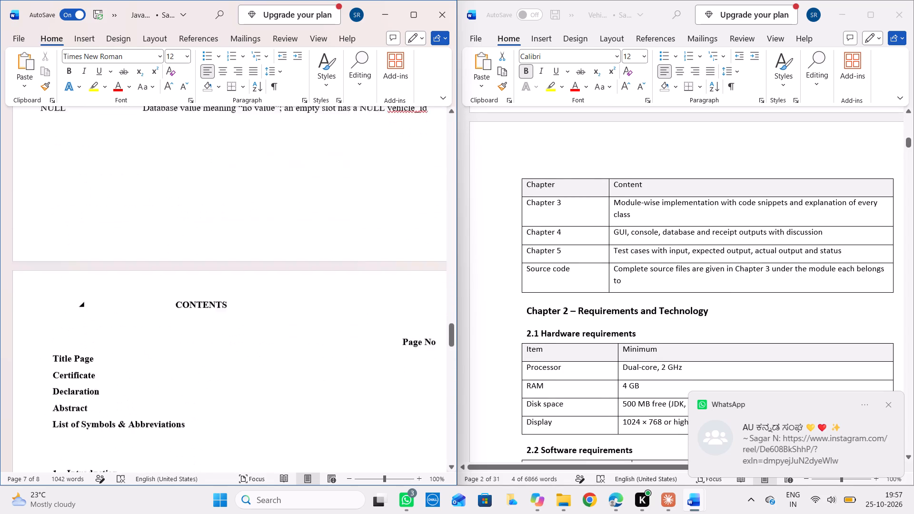
scroll(254, 277, "down", 2)
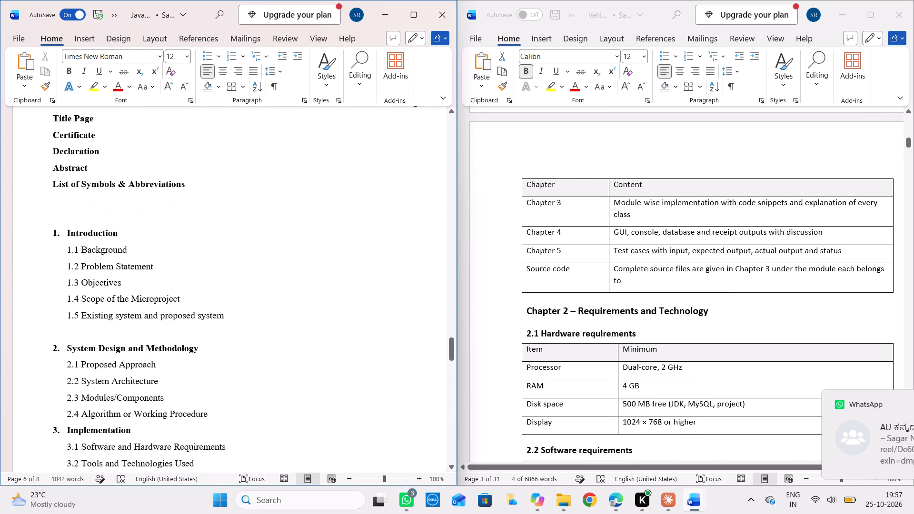
scroll(254, 277, "down", 3)
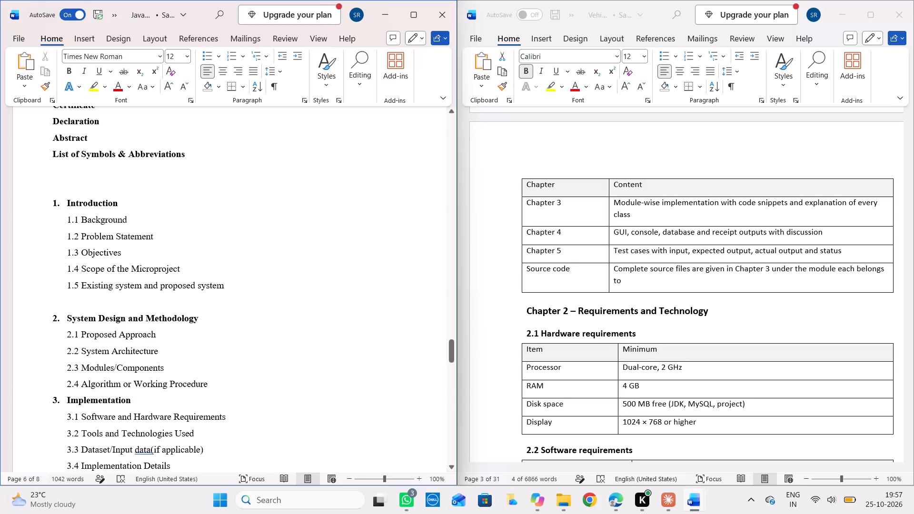
scroll(254, 277, "down", 4)
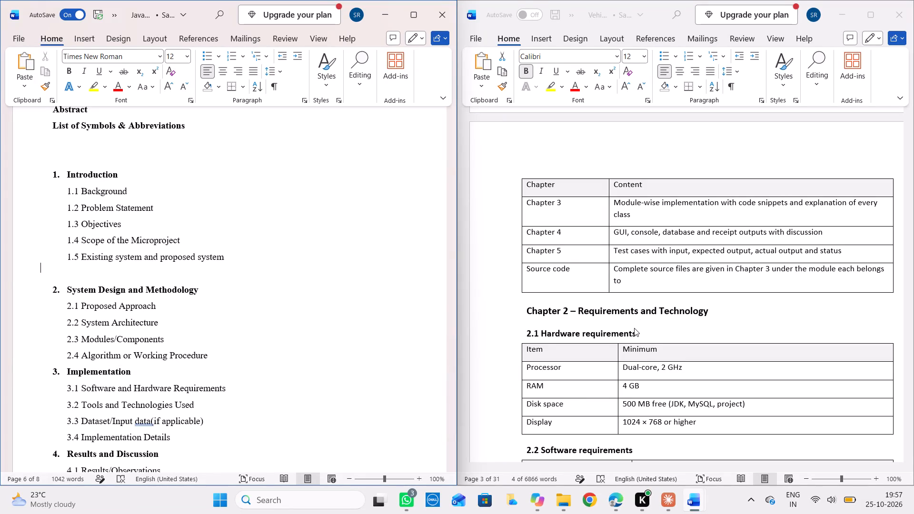
Read through Chapter 2 of the source document, from hardware requirements to input validation rules, for material matching the report's System Design and Methodology chapter.
scroll(634, 328, "down", 3)
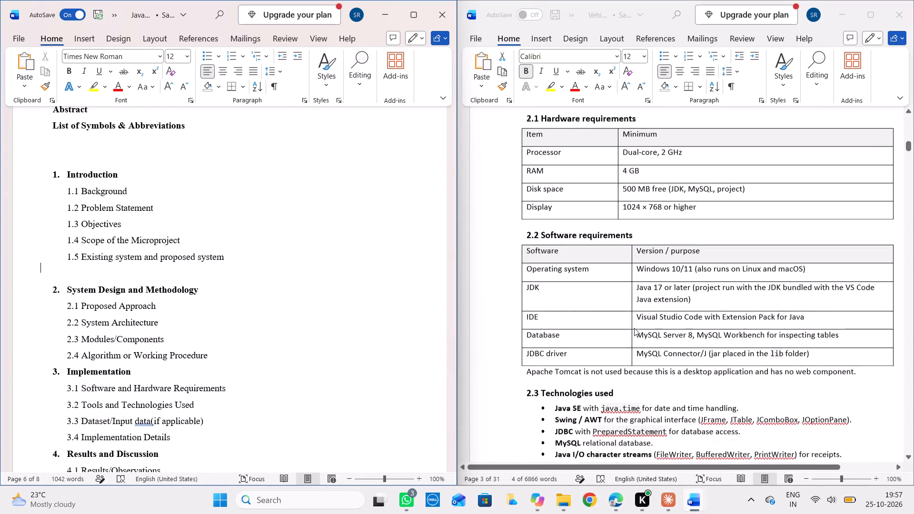
scroll(634, 328, "down", 3)
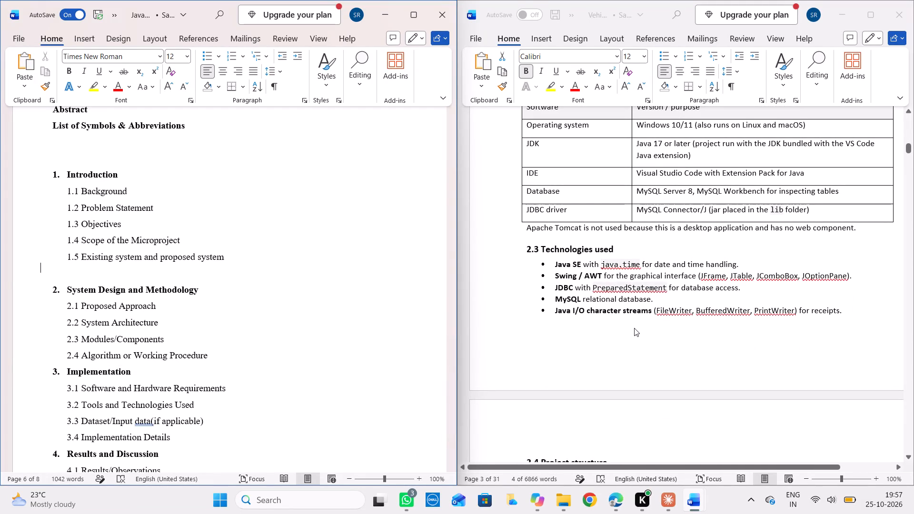
scroll(634, 328, "down", 2)
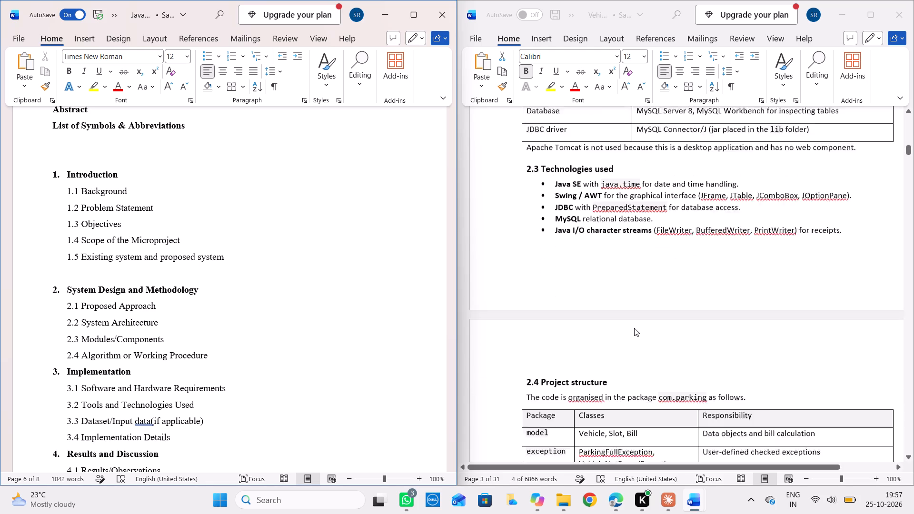
scroll(634, 328, "down", 3)
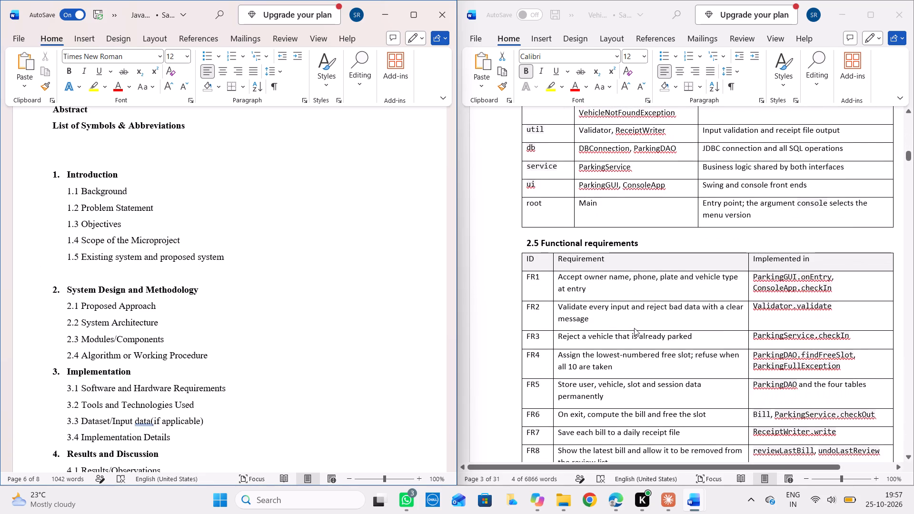
scroll(634, 328, "down", 4)
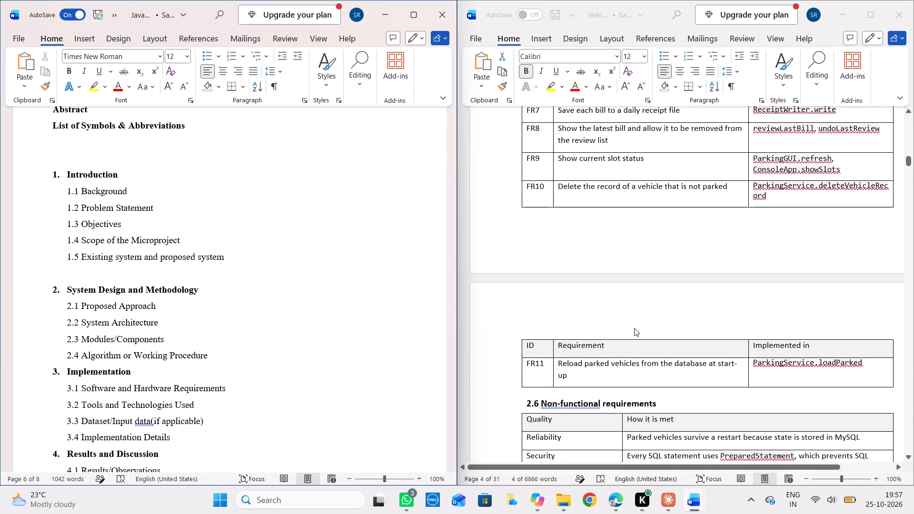
scroll(634, 328, "down", 1)
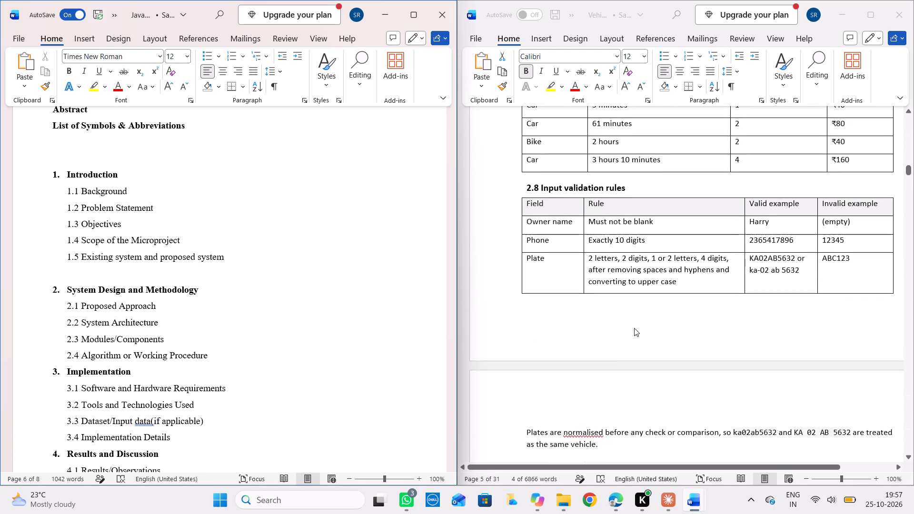
scroll(634, 328, "down", 1)
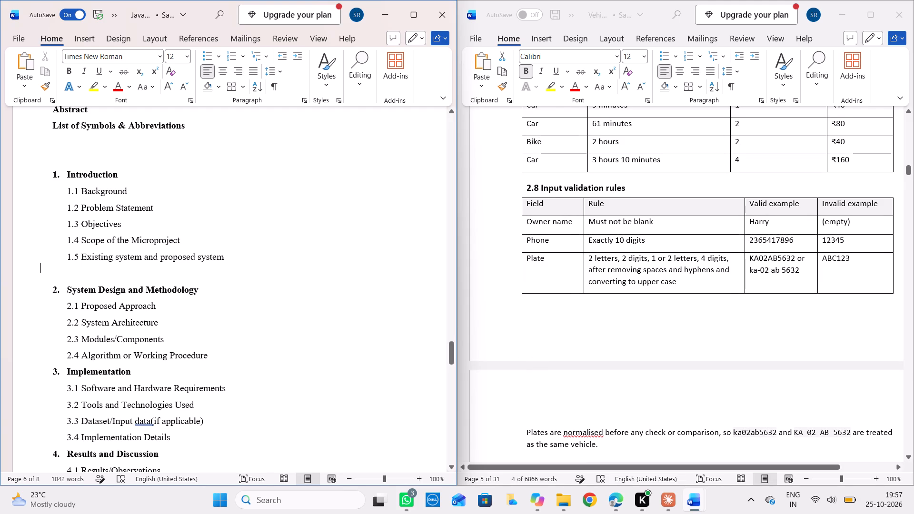
Look through the sections of Chapter 2, Requirements and Technology, in the source report against the Contents page outline.
scroll(316, 367, "down", 1)
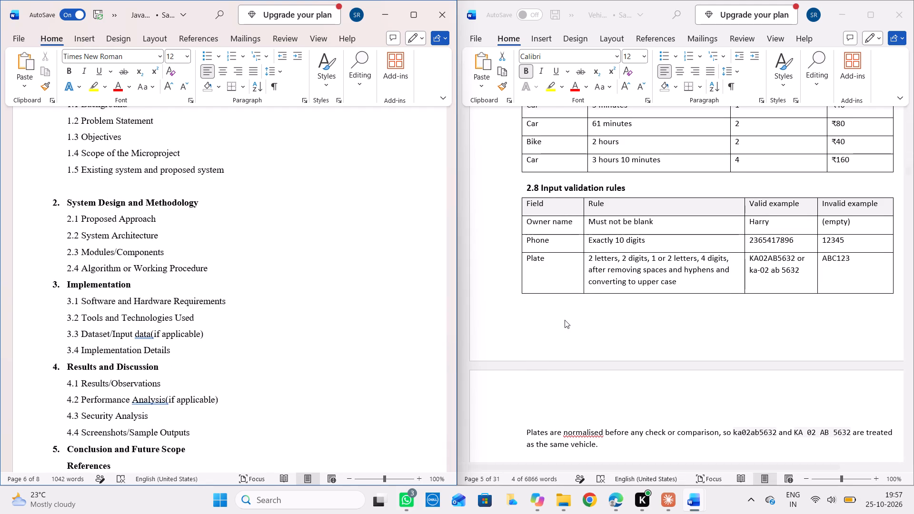
scroll(565, 320, "up", 5)
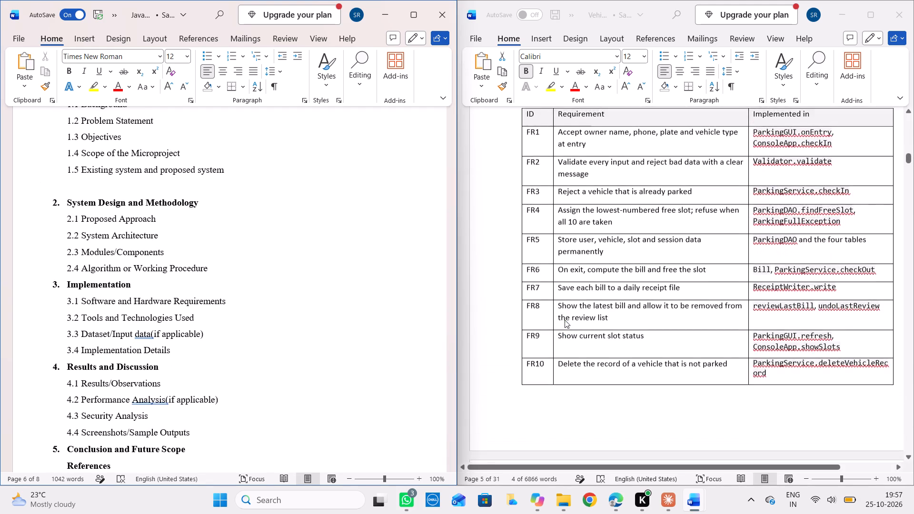
scroll(565, 320, "up", 7)
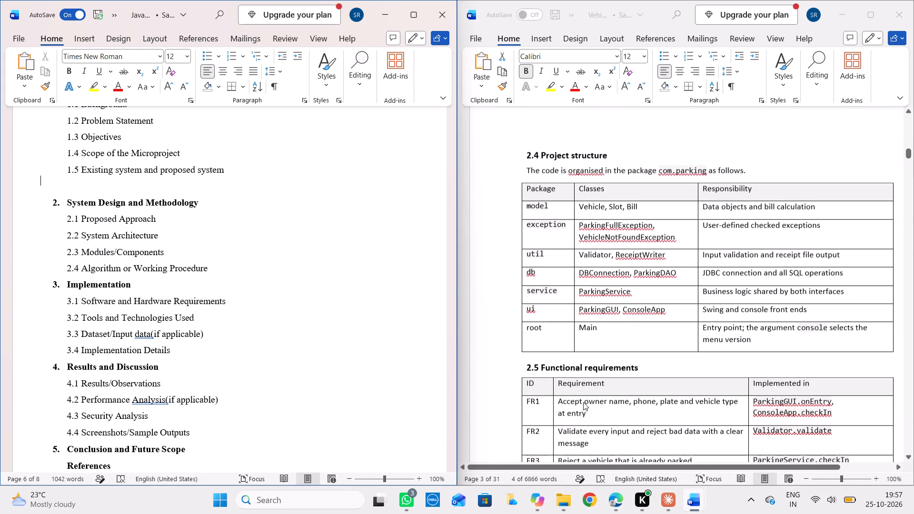
scroll(583, 402, "up", 2)
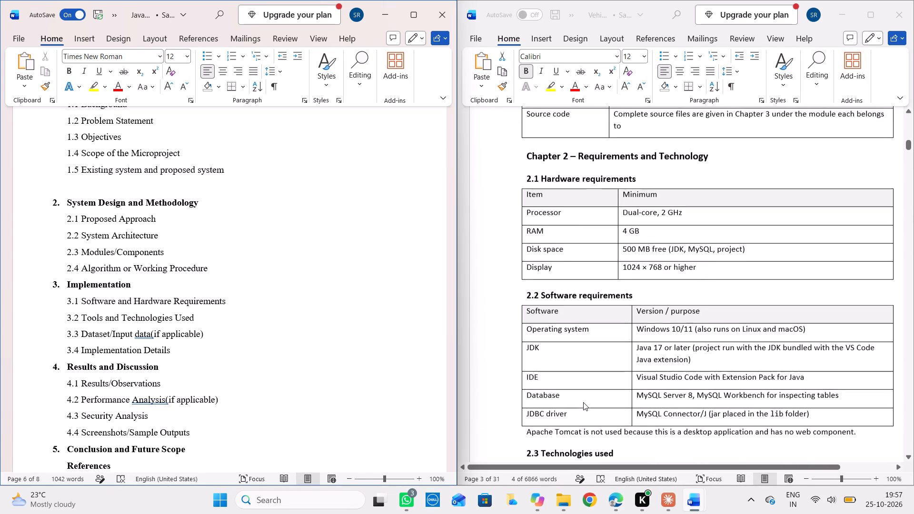
scroll(583, 402, "up", 1)
scroll(583, 402, "down", 1)
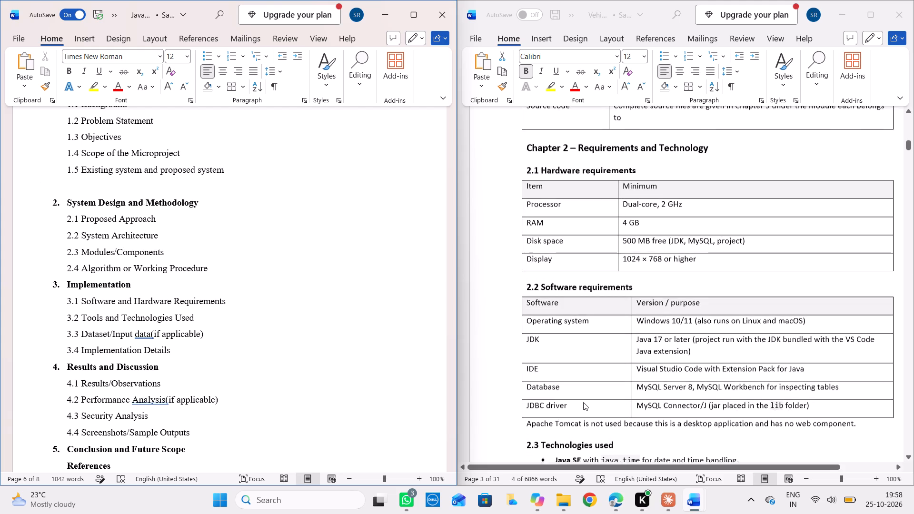
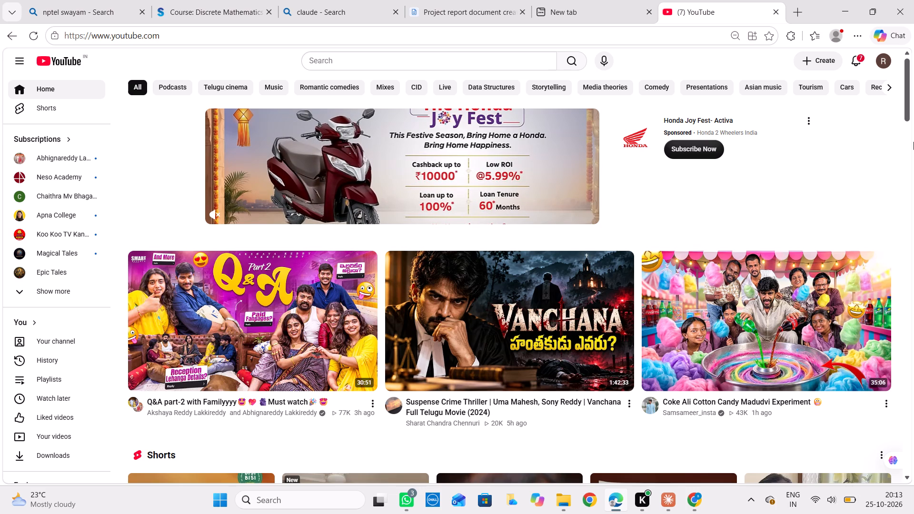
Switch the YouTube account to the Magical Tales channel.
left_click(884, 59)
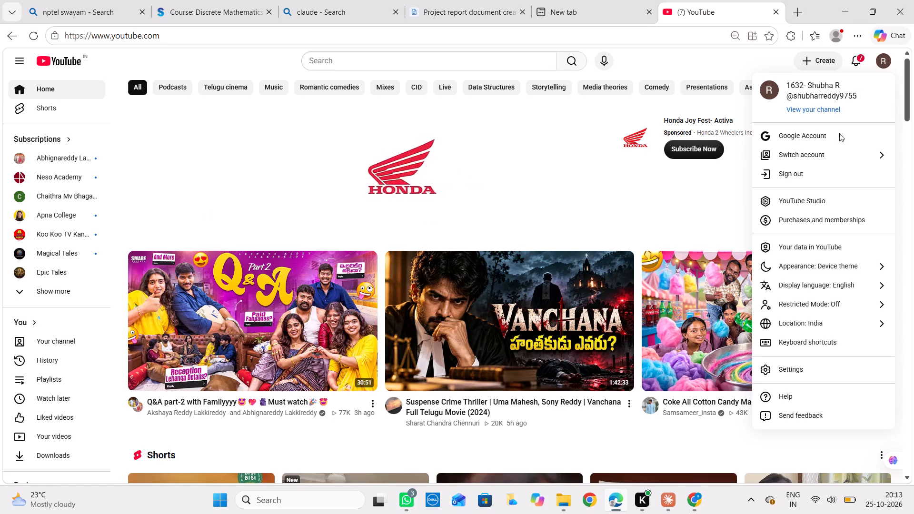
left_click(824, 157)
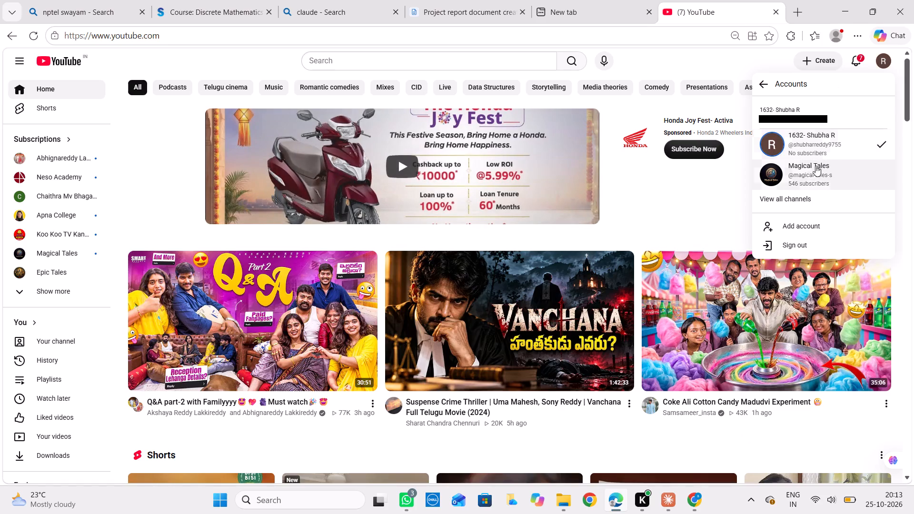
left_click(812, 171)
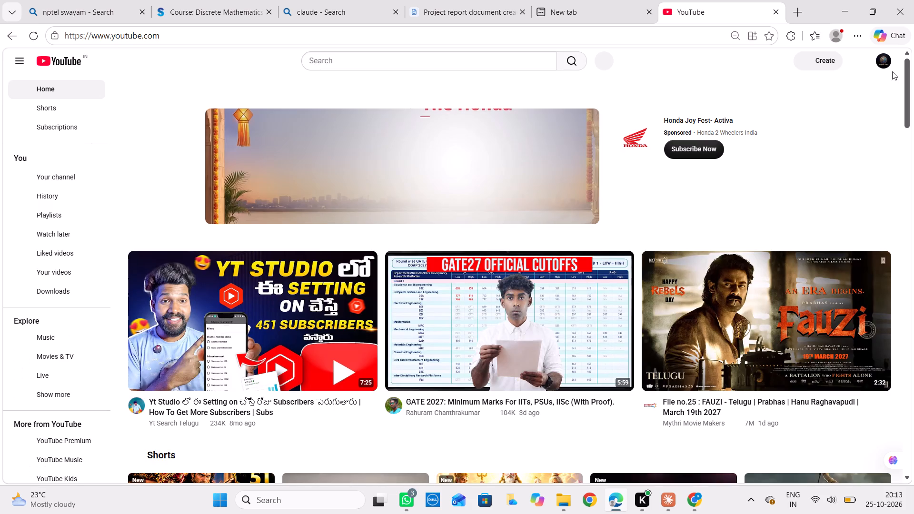
Look through the channel's notifications and its list of published Shorts in YouTube Studio.
left_click(856, 63)
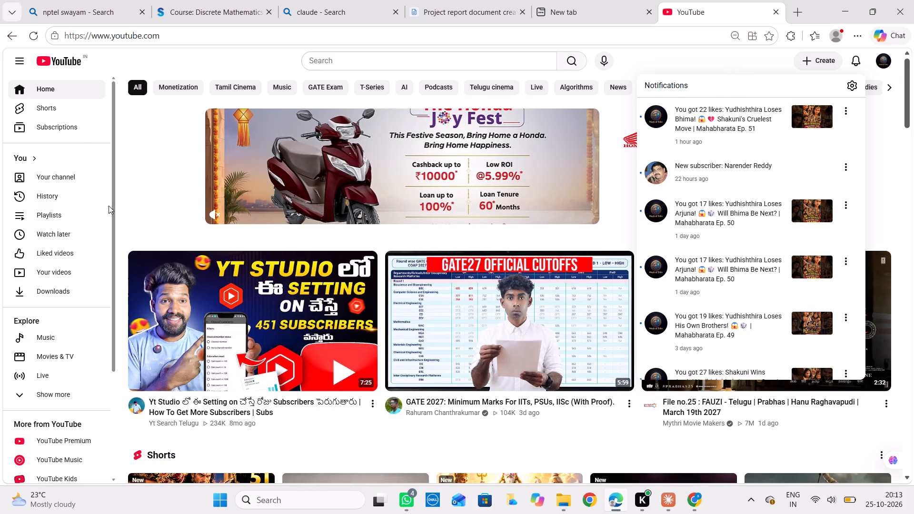
left_click(53, 268)
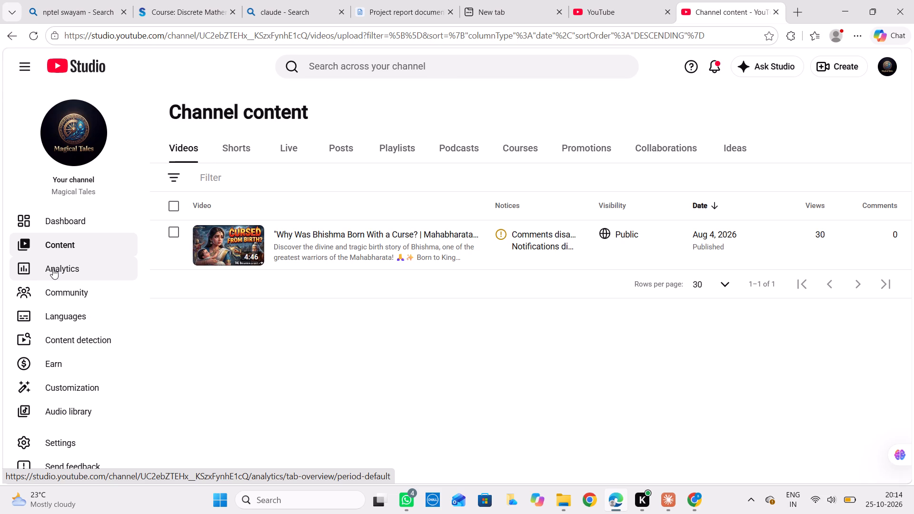
left_click(245, 141)
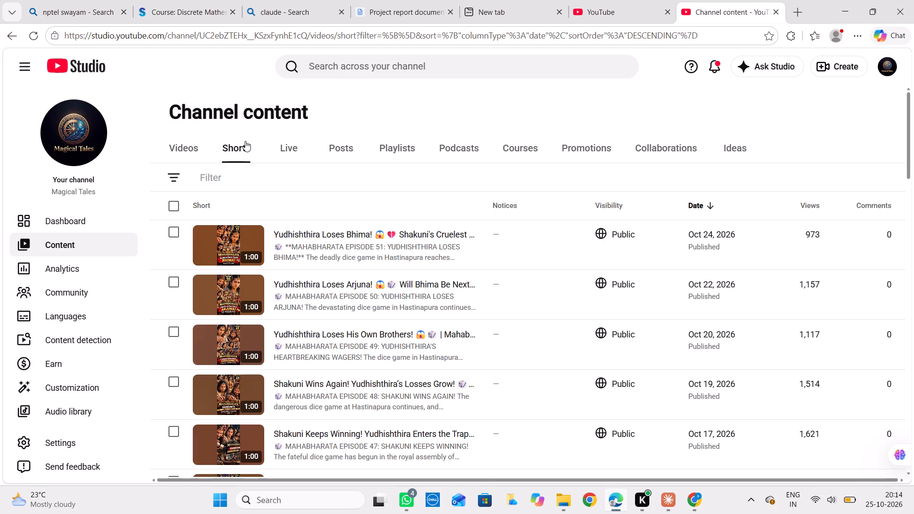
Examine the channel analytics overview for the last 28 days, including realtime views and top content.
left_click(87, 270)
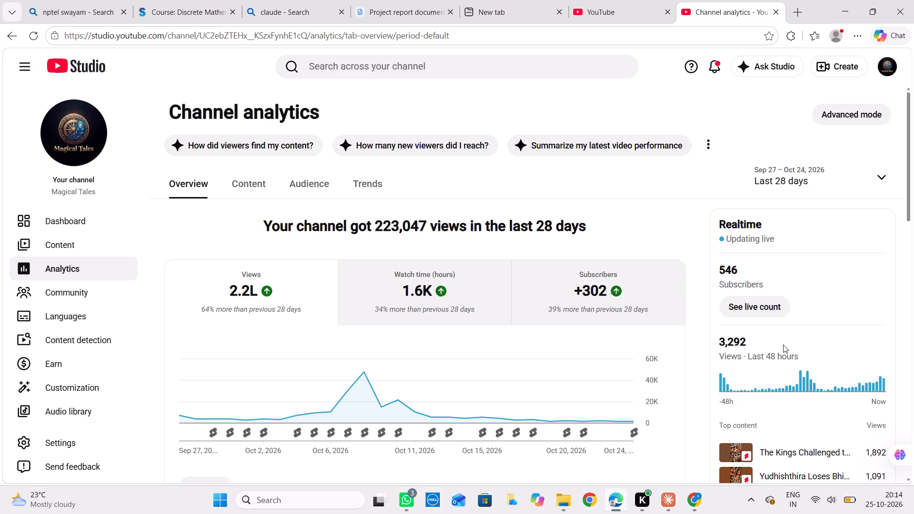
scroll(783, 345, "down", 1)
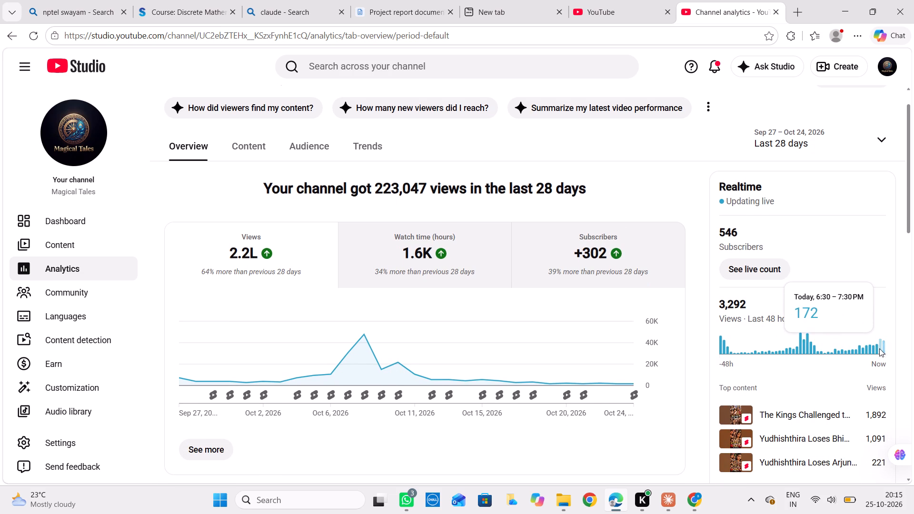
scroll(856, 348, "down", 2)
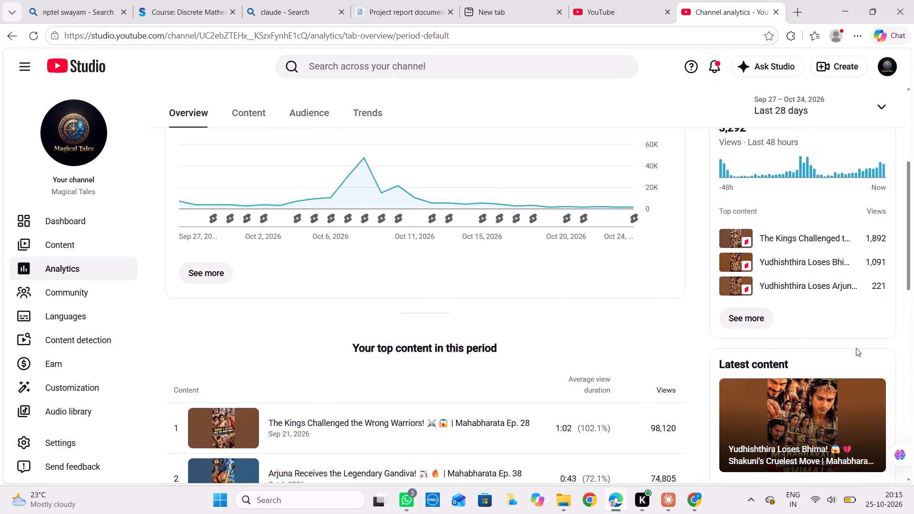
scroll(856, 348, "down", 2)
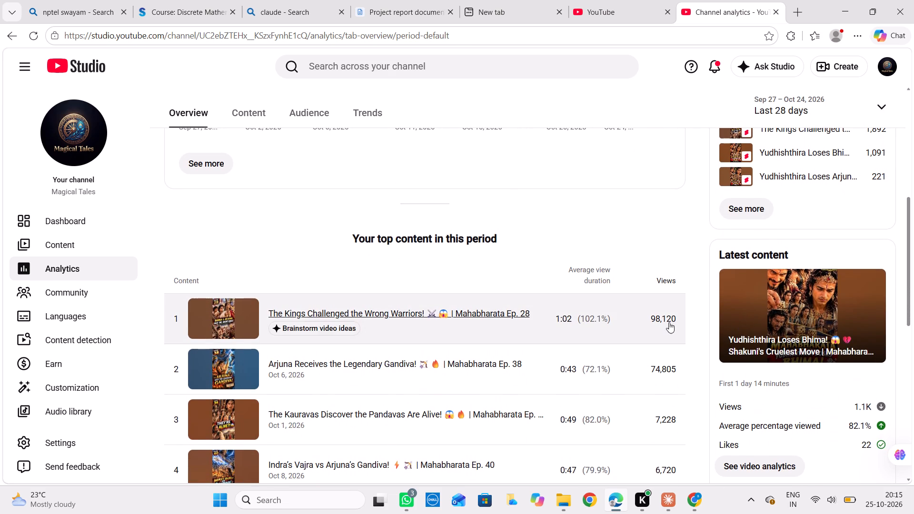
scroll(845, 269, "up", 2)
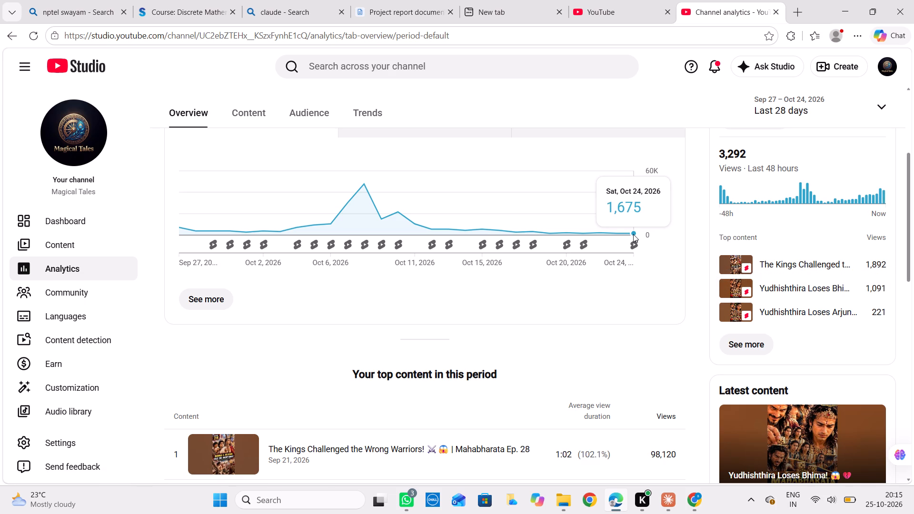
Check the channel's monetization eligibility on the Earn page and close YouTube Studio.
left_click(59, 360)
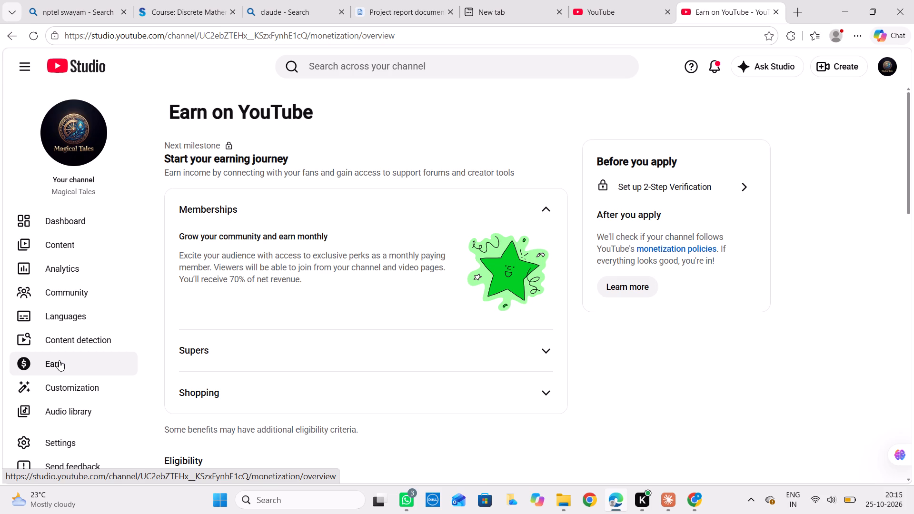
scroll(27, 443, "down", 3)
scroll(237, 513, "down", 3)
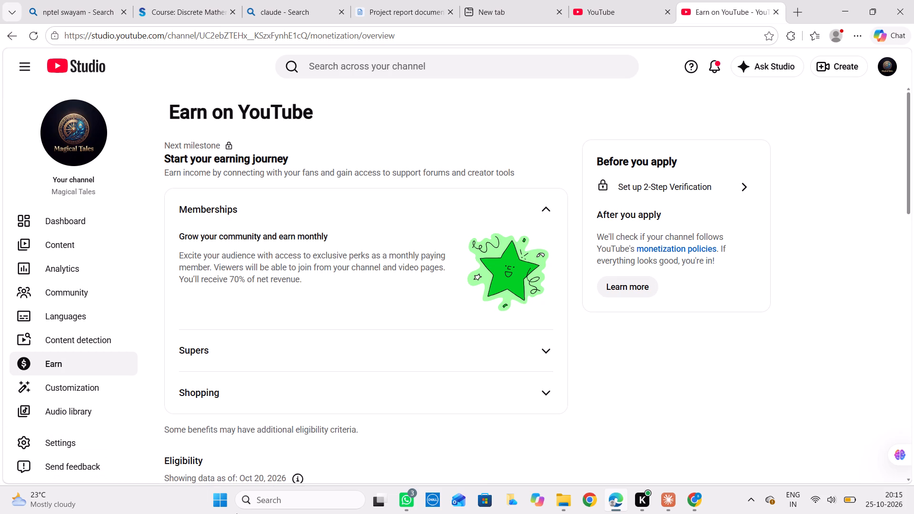
scroll(383, 426, "down", 3)
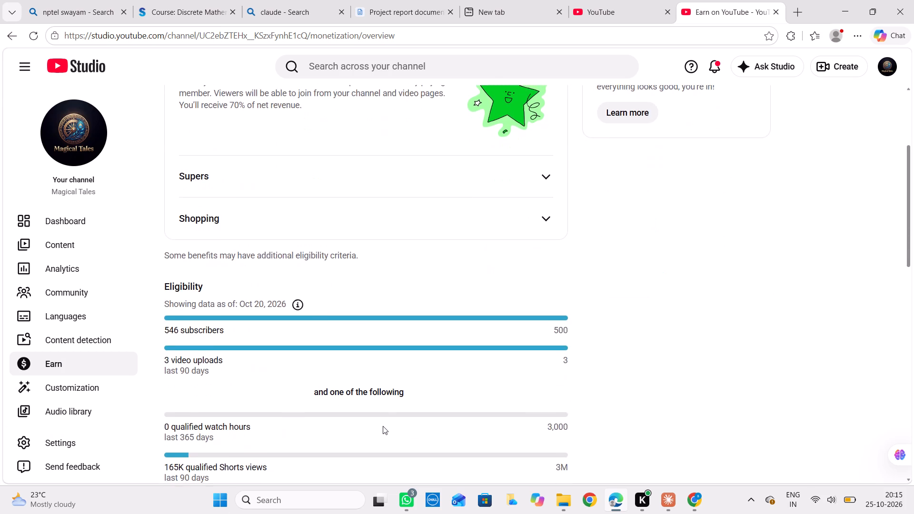
scroll(383, 426, "up", 1)
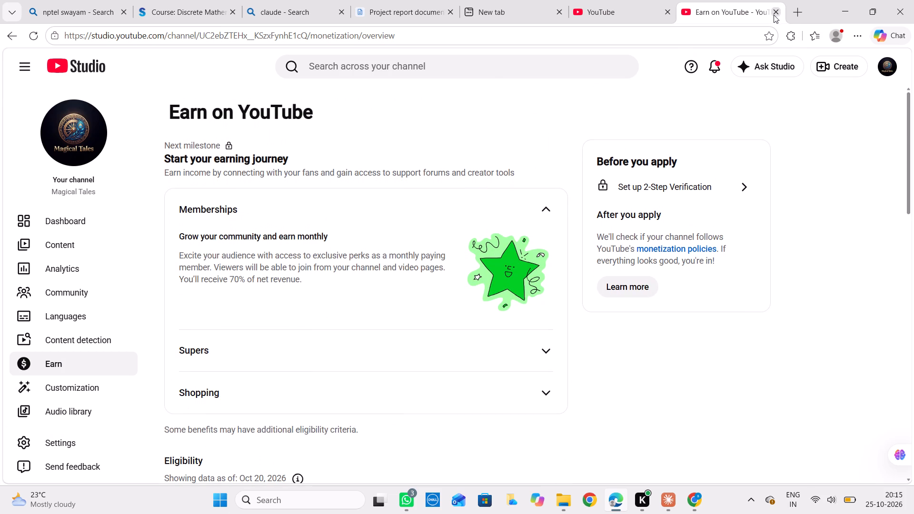
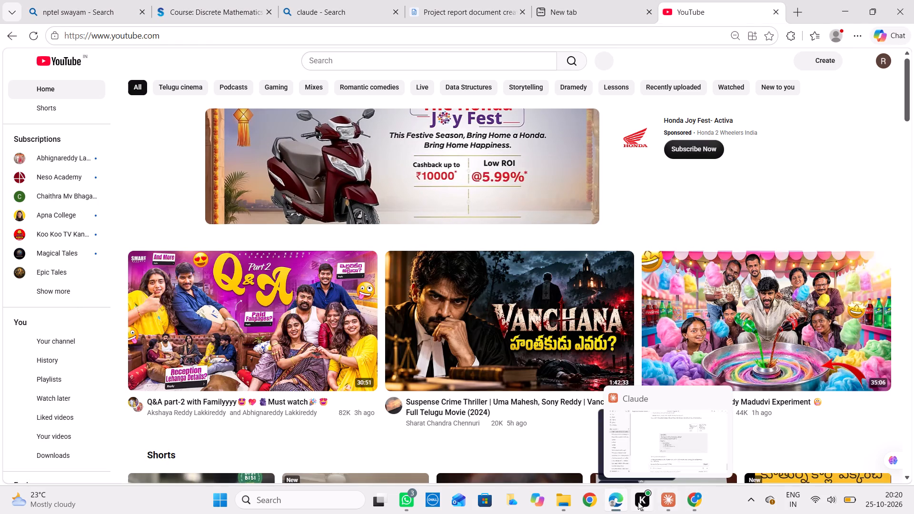
left_click(559, 506)
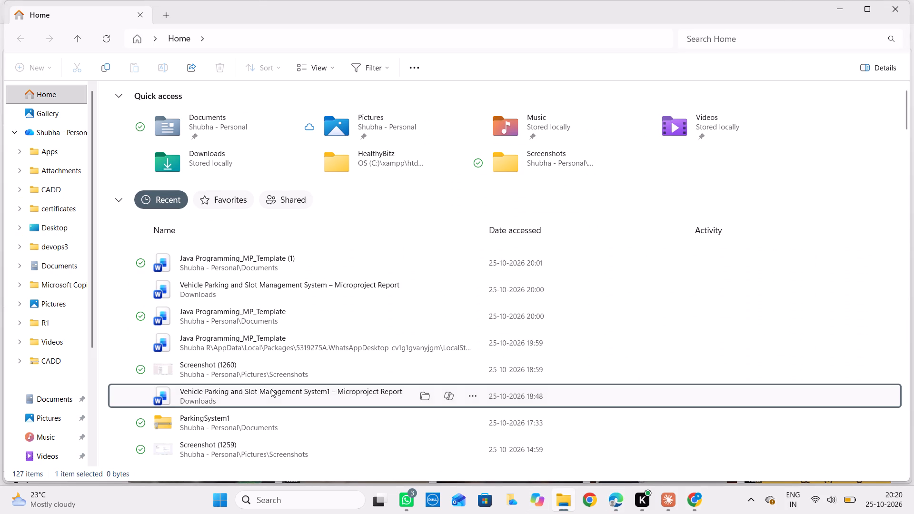
scroll(66, 412, "down", 1)
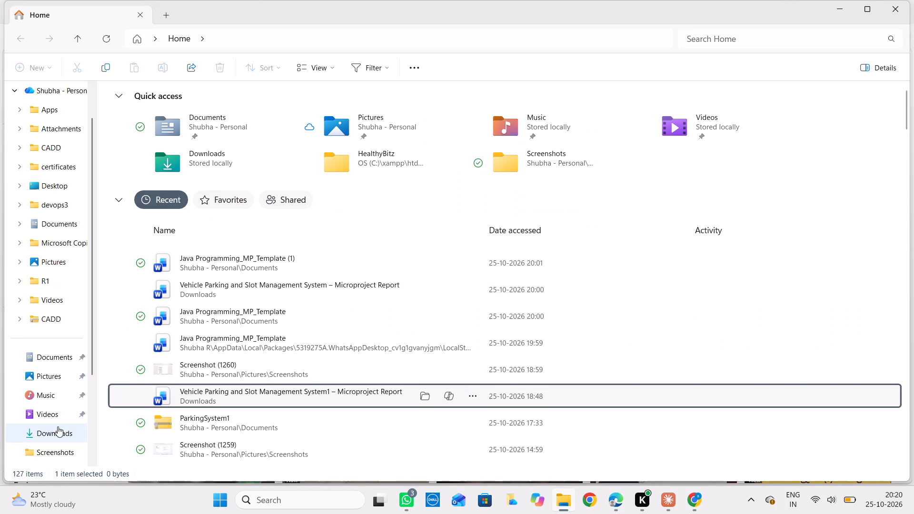
left_click(58, 426)
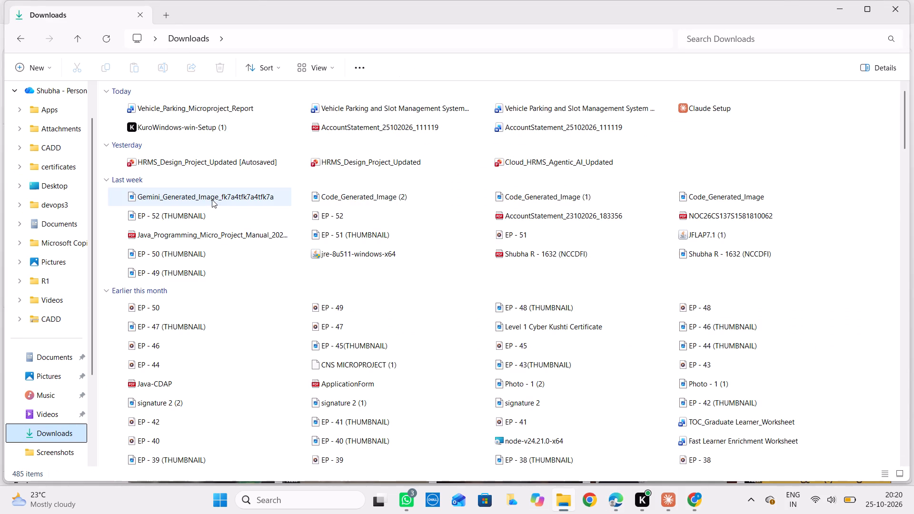
left_click(247, 107)
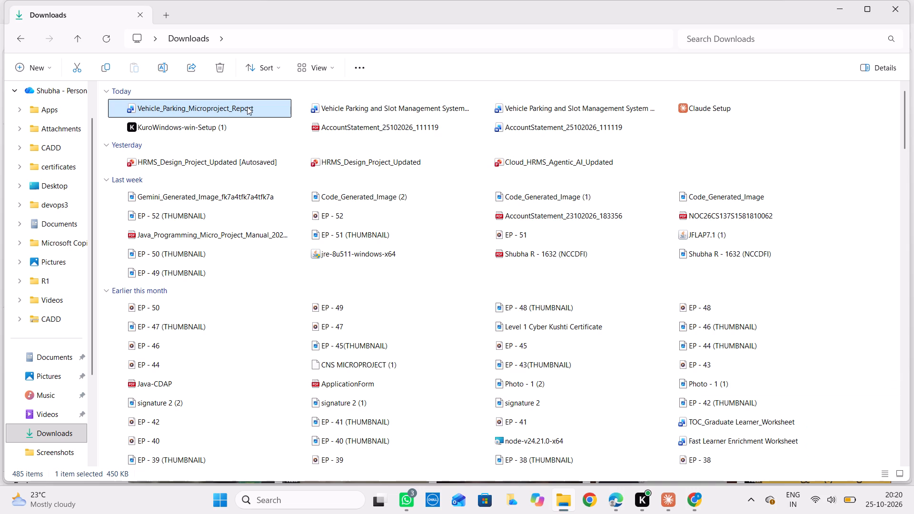
double_click(247, 107)
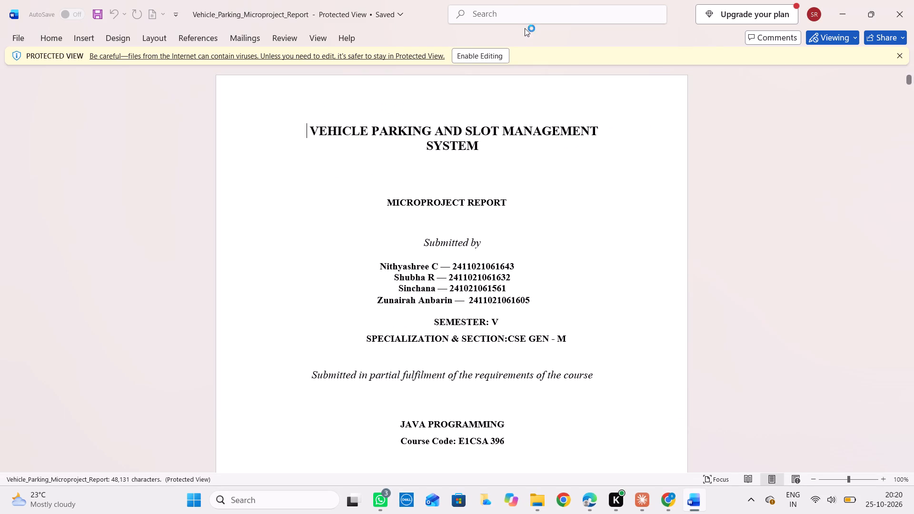
left_click(495, 50)
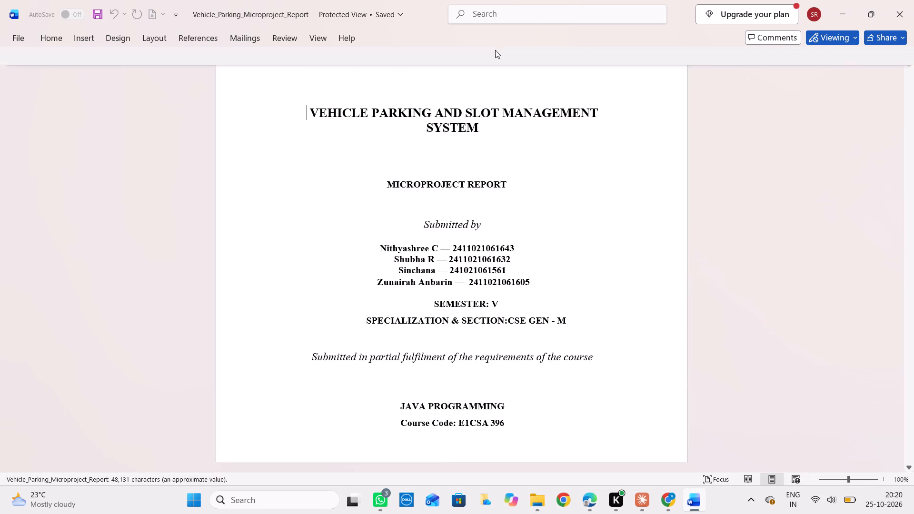
Examine the report's front matter, from the title page through the certificate, declaration, abstract and abbreviations to the contents.
scroll(486, 227, "down", 1)
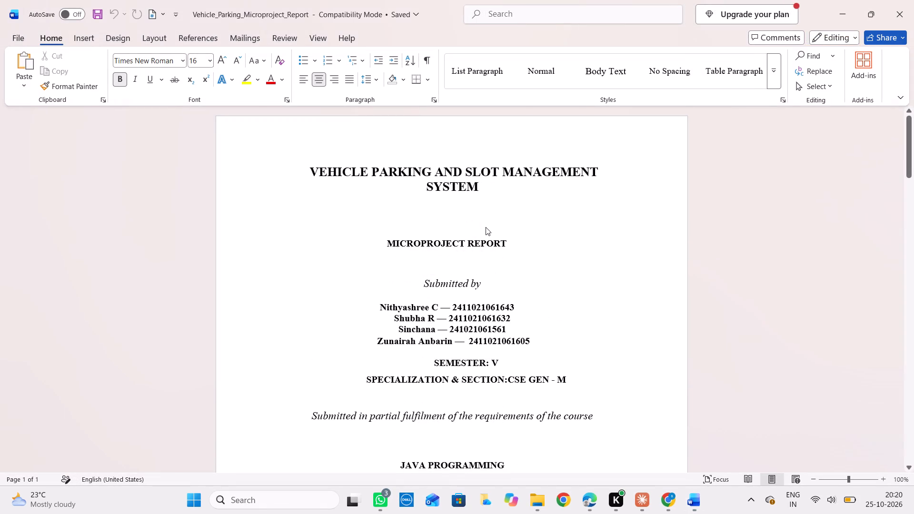
scroll(486, 227, "down", 1)
scroll(487, 290, "down", 5)
scroll(469, 368, "down", 1)
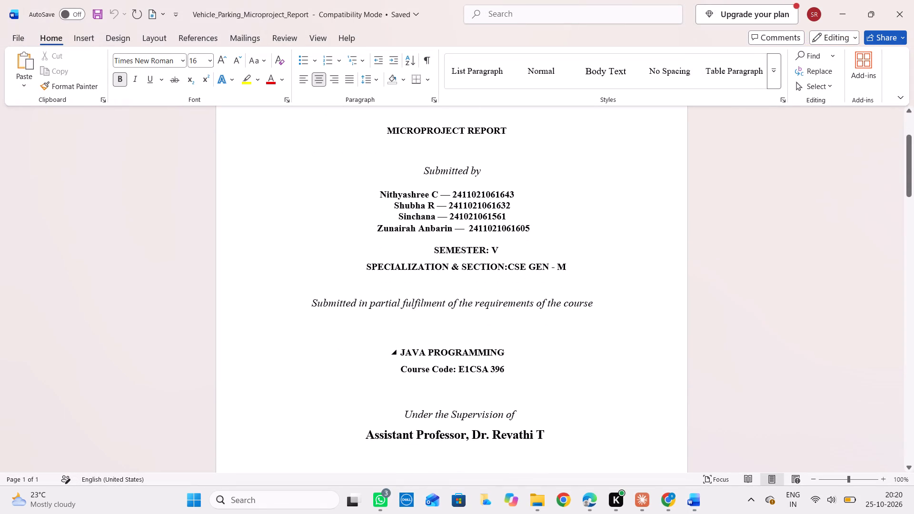
scroll(469, 368, "down", 2)
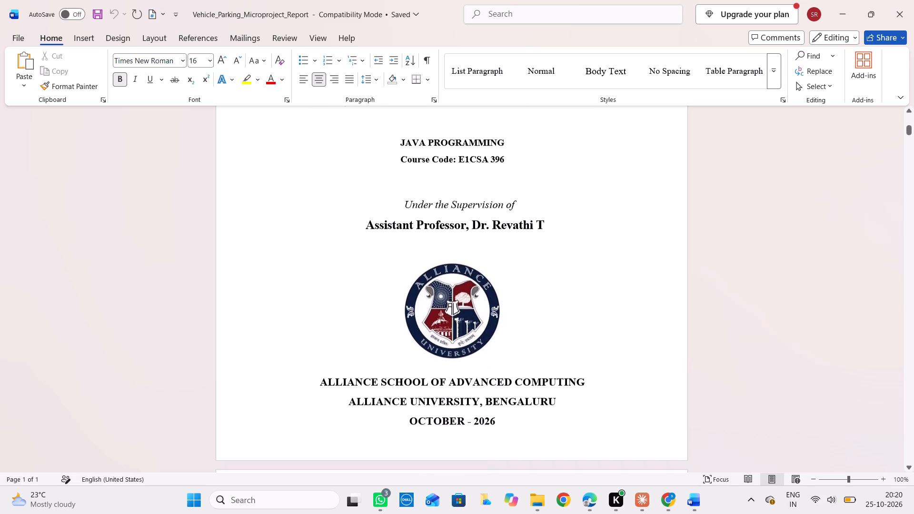
scroll(469, 368, "down", 3)
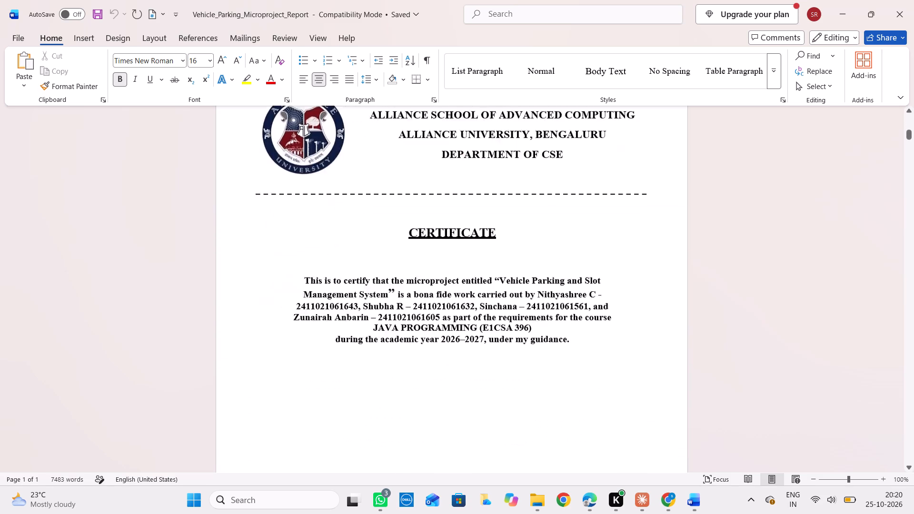
scroll(469, 368, "down", 6)
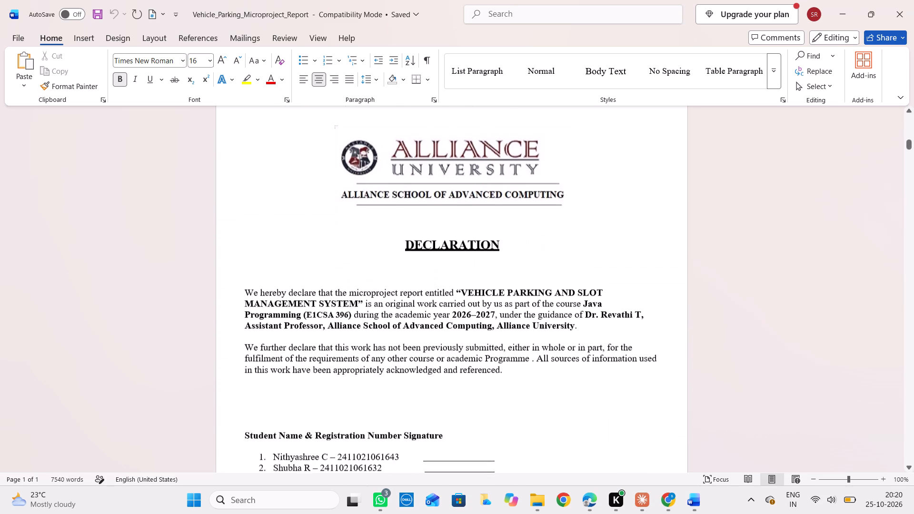
scroll(469, 368, "down", 5)
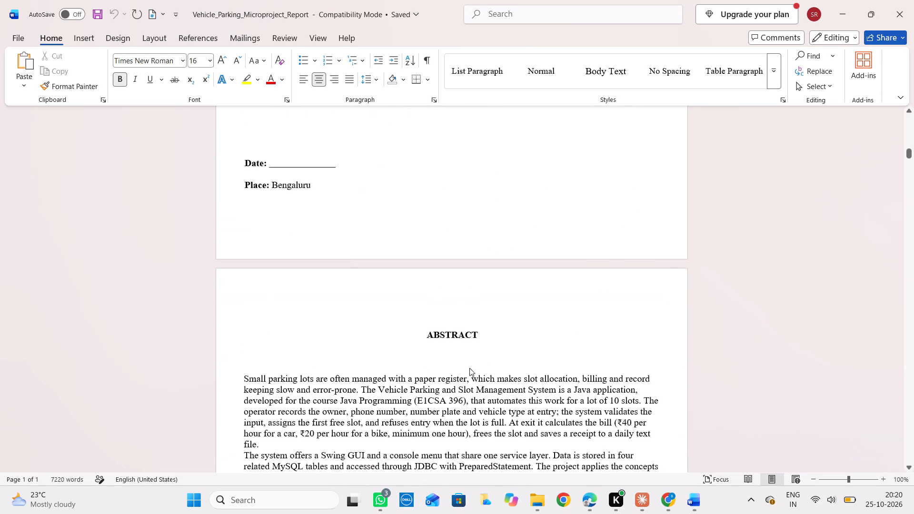
scroll(469, 368, "down", 5)
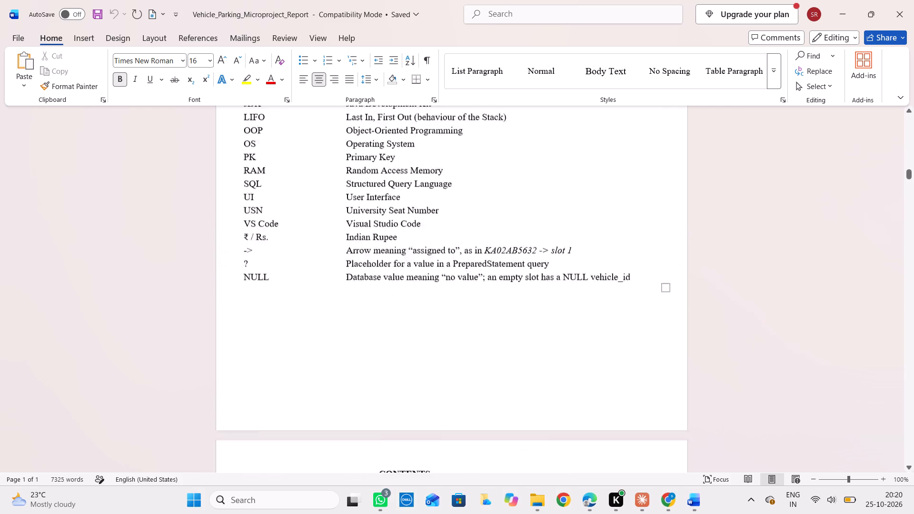
scroll(469, 368, "down", 1)
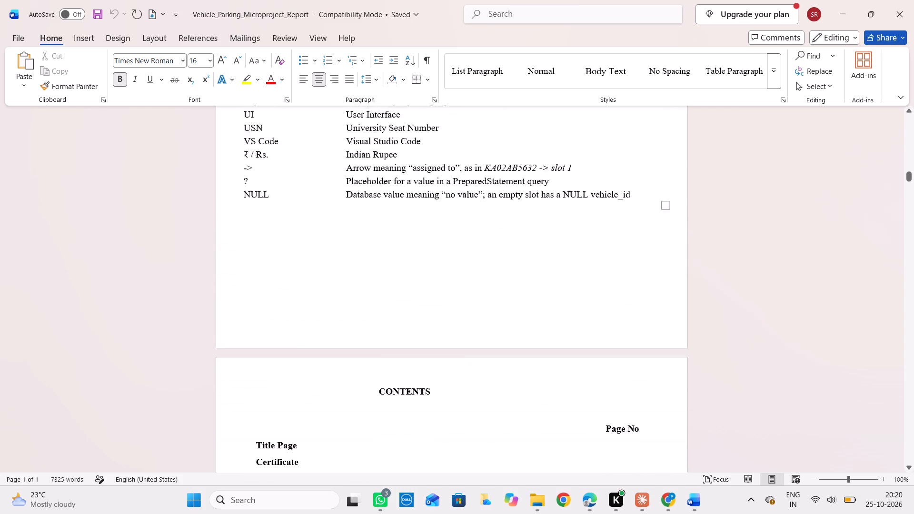
scroll(469, 368, "down", 4)
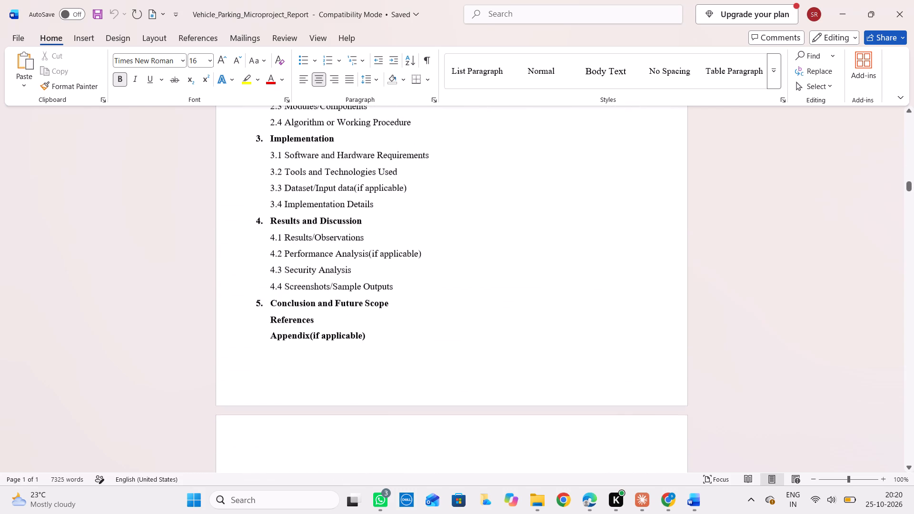
scroll(469, 368, "down", 1)
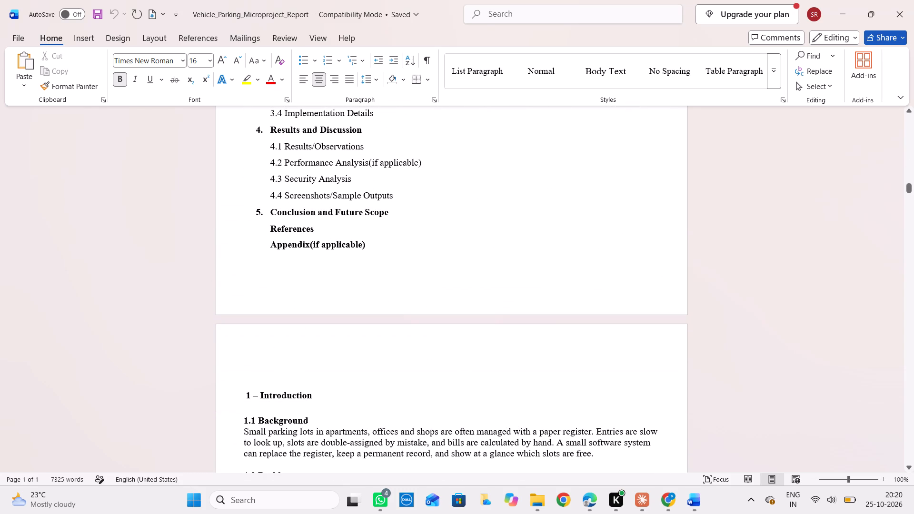
Delete the "Appendix(if applicable)" entry from the end of the contents list.
left_click_drag(368, 246, 269, 247)
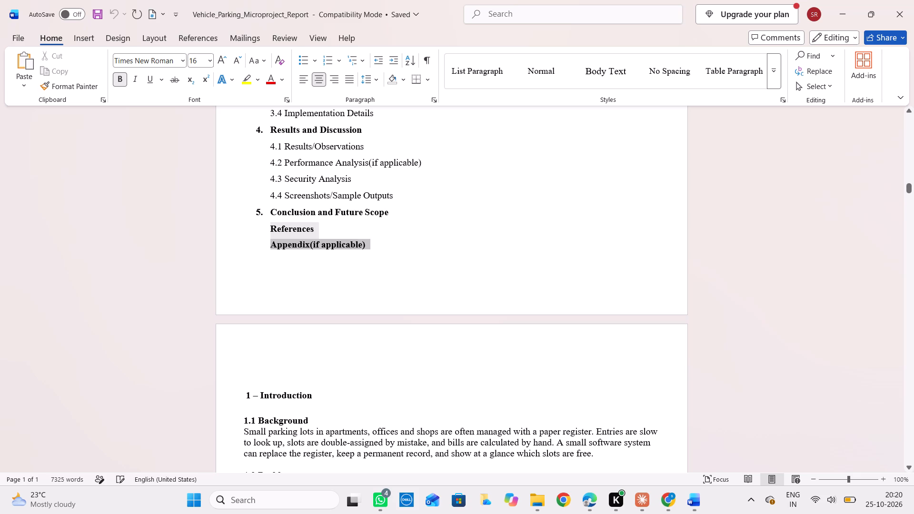
scroll(269, 247, "down", 1)
key("BackSpace")
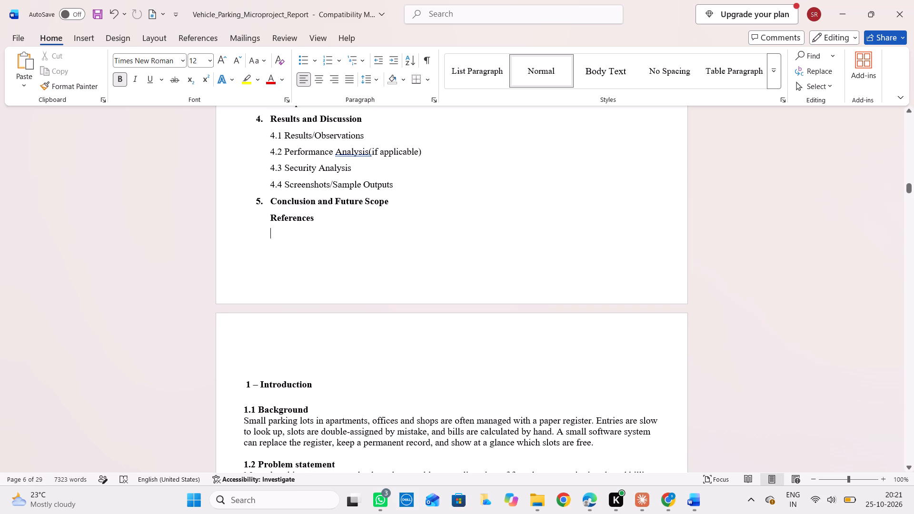
Try to number the References entry as item 6 in the contents list, below Conclusion and Future Scope.
left_click(260, 221)
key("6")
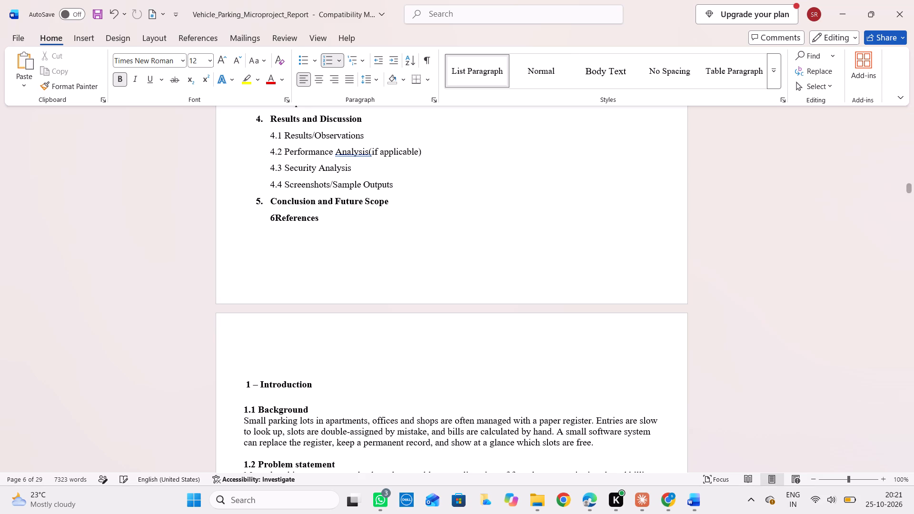
key("BackSpace")
key("BackSpace")
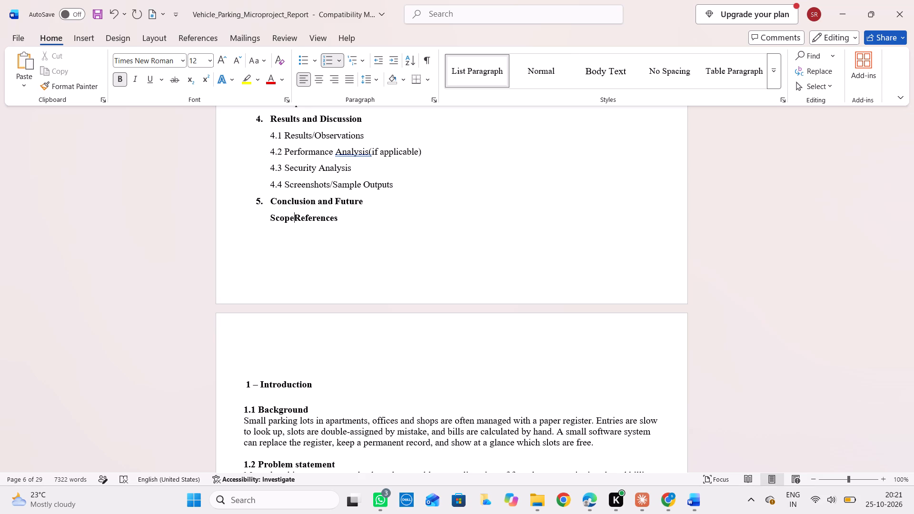
key("BackSpace")
Rewrite the end of the contents list as "Conclusion and Future Scope" followed by a separate "References" entry.
key("BackSpace")
key("BackSpace")
key("BackSpace")
key("BackSpace")
key("BackSpace")
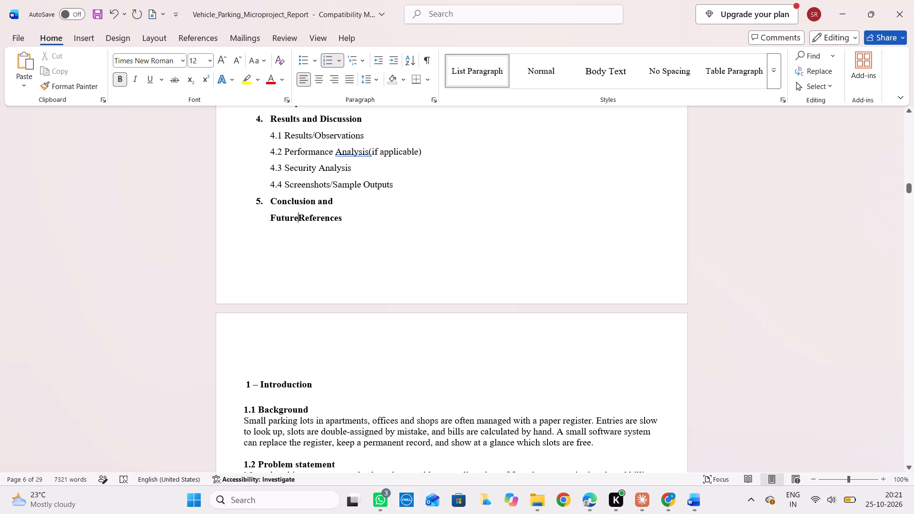
left_click(269, 217)
key("BackSpace")
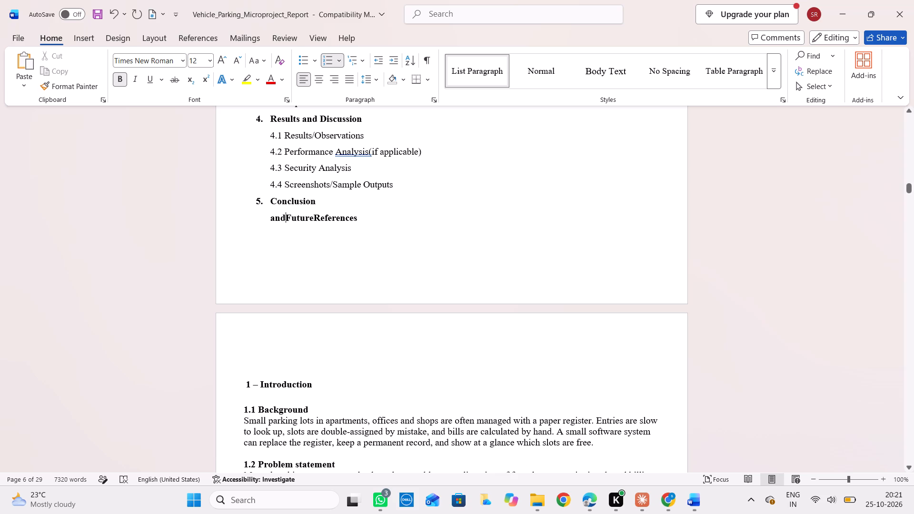
left_click(320, 200)
left_click_drag(358, 217, 273, 219)
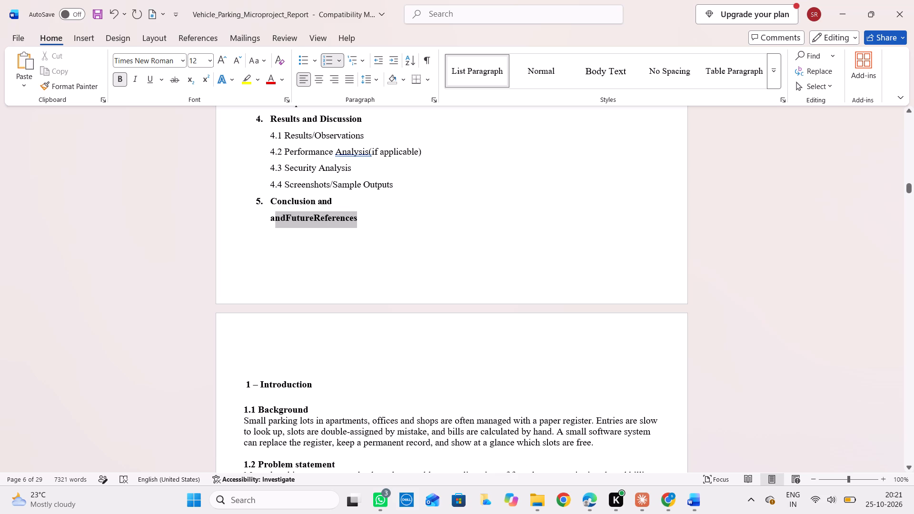
left_click_drag(273, 219, 271, 219)
key("BackSpace")
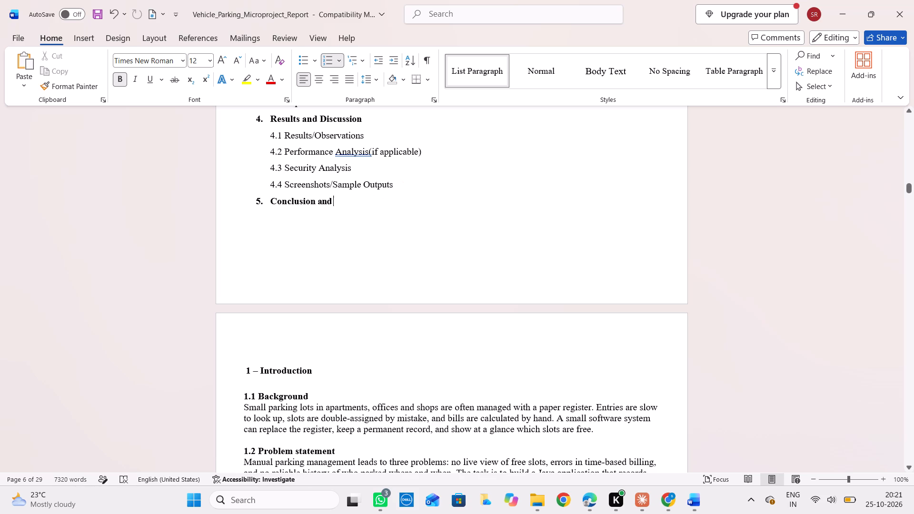
type("uture")
key("space")
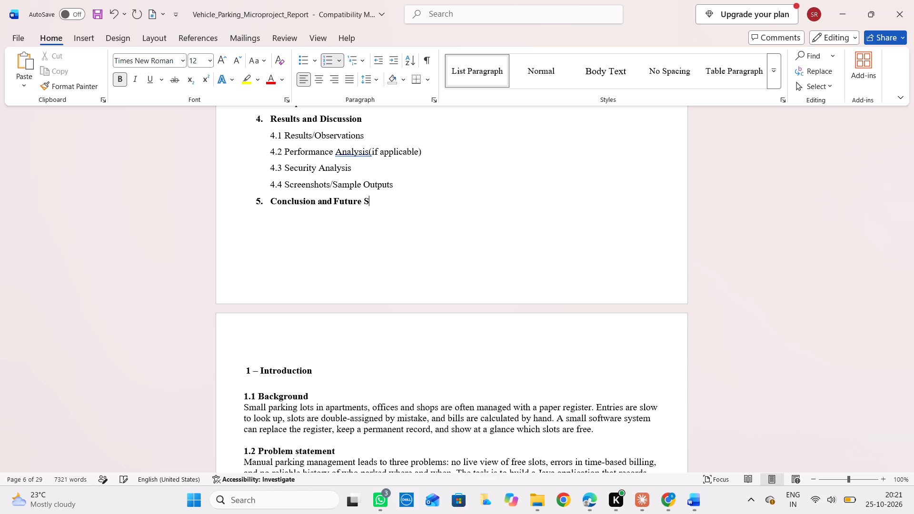
type("cope")
key("Return")
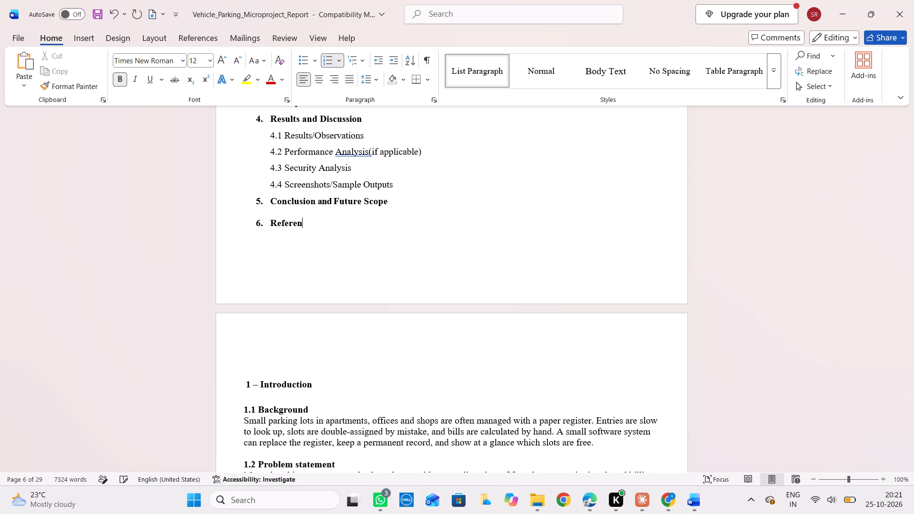
Insert a blank line between the Figure 2.1 caption and the sentence introducing the com.parking package table.
scroll(406, 325, "down", 3)
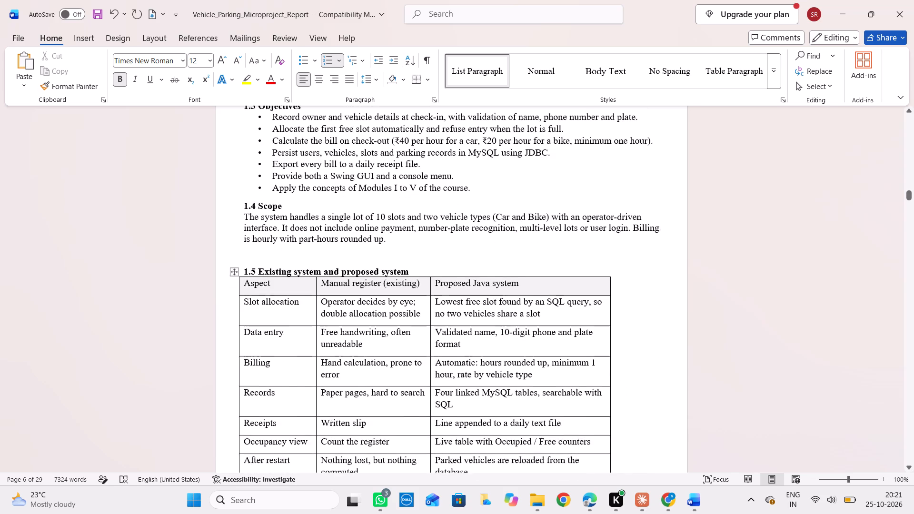
scroll(406, 325, "down", 7)
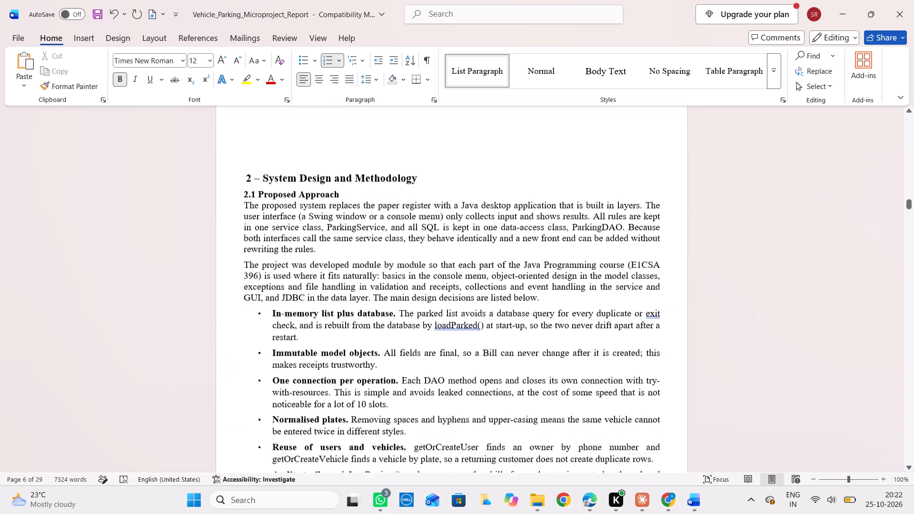
scroll(406, 325, "down", 3)
scroll(406, 325, "up", 1)
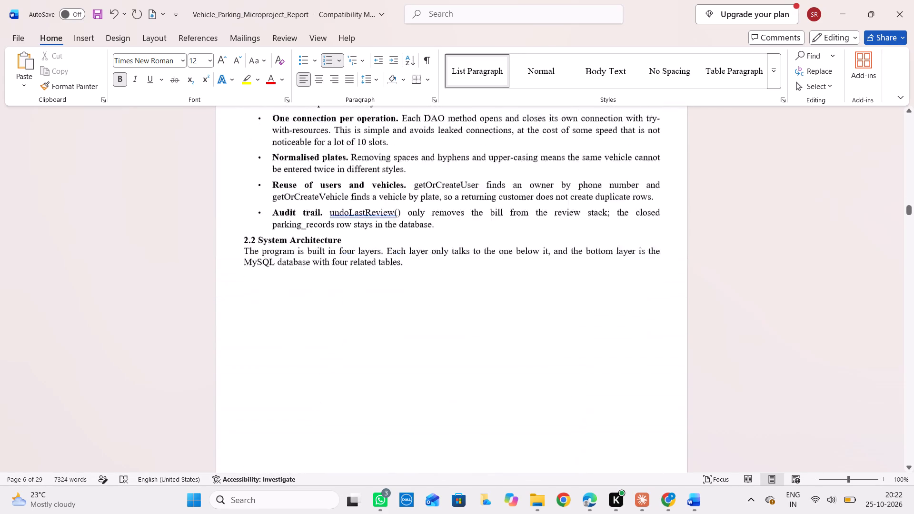
scroll(406, 325, "down", 1)
scroll(406, 325, "up", 2)
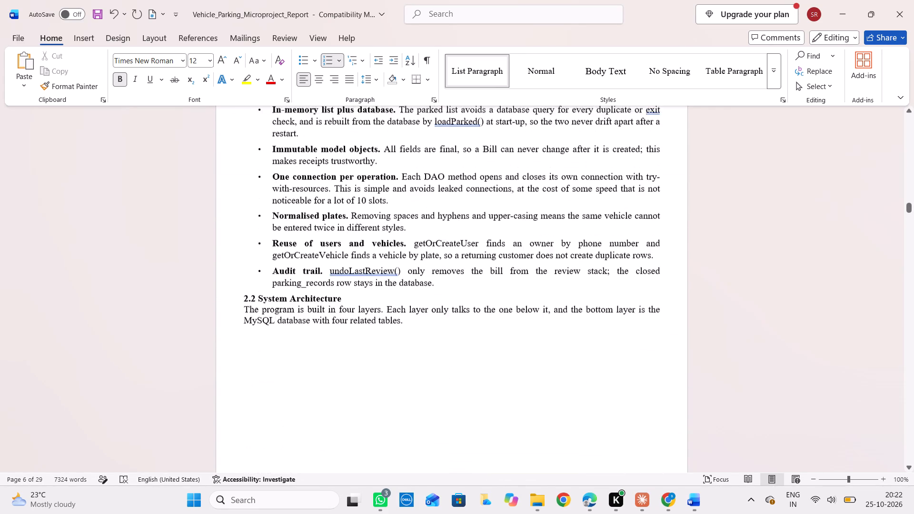
scroll(406, 325, "down", 1)
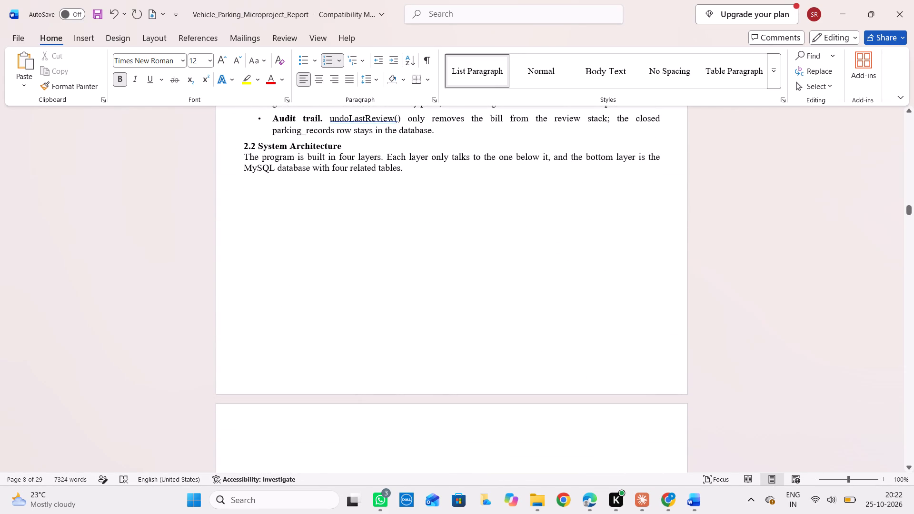
scroll(244, 136, "down", 4)
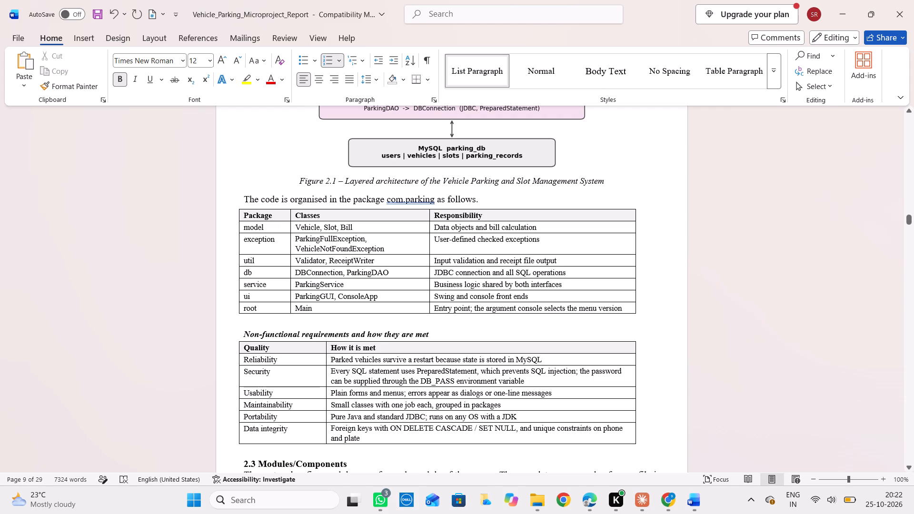
left_click(242, 197)
key("Return")
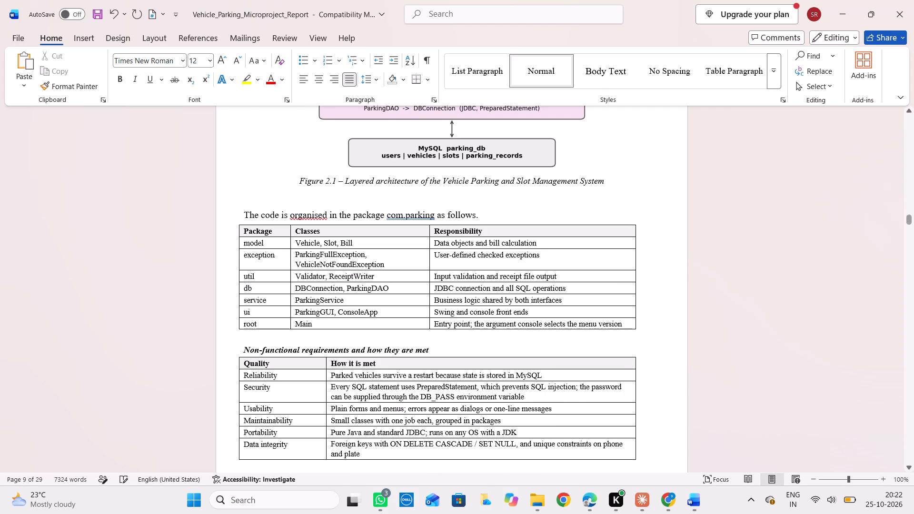
Apply a Box border to the paragraph "The code is organised in the package com.parking as follows.".
scroll(265, 216, "up", 8)
scroll(265, 216, "down", 1)
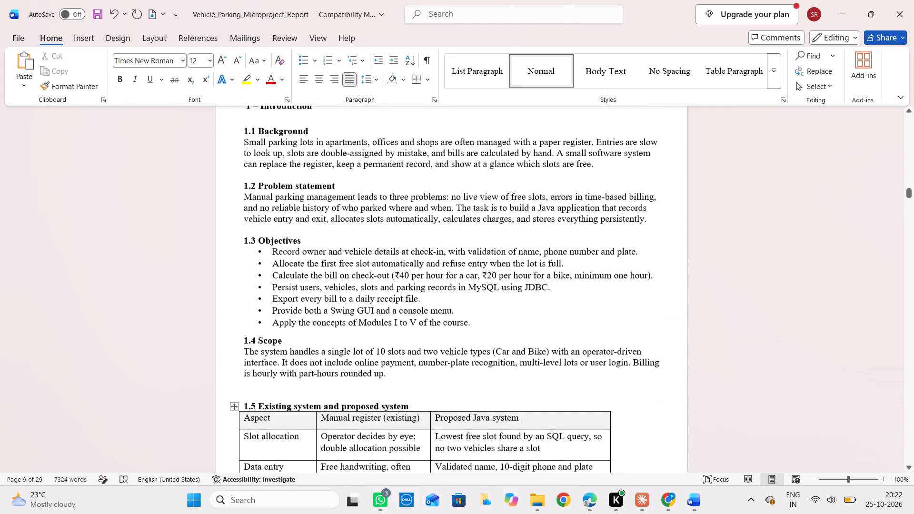
scroll(265, 216, "down", 8)
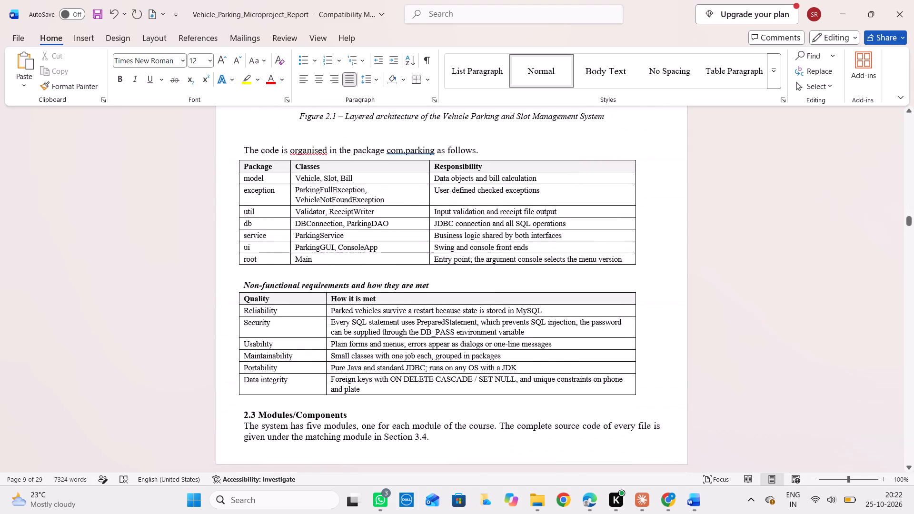
scroll(265, 216, "down", 1)
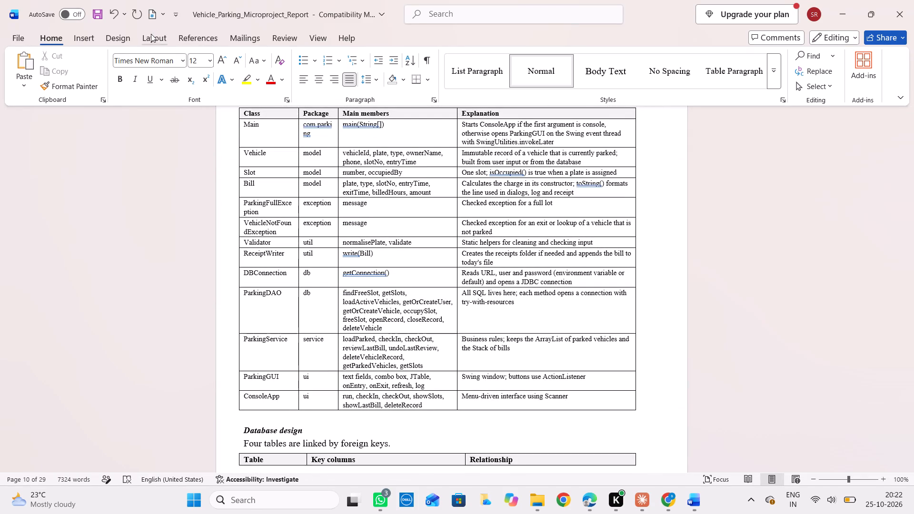
left_click(112, 36)
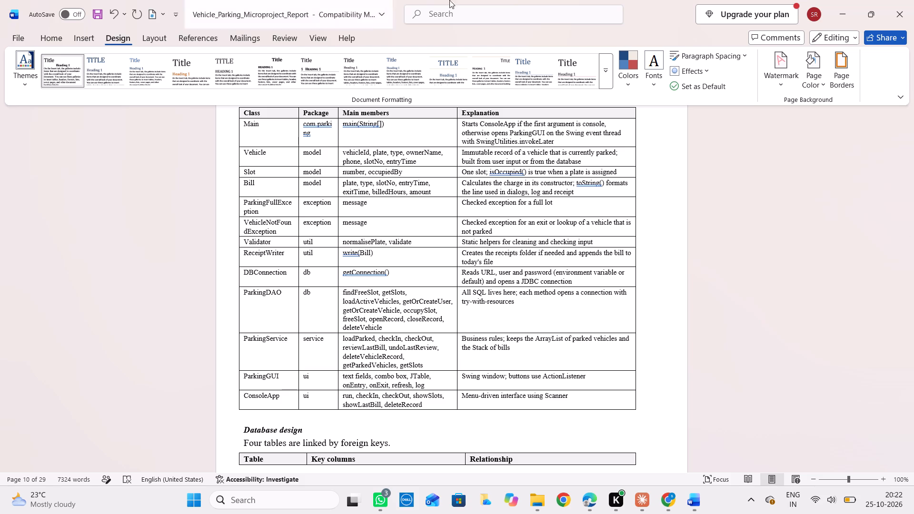
left_click(834, 61)
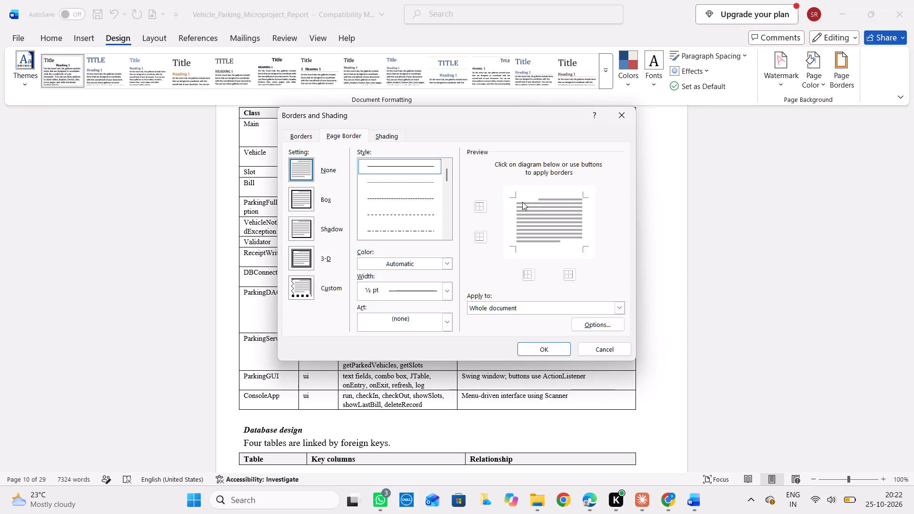
scroll(397, 241, "down", 1)
left_click(307, 136)
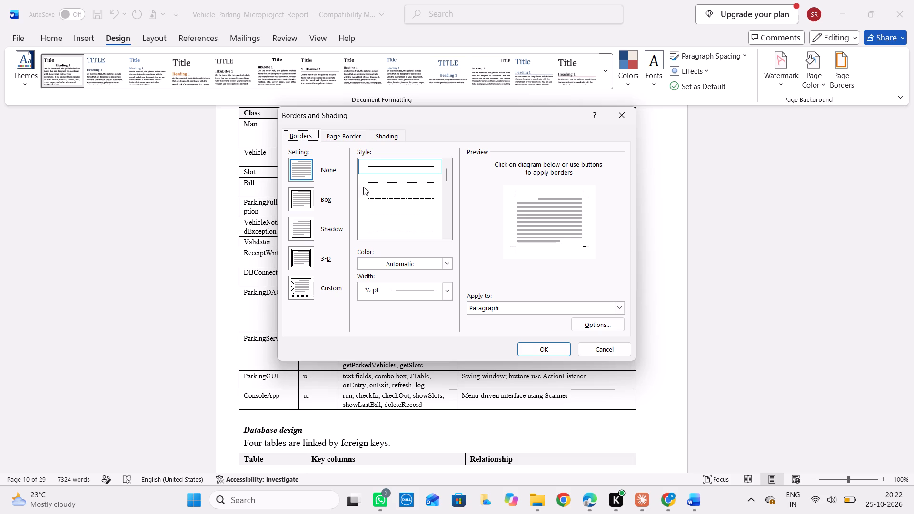
scroll(344, 256, "down", 1)
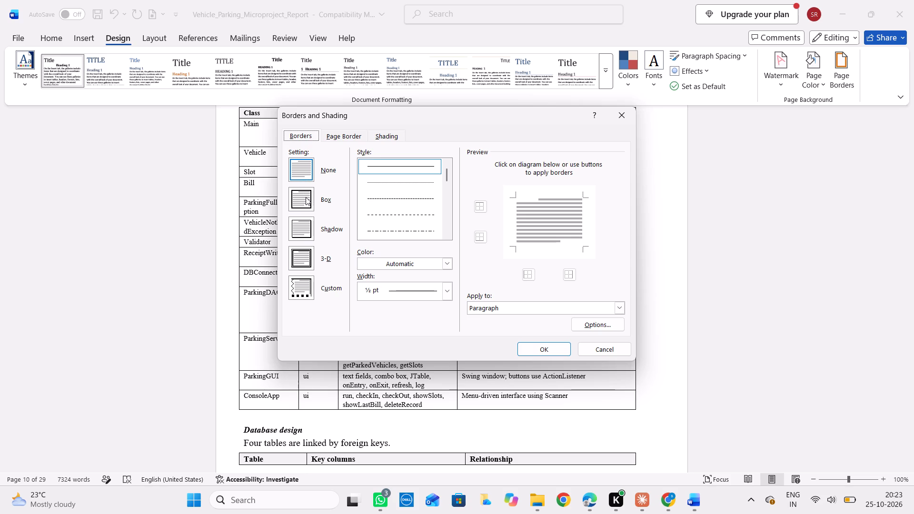
left_click(304, 197)
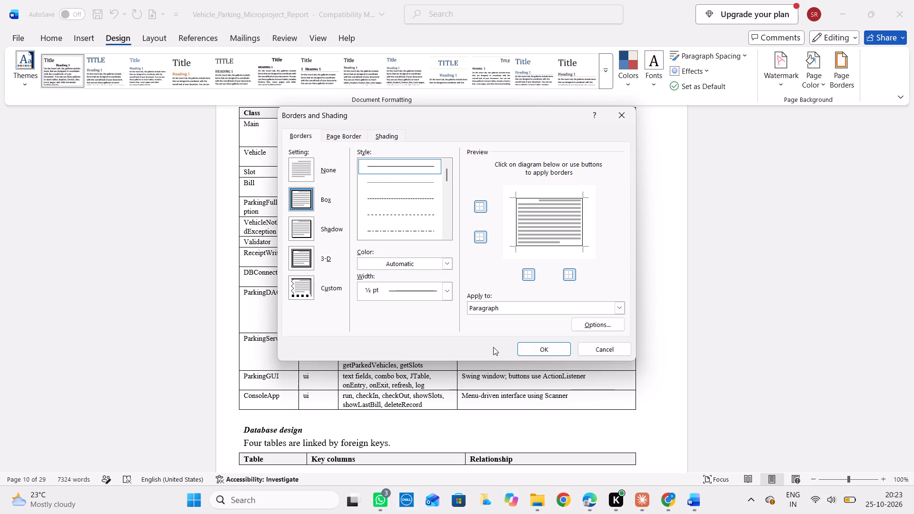
left_click(529, 347)
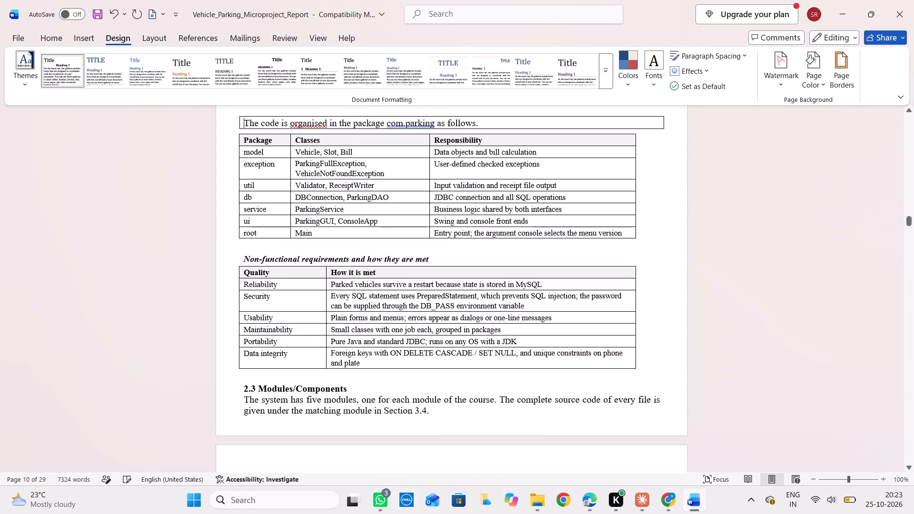
Apply a ½ pt single-line Box page border in Automatic color to the whole document.
scroll(529, 347, "up", 16)
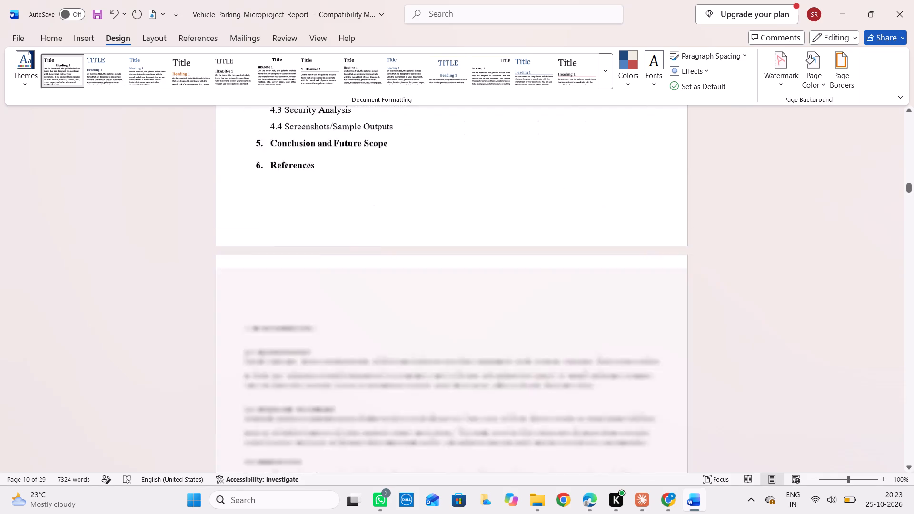
scroll(529, 347, "up", 7)
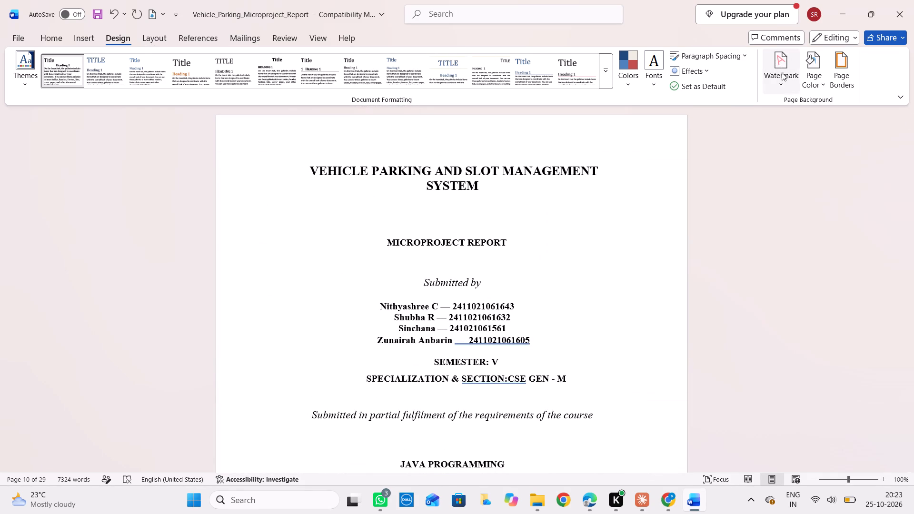
left_click(842, 78)
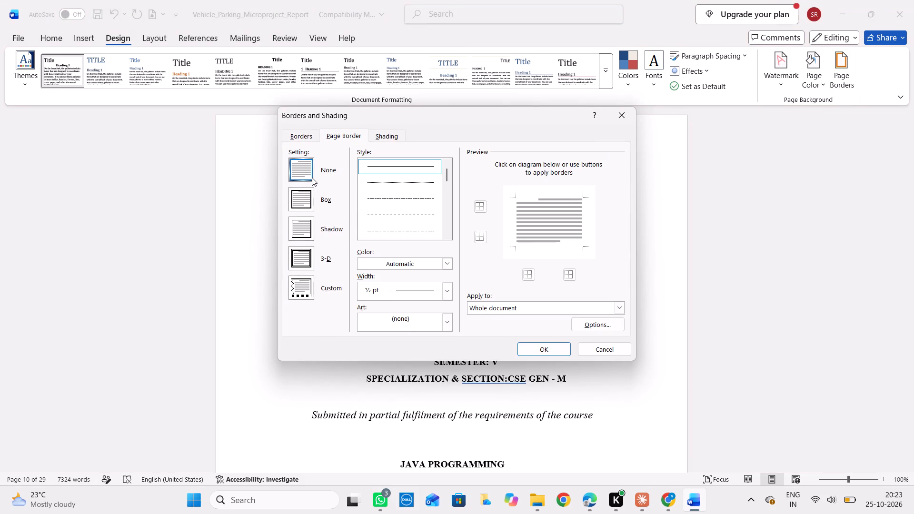
scroll(321, 269, "down", 1)
scroll(459, 303, "down", 2)
left_click(302, 172)
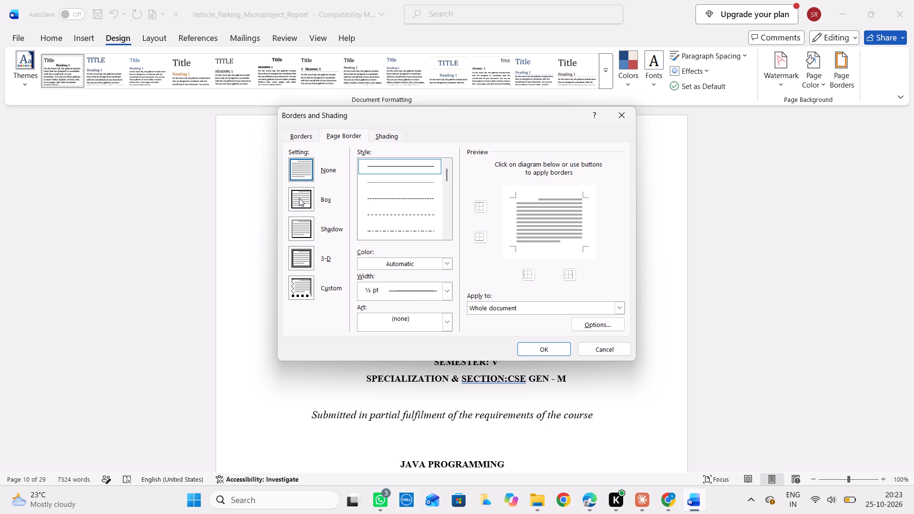
left_click(299, 198)
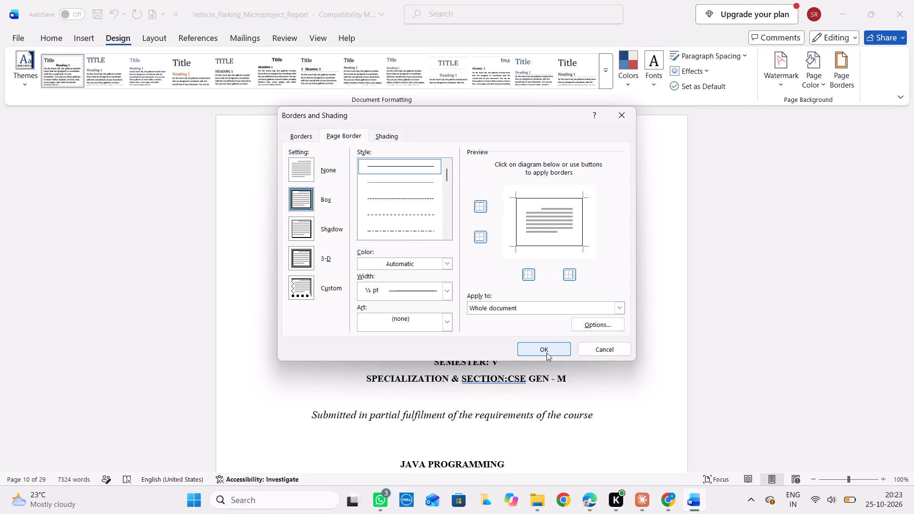
left_click(546, 350)
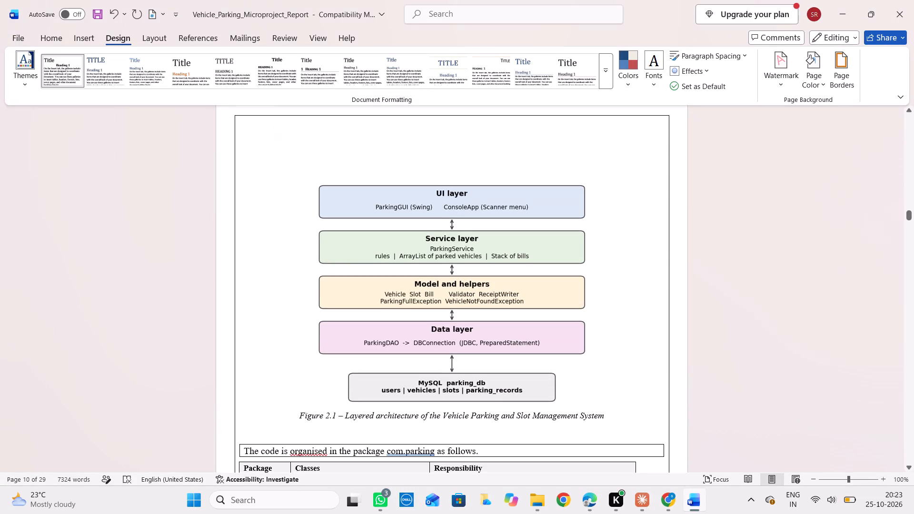
Delete the leading space and the break before the "1 – Introduction" heading so it directly follows the contents list.
scroll(546, 350, "up", 11)
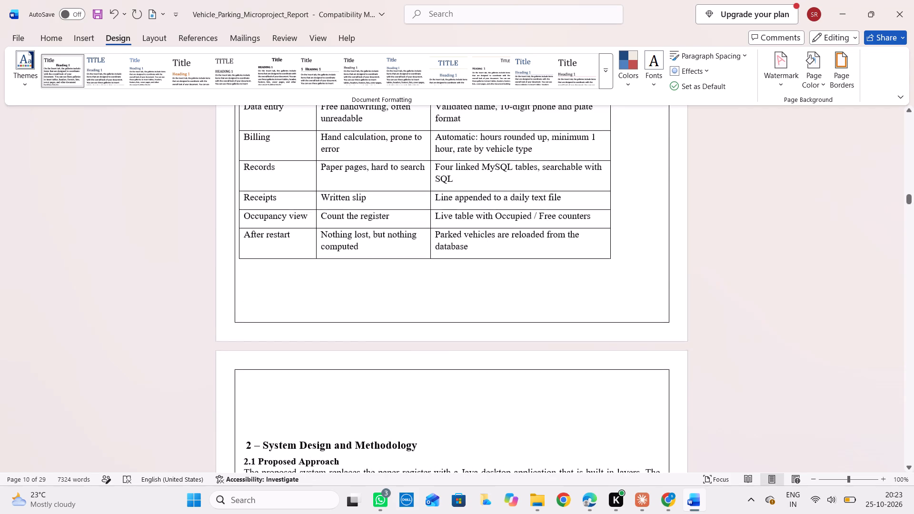
scroll(546, 350, "up", 3)
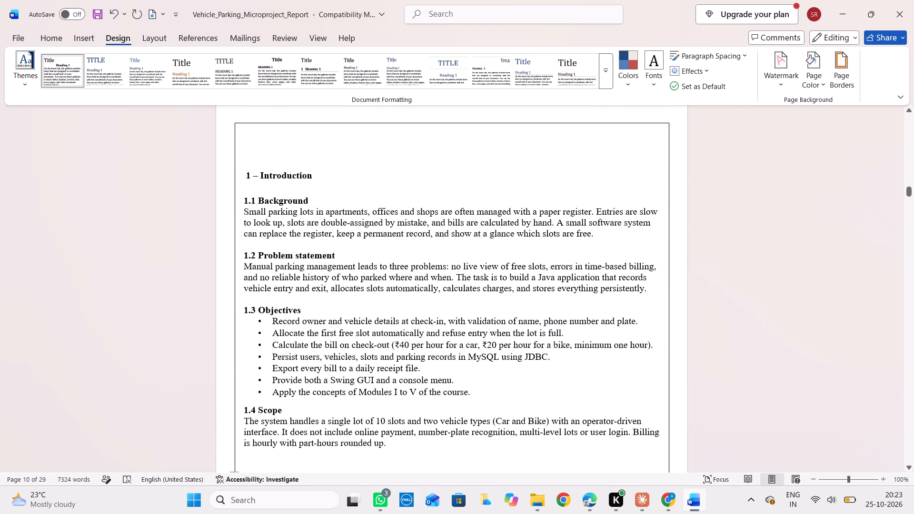
left_click(244, 175)
key("BackSpace")
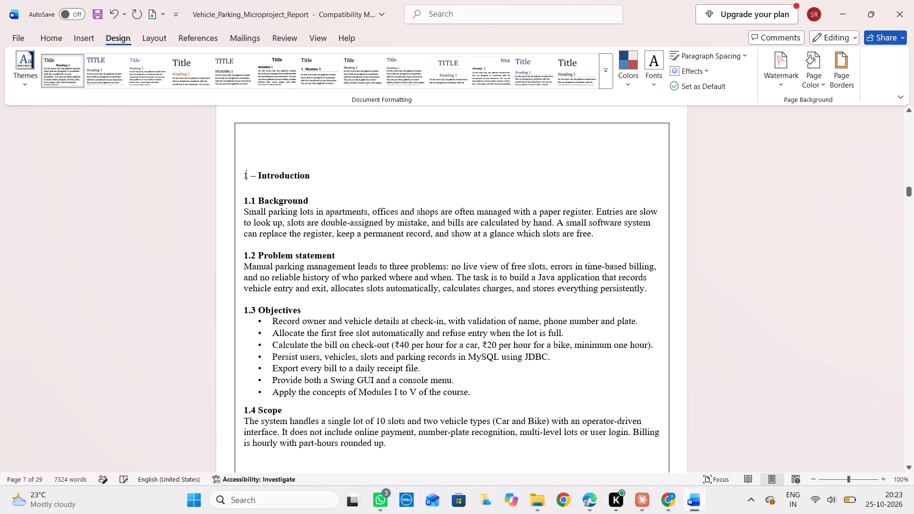
key("BackSpace")
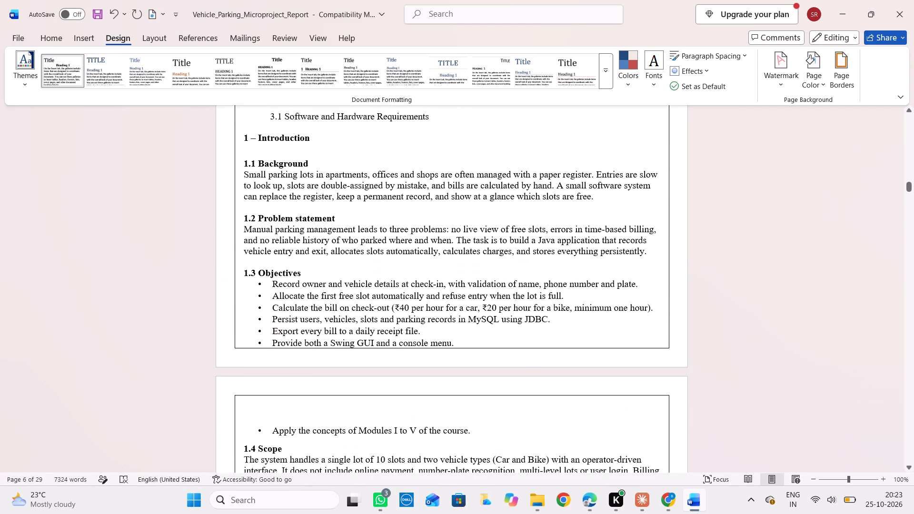
Add three blank lines below the References entry at the end of the contents list.
scroll(244, 175, "up", 3)
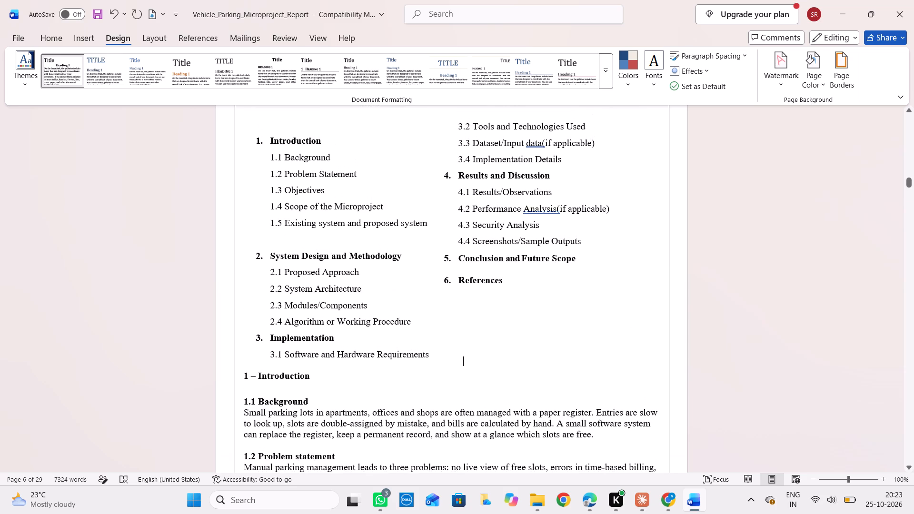
scroll(244, 175, "up", 1)
key("Return")
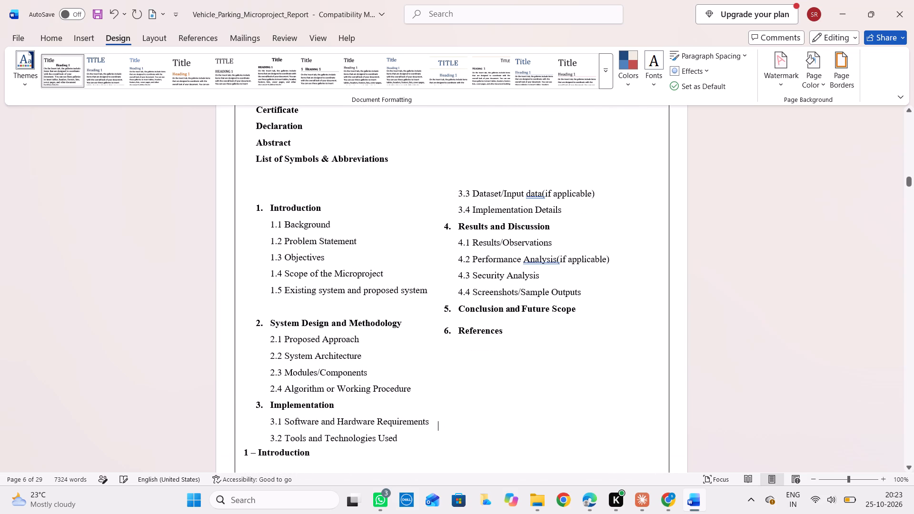
key("Return")
scroll(244, 175, "down", 2)
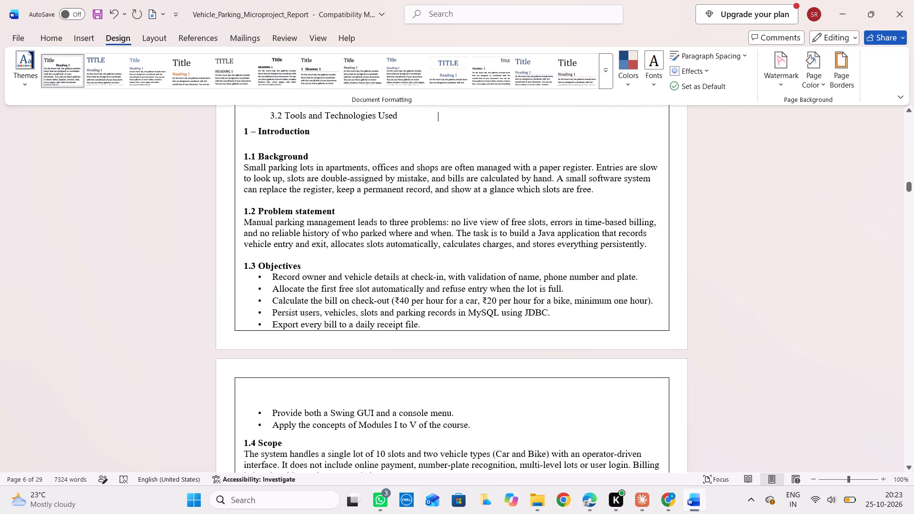
key("Return")
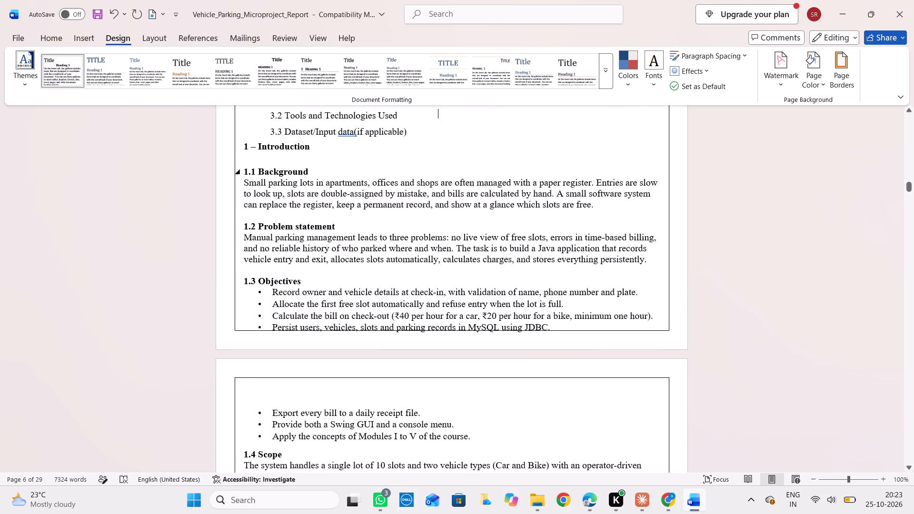
scroll(250, 212, "up", 1)
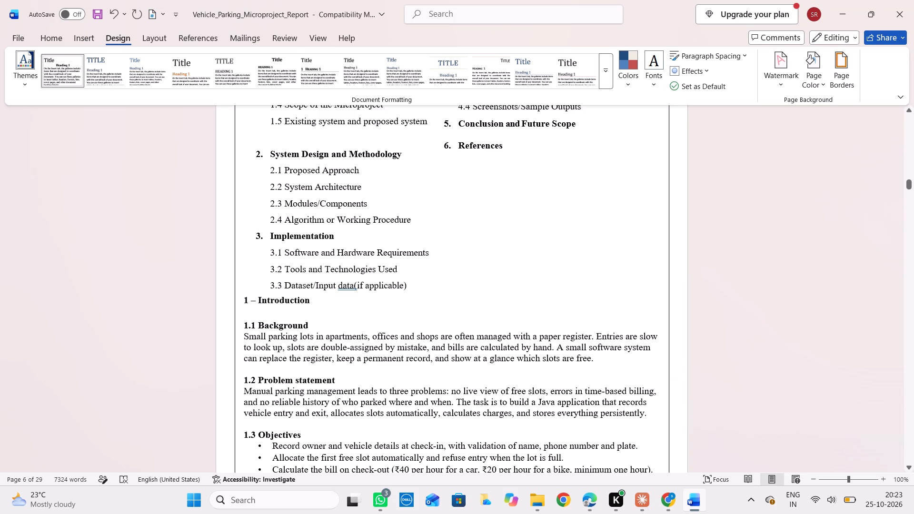
Insert thirteen blank lines before the "1 – Introduction" heading to push it onto the following page.
left_click(242, 296)
key("Return")
key("Return")
key("Return")
key("Return")
key("Return")
key("Return")
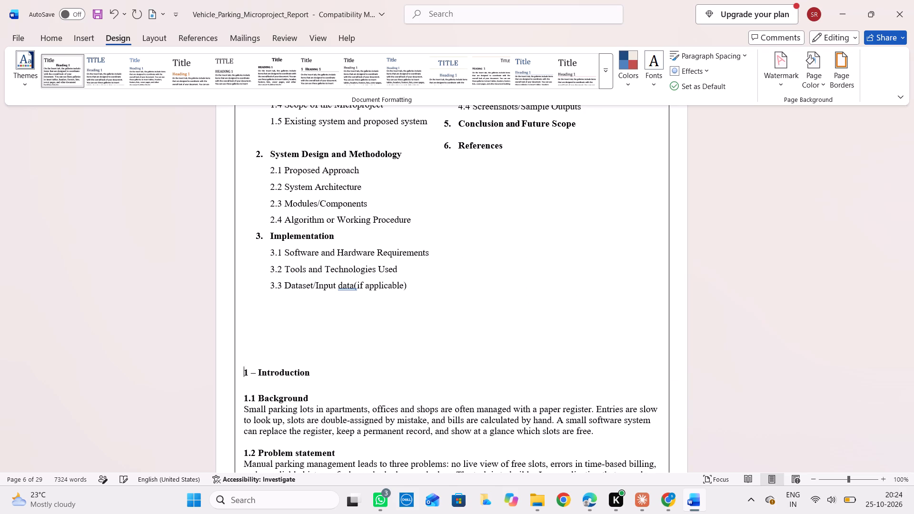
key("Return")
key("Return")
key("Return")
key("Return")
key("Return")
key("Return")
scroll(242, 296, "down", 1)
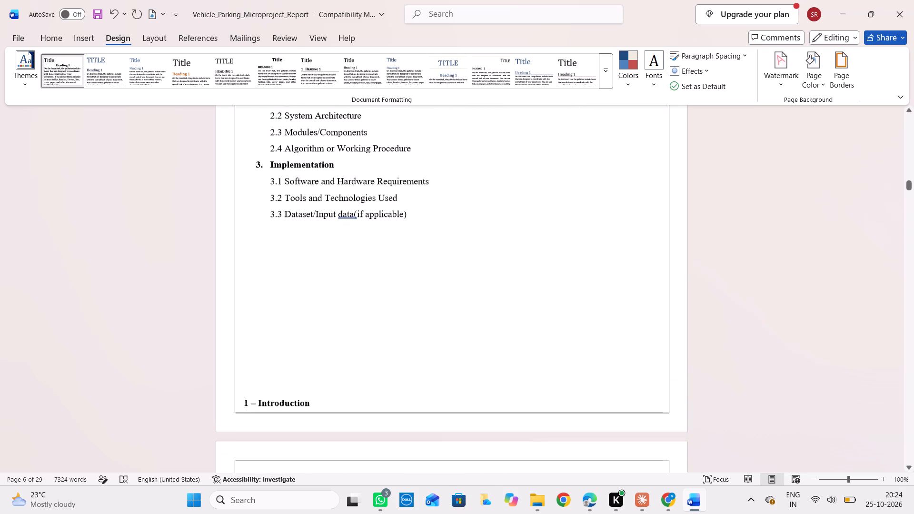
key("Return")
scroll(242, 296, "up", 2)
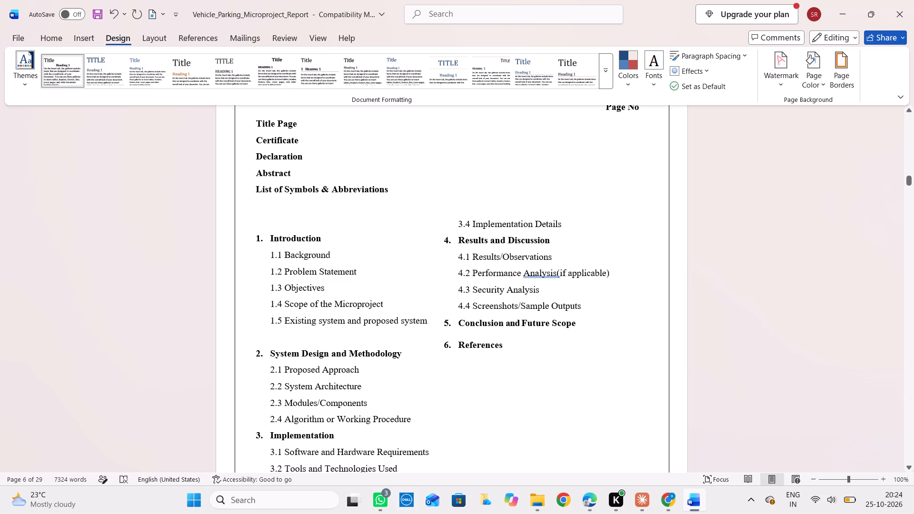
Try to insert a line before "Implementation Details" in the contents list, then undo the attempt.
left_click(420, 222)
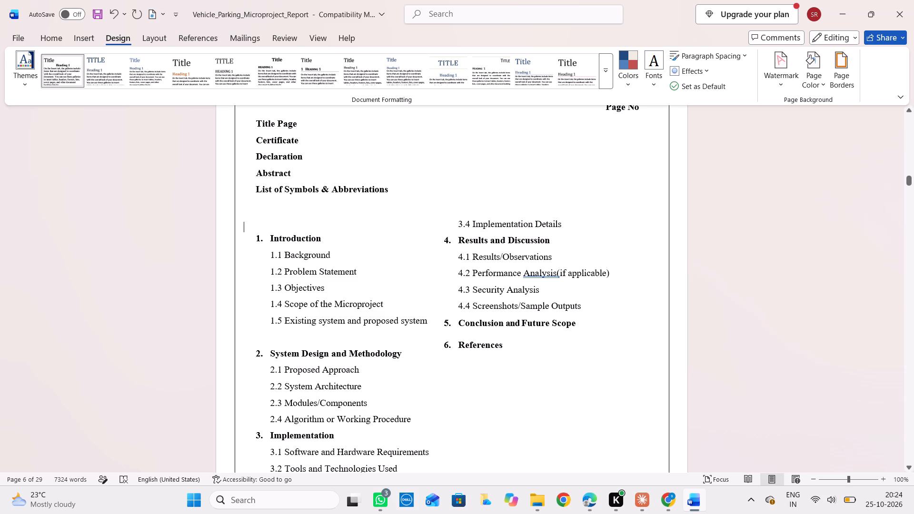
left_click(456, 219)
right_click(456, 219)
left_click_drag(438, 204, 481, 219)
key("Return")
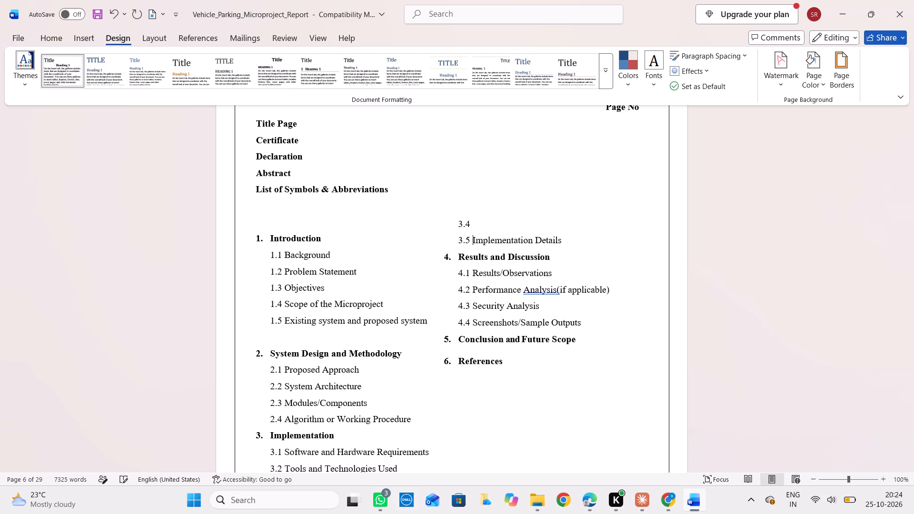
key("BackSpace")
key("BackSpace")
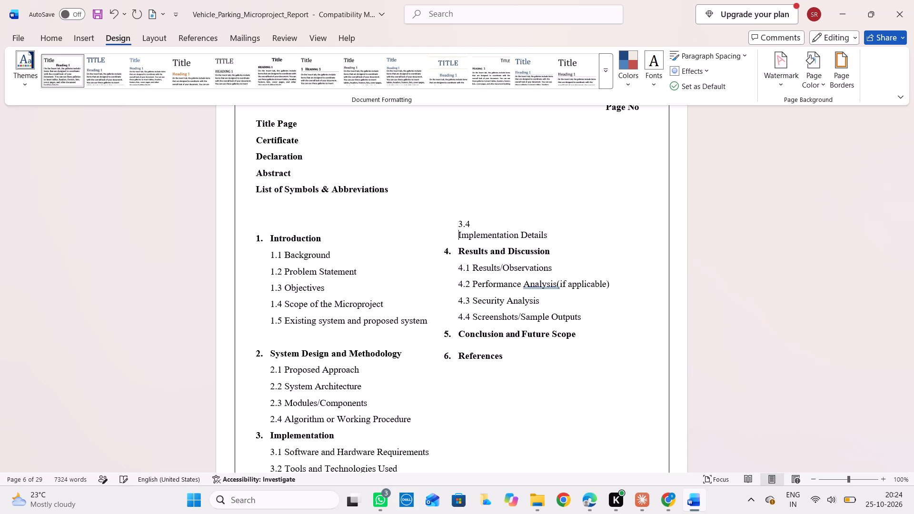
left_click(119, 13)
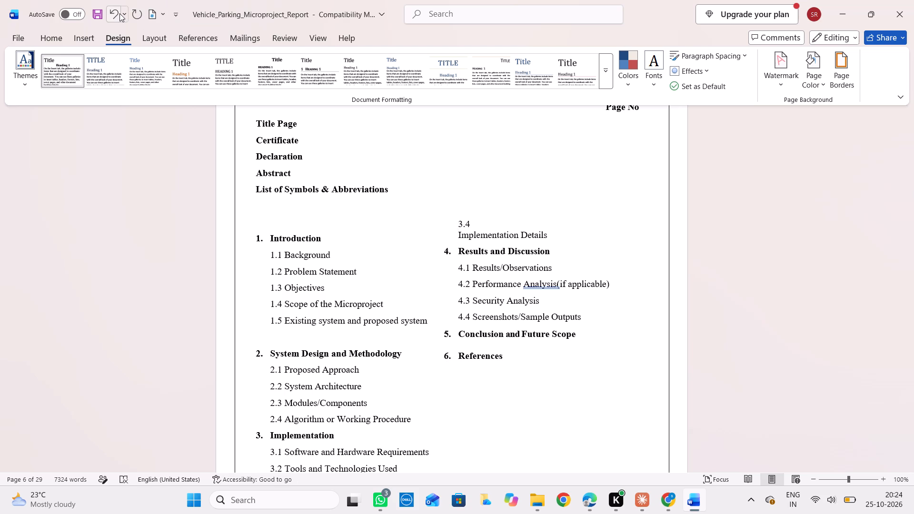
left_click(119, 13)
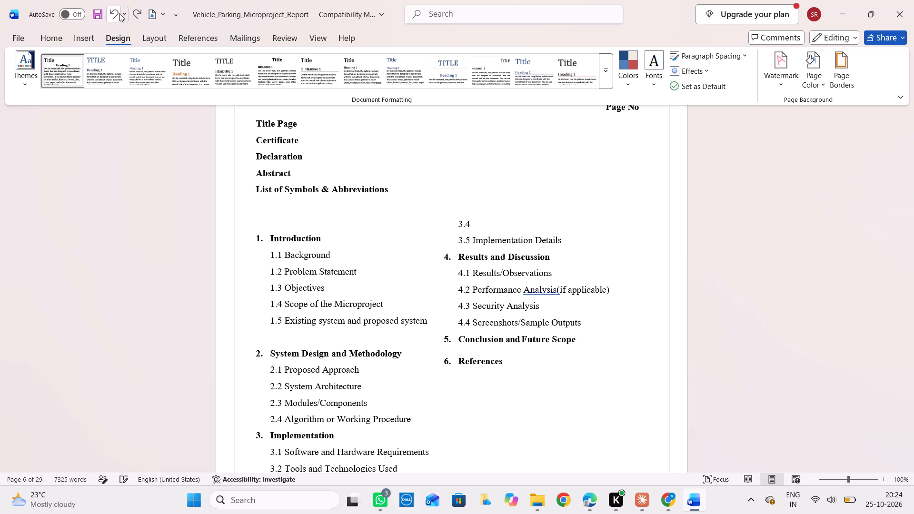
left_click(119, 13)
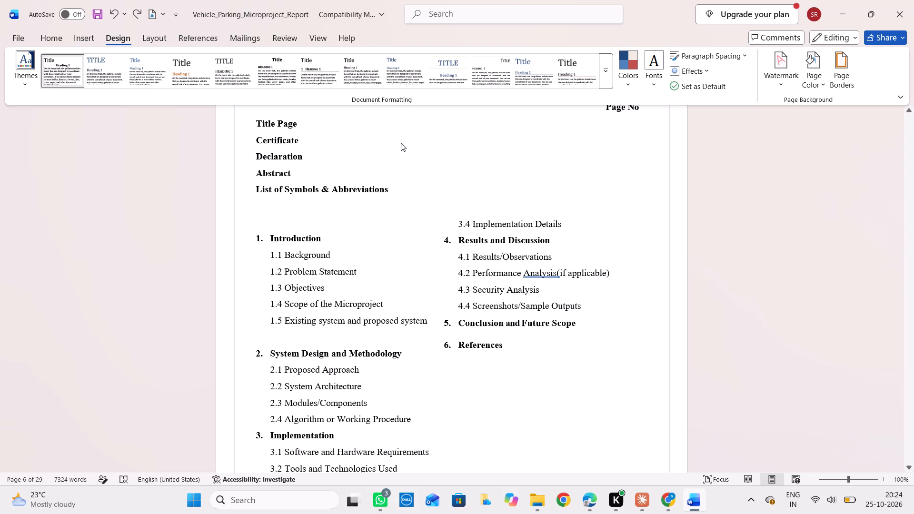
Copy the contents entries from "Implementation Details" through "References" in the second column.
left_click(457, 222)
scroll(457, 222, "down", 1)
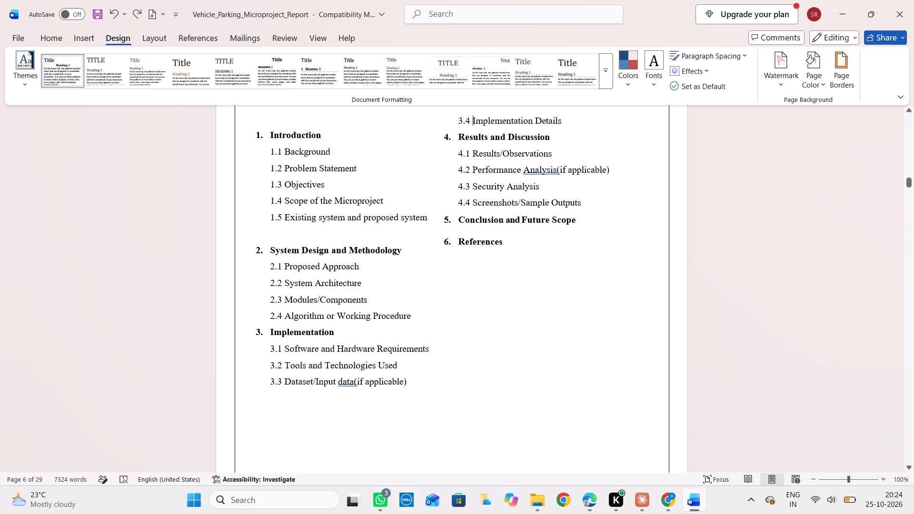
left_click_drag(455, 118, 511, 262)
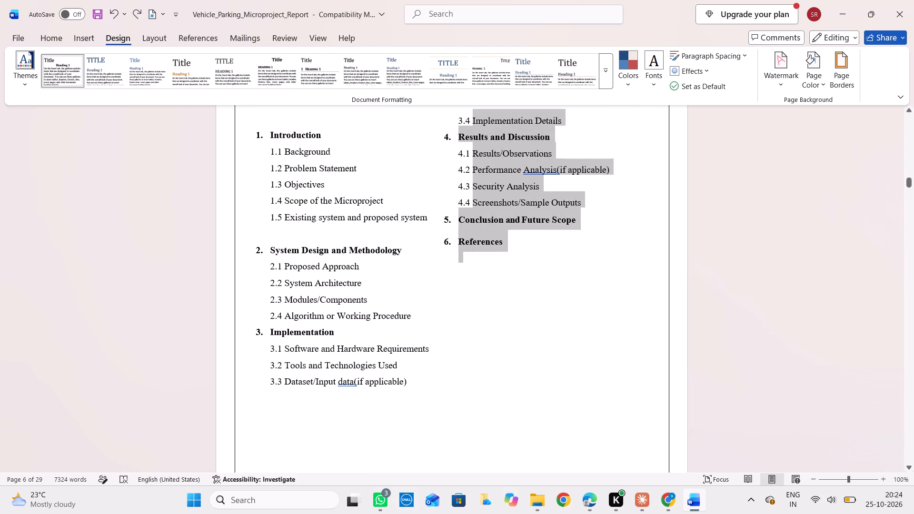
left_click_drag(511, 262, 477, 222)
left_click(507, 241)
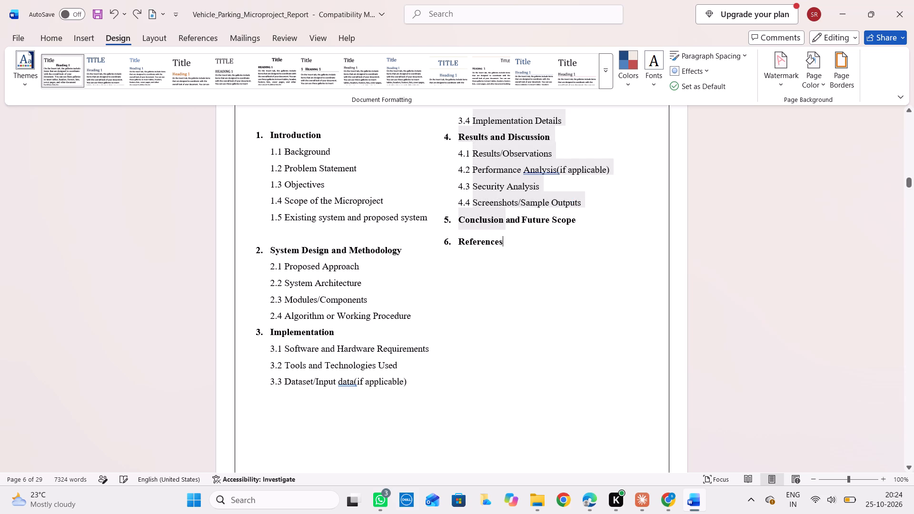
left_click_drag(507, 241, 449, 121)
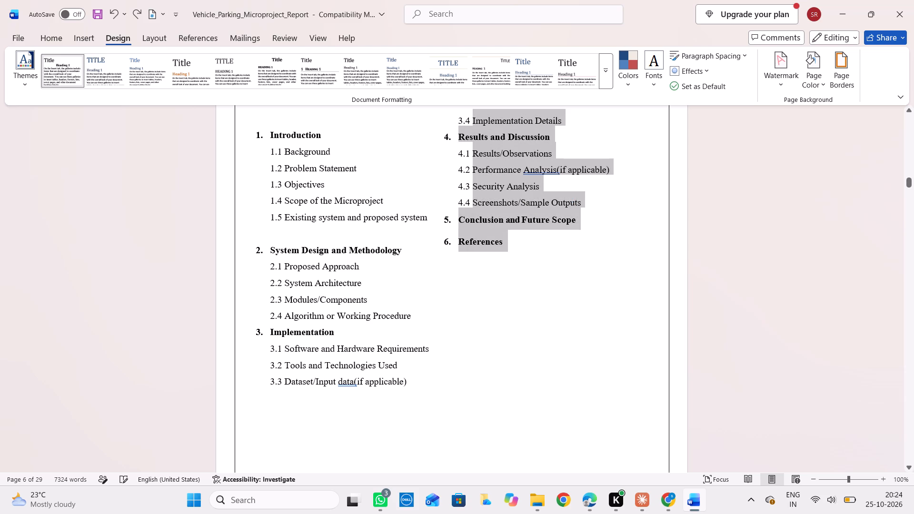
key("ctrl+c")
Paste the copied entries on a new line below "Dataset/Input data(if applicable)" in the contents list.
left_click(410, 381)
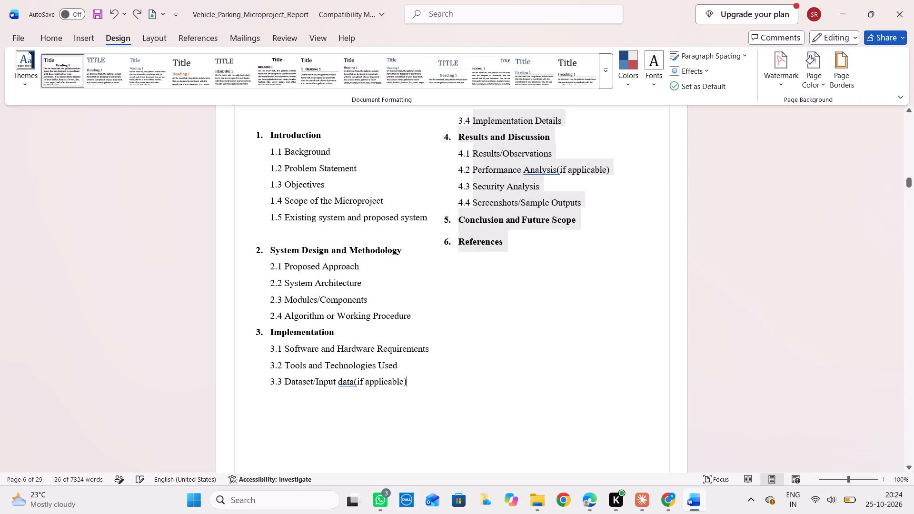
key("Return")
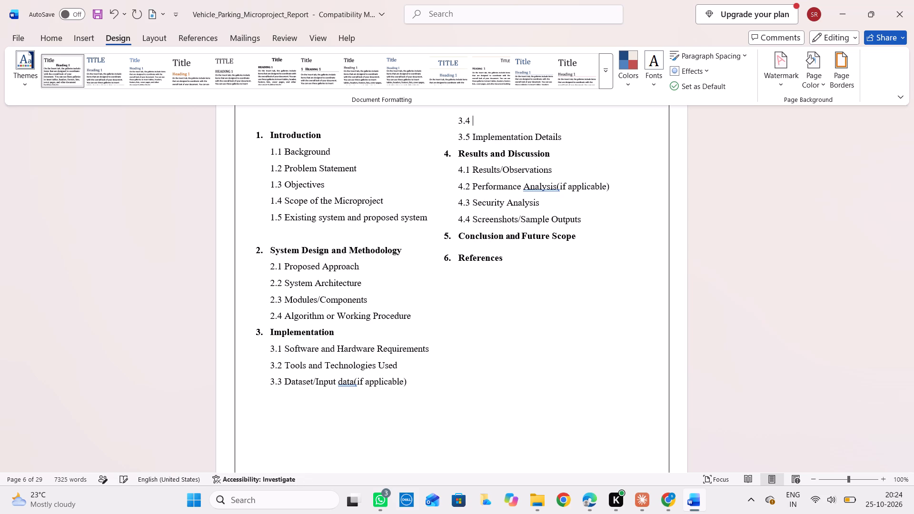
left_click(414, 383)
key("Return")
key("ctrl+v")
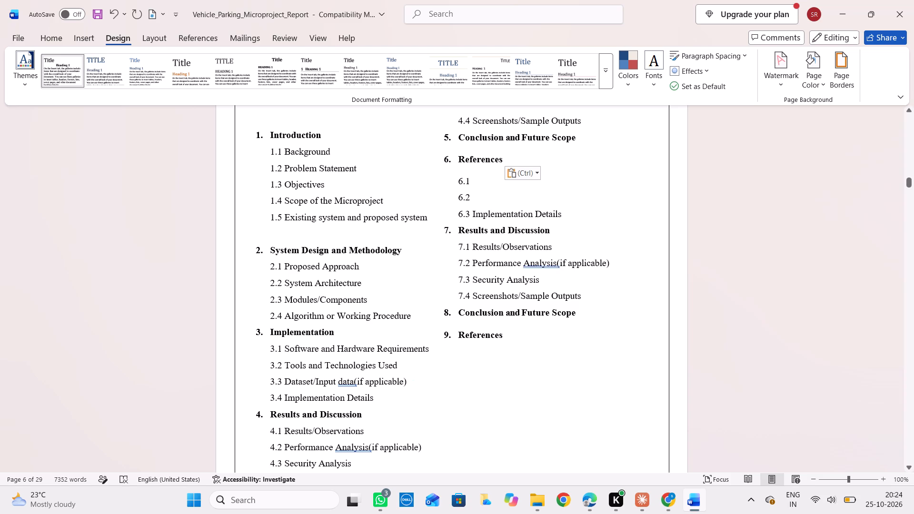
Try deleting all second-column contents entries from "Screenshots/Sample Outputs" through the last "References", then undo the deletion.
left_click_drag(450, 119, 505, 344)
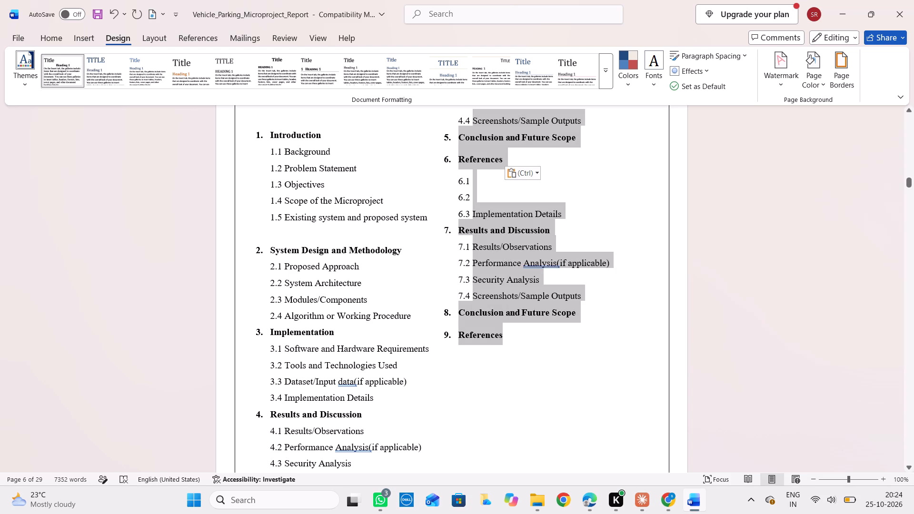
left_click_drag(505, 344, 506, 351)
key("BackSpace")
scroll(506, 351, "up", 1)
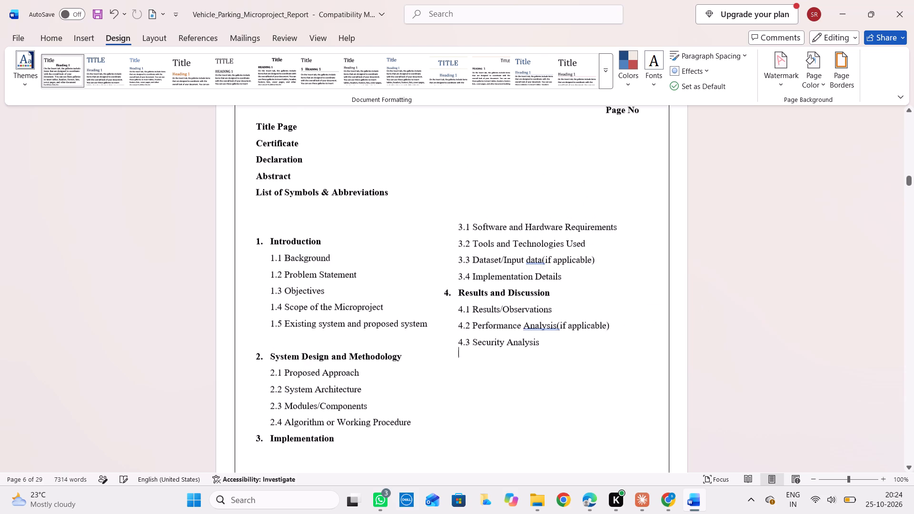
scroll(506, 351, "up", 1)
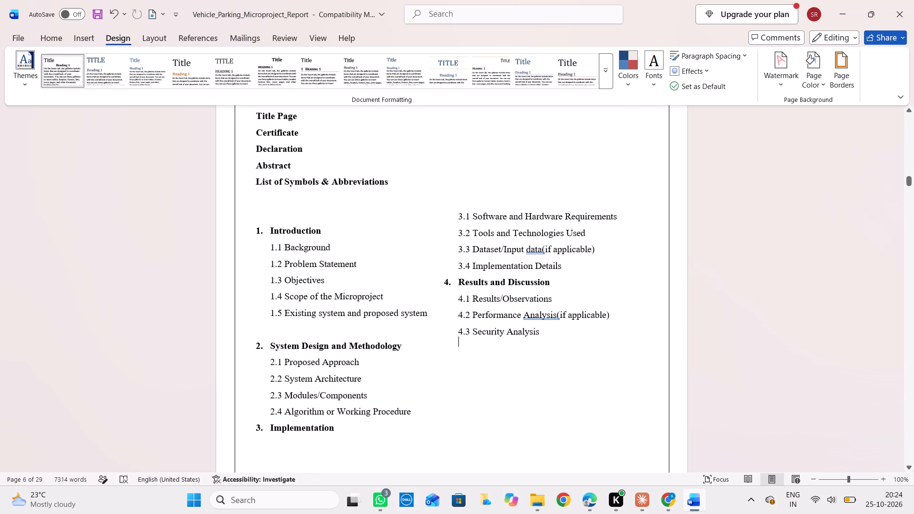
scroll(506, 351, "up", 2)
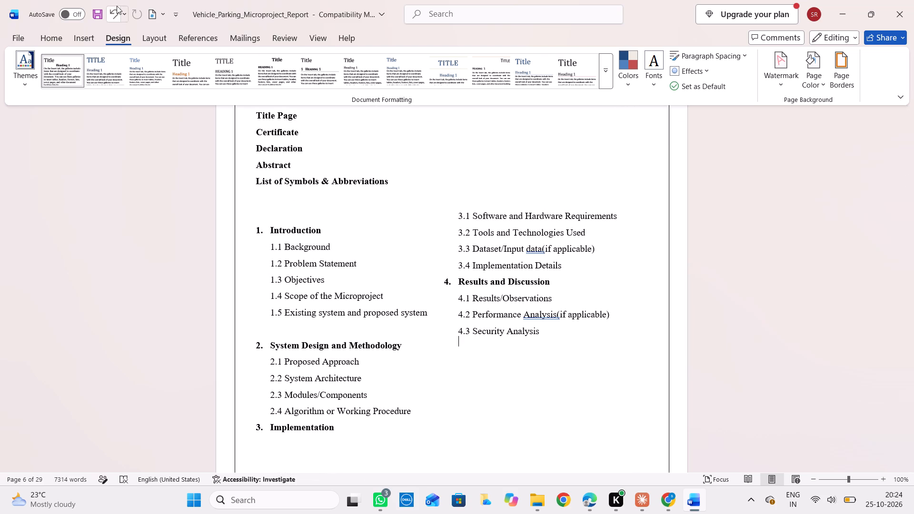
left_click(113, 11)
Delete the duplicated contents entries below the first "References", from the empty items 6.1 and 6.2 through the last "References".
scroll(113, 11, "down", 1)
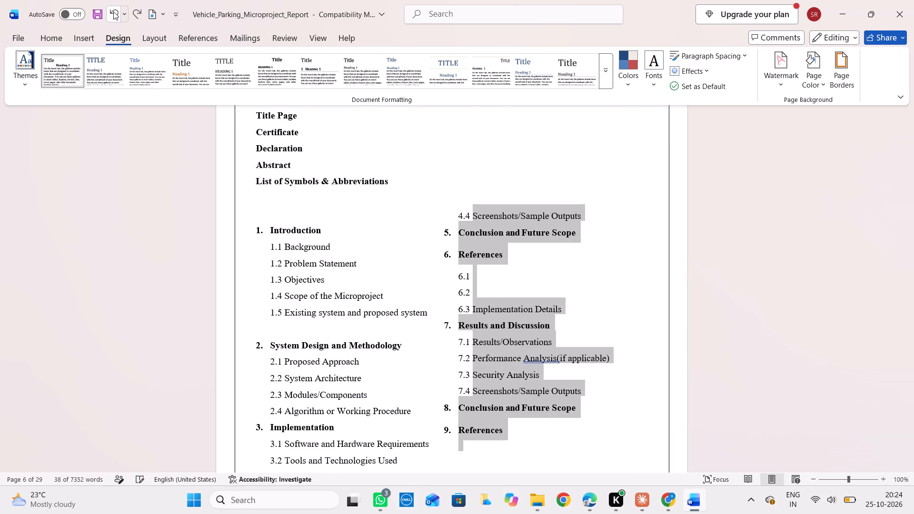
scroll(113, 11, "down", 1)
scroll(264, 230, "down", 2)
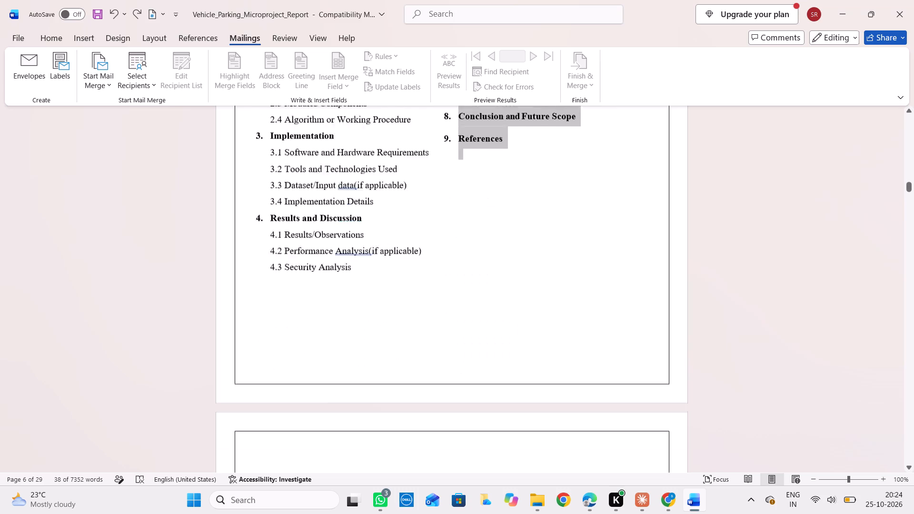
scroll(264, 230, "down", 1)
scroll(264, 230, "up", 2)
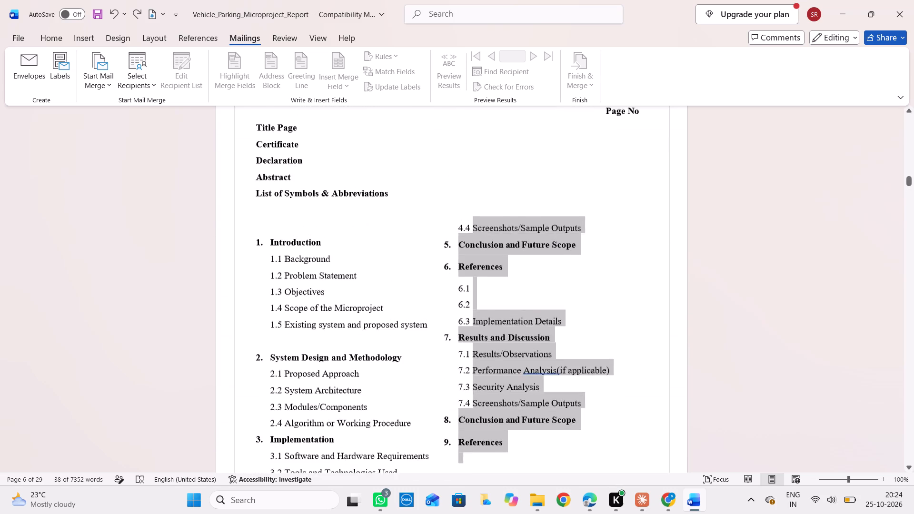
scroll(264, 230, "up", 1)
scroll(264, 230, "down", 1)
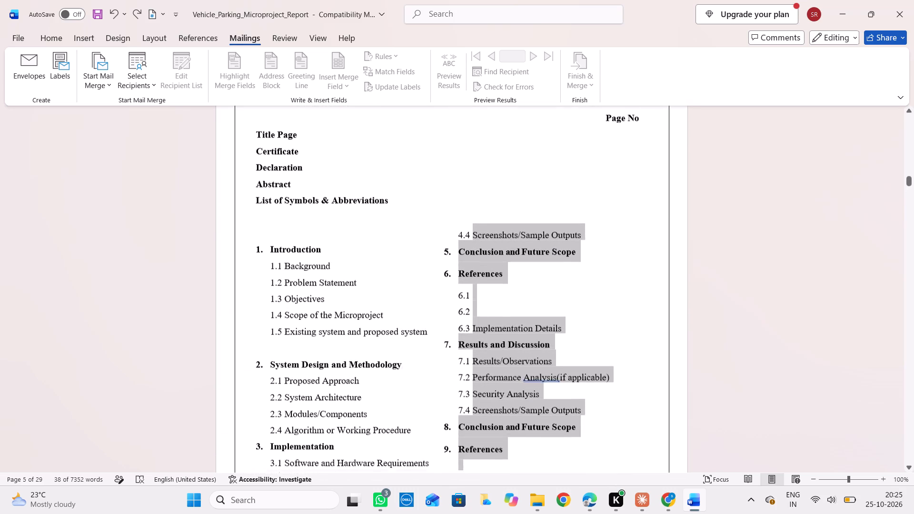
scroll(264, 230, "down", 2)
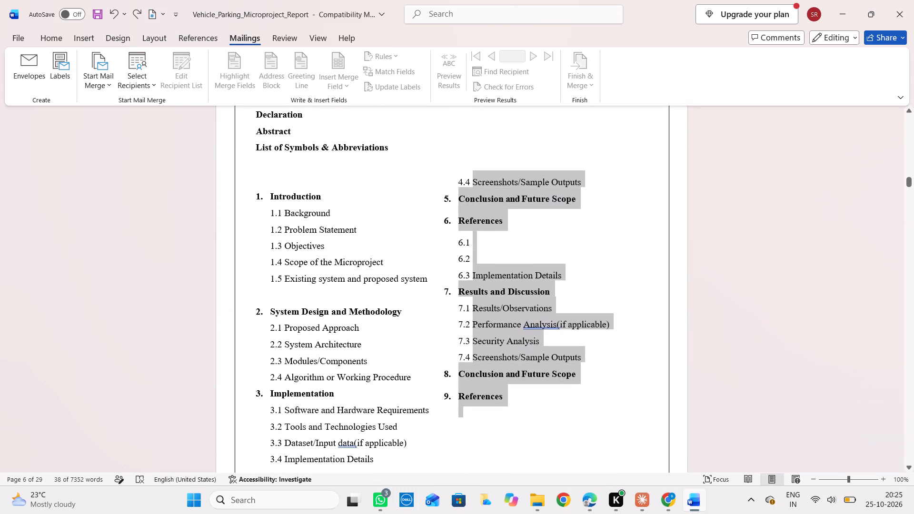
scroll(264, 230, "down", 2)
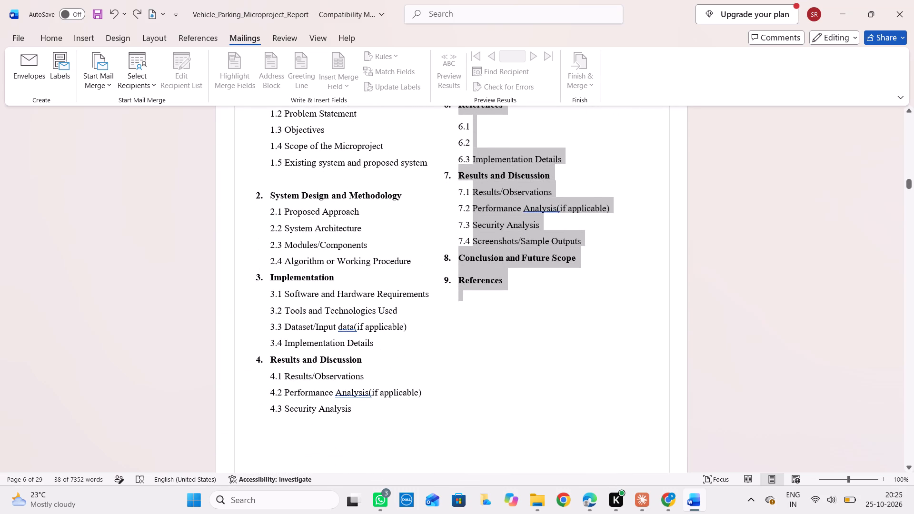
scroll(264, 230, "up", 2)
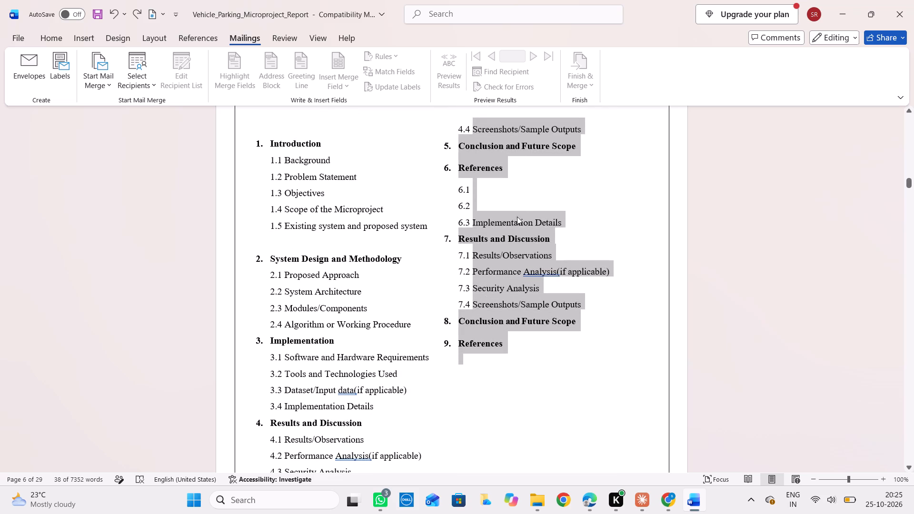
left_click(495, 197)
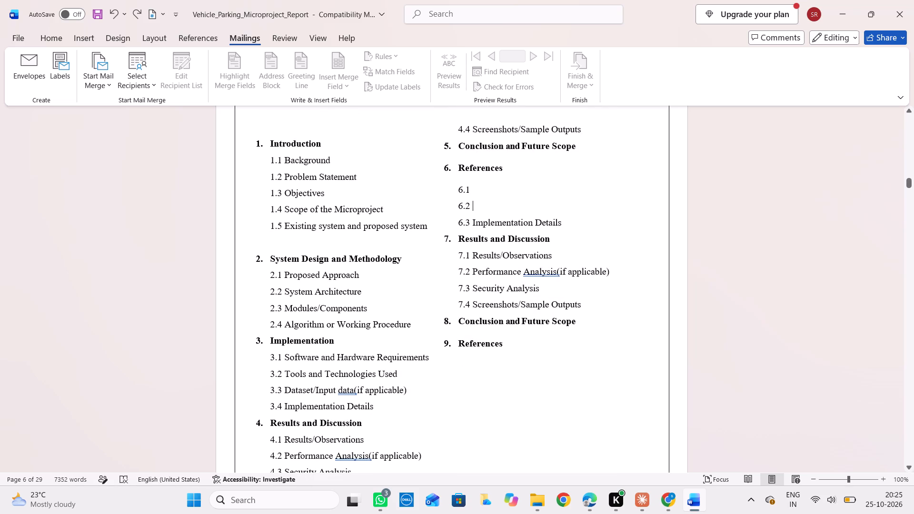
left_click_drag(457, 188, 501, 377)
key("BackSpace")
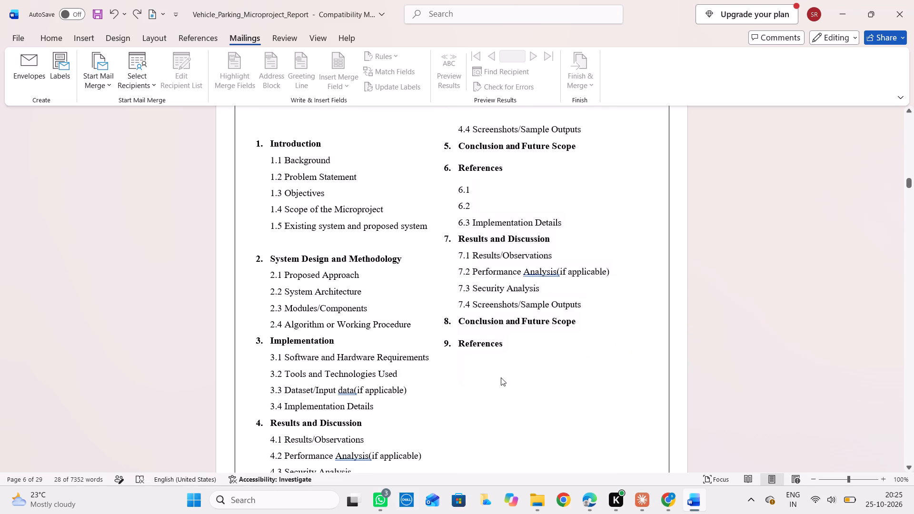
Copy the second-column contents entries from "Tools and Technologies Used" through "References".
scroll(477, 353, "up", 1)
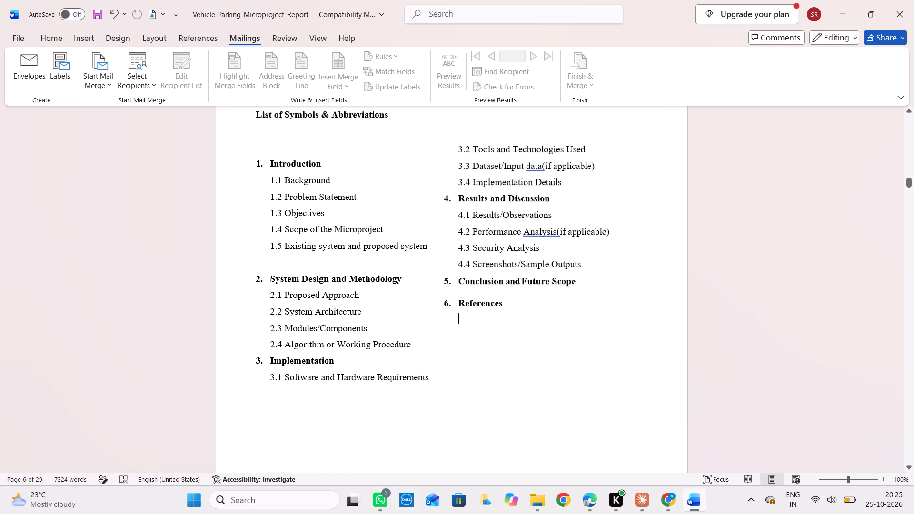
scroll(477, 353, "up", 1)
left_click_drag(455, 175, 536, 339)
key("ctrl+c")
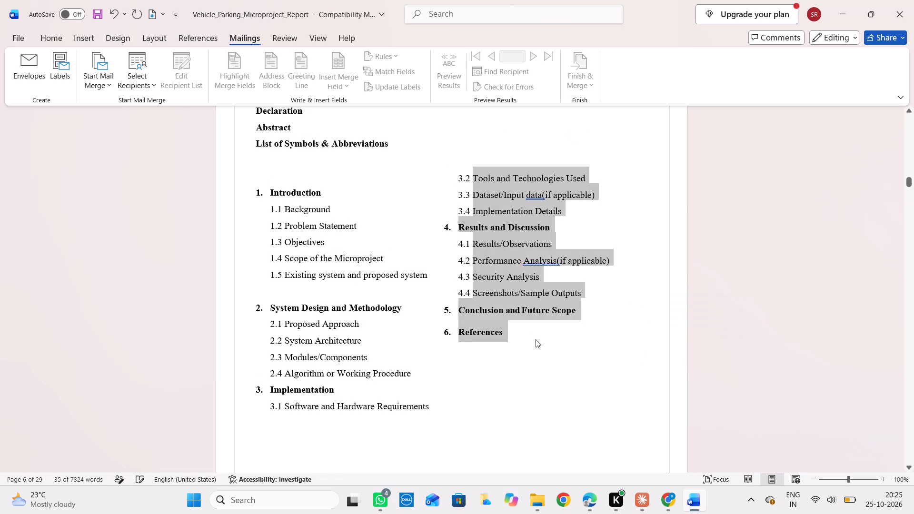
Insert line breaks after "Software and Hardware Requirements" to bring "Tools and Technologies Used" into the first column.
left_click(431, 406)
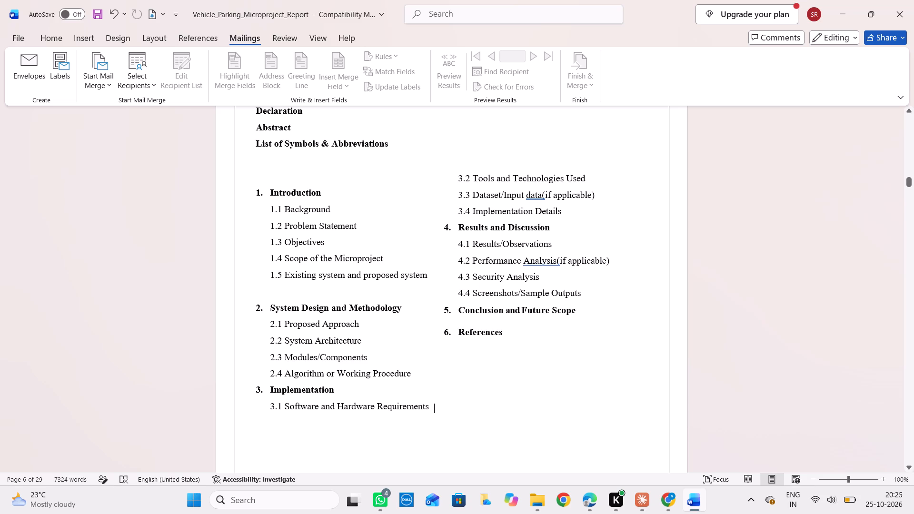
key("Return")
key("Return")
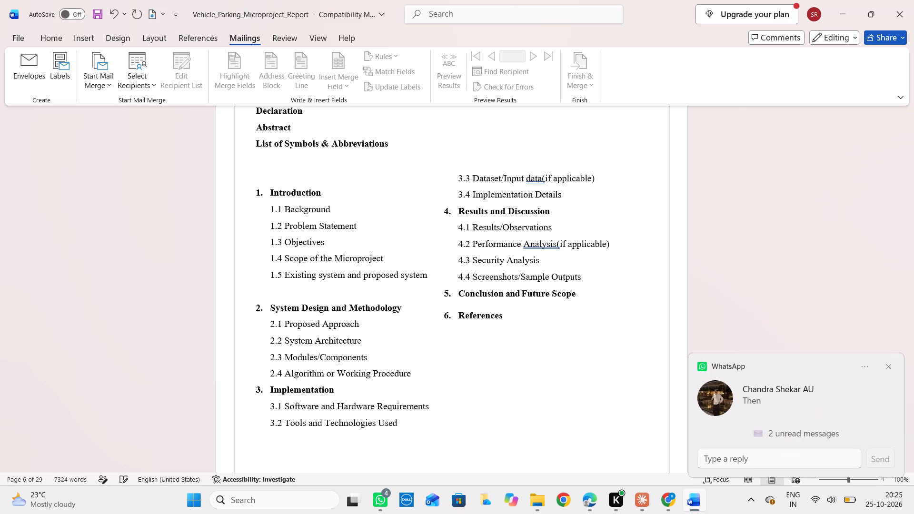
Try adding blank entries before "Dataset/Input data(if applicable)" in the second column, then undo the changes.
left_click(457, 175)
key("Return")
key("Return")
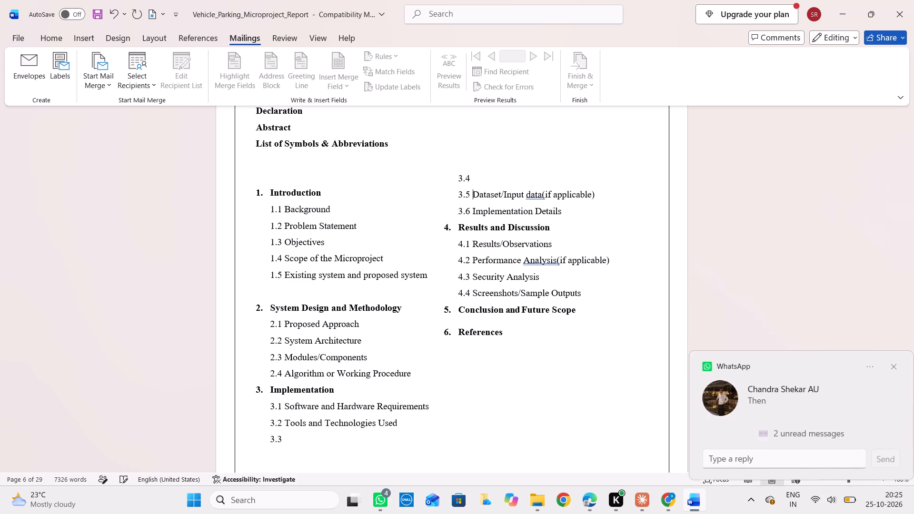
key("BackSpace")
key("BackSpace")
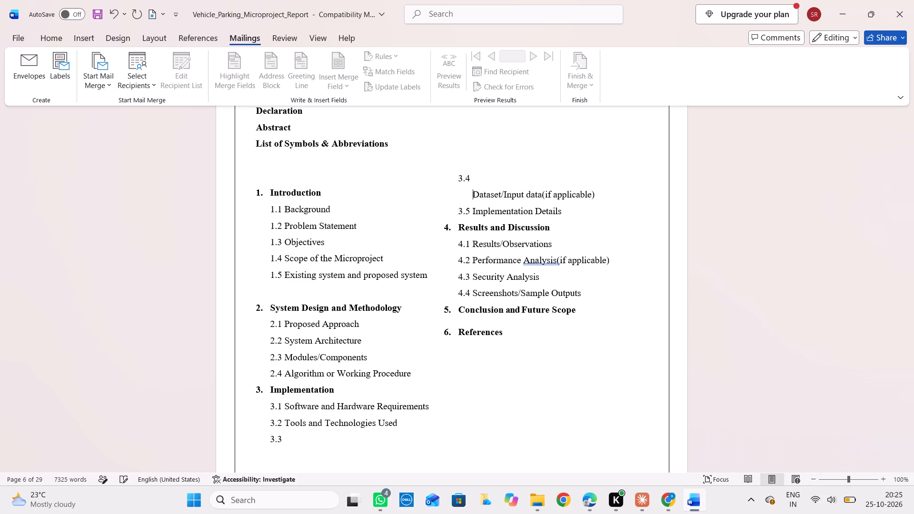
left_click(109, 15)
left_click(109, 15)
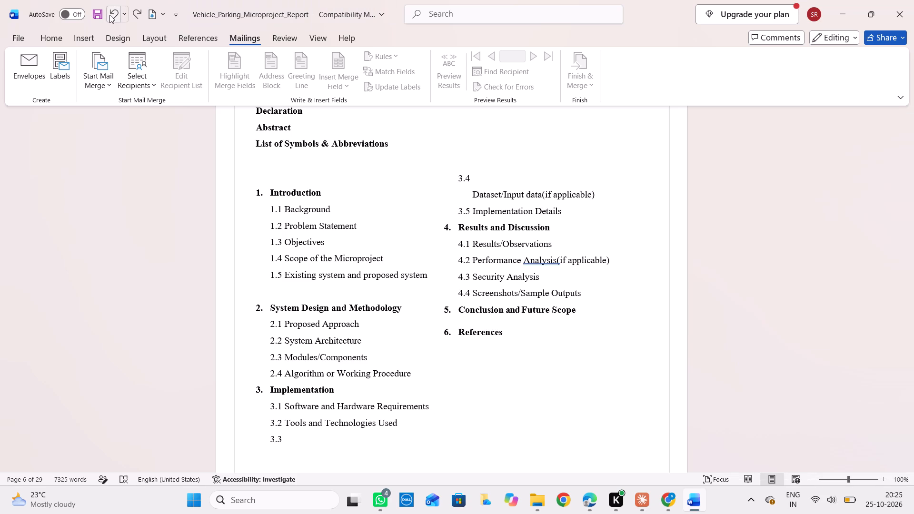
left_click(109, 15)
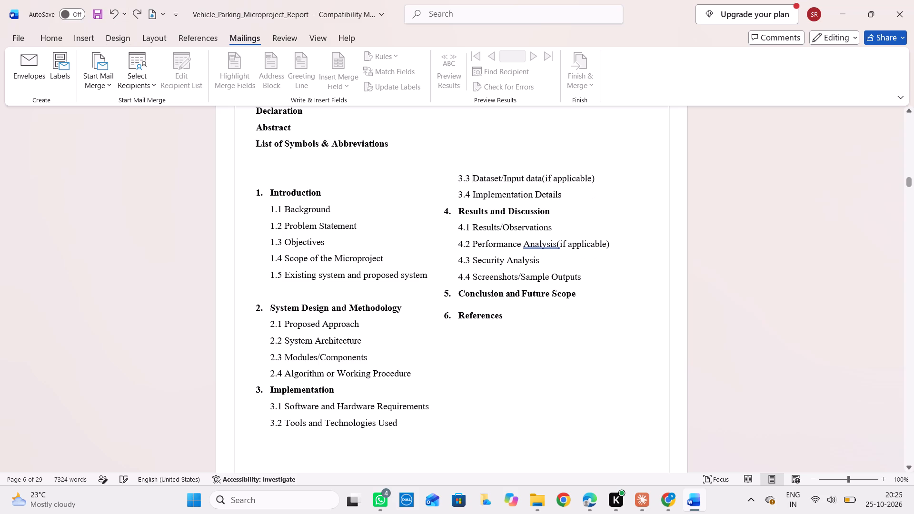
Copy the entries from "Dataset/Input data(if applicable)" through "References" and paste them on a new line below "Tools and Technologies Used".
left_click_drag(456, 177, 505, 307)
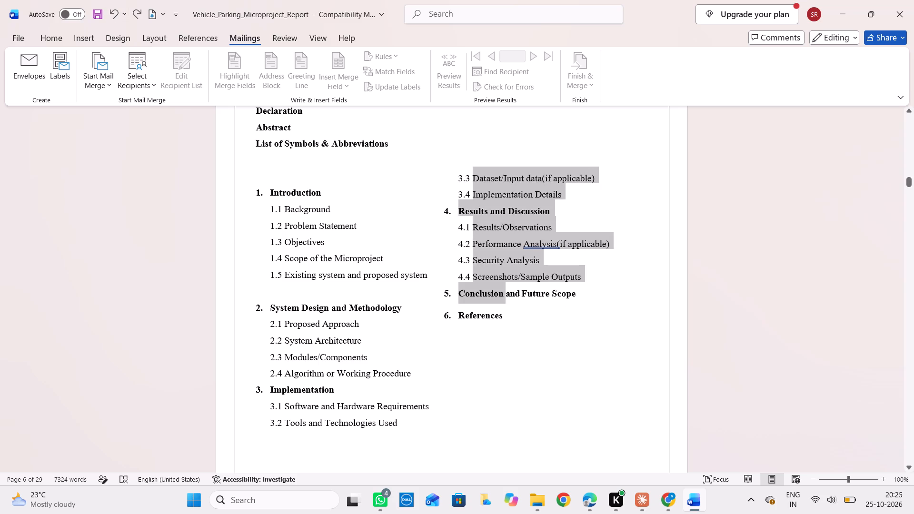
left_click_drag(505, 307, 507, 317)
key("ctrl+c")
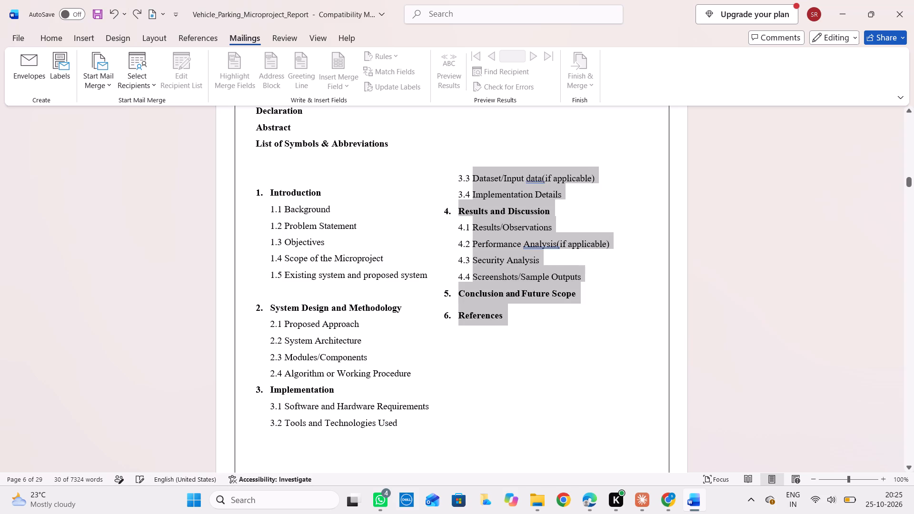
left_click(403, 423)
key("Return")
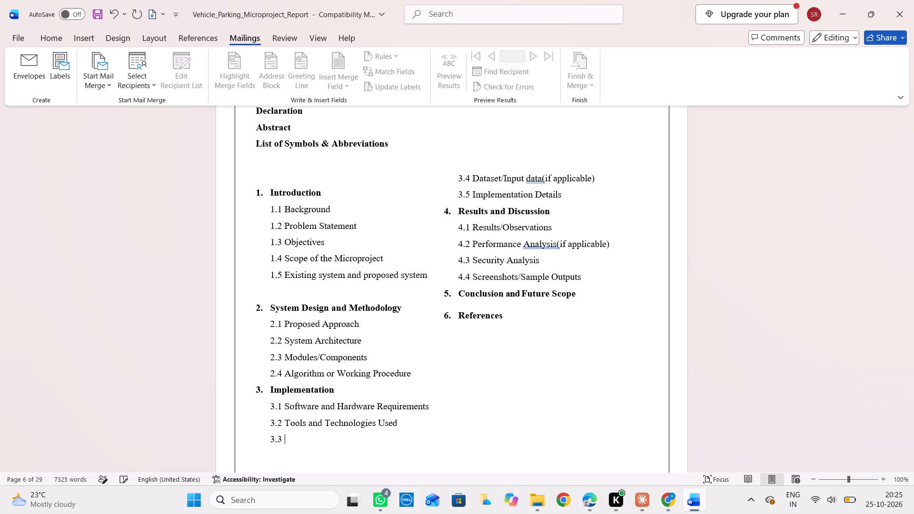
key("ctrl+v")
Delete the second-column entries from the first "References" through the last "References", including the duplicated items between them.
scroll(403, 423, "down", 1)
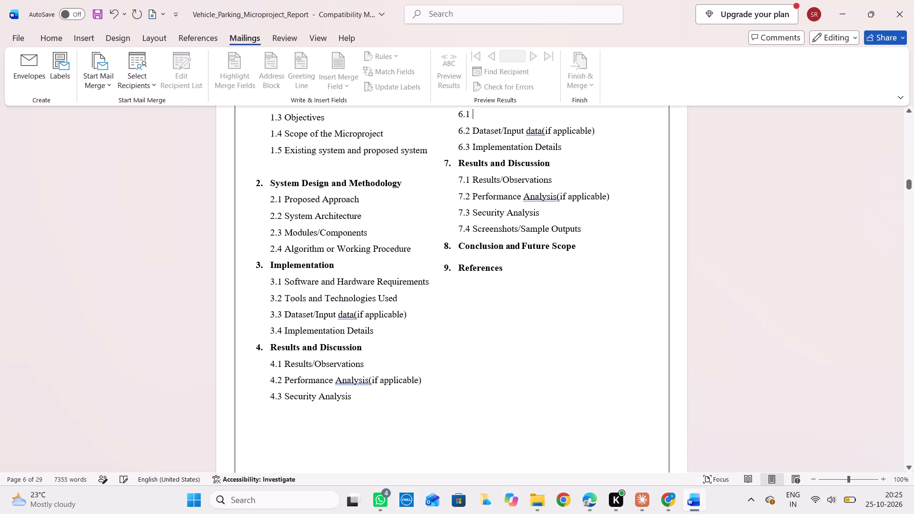
scroll(403, 423, "down", 2)
scroll(403, 423, "up", 2)
scroll(452, 356, "up", 1)
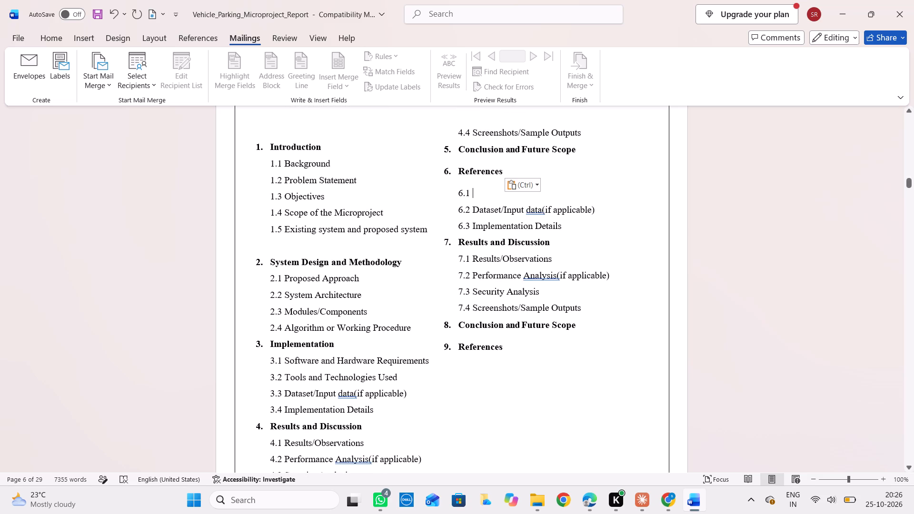
left_click_drag(442, 166, 519, 351)
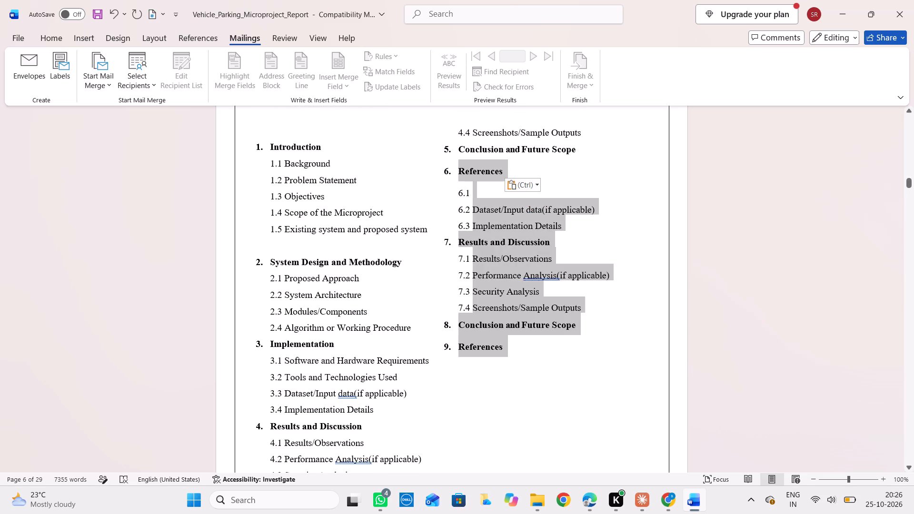
left_click_drag(519, 351, 518, 355)
key("BackSpace")
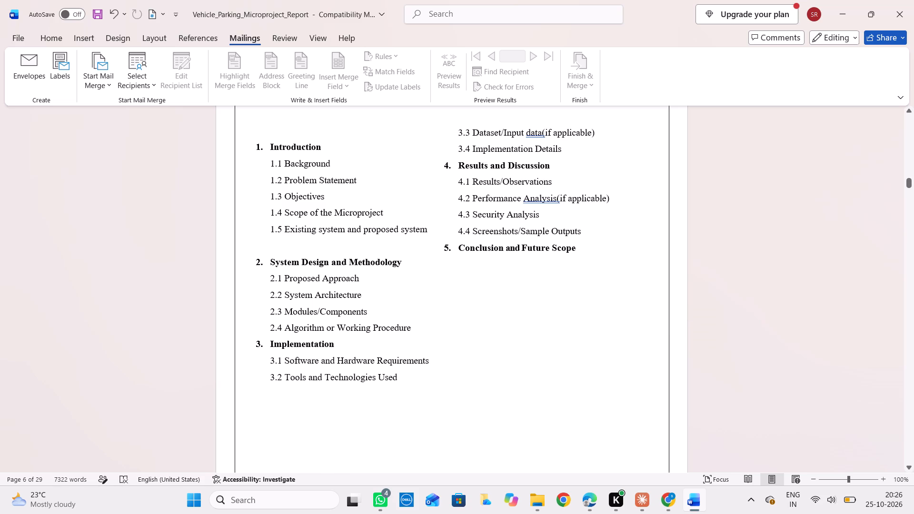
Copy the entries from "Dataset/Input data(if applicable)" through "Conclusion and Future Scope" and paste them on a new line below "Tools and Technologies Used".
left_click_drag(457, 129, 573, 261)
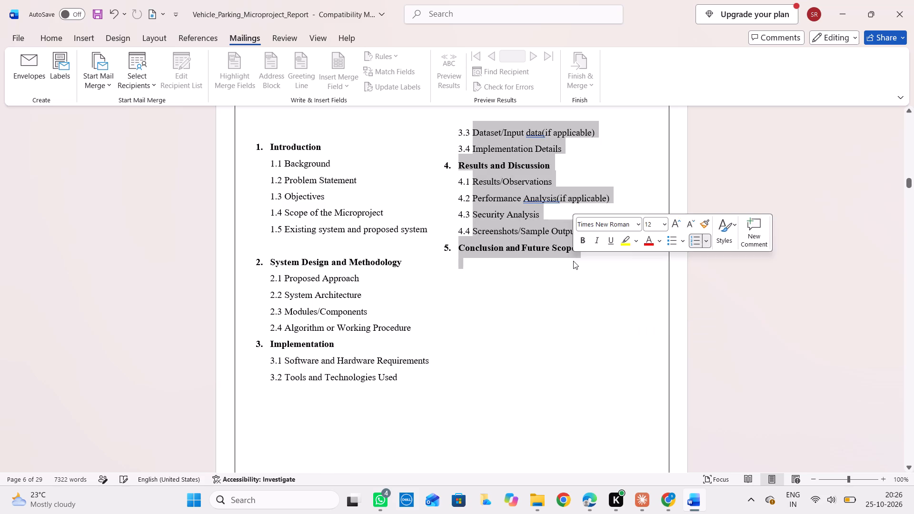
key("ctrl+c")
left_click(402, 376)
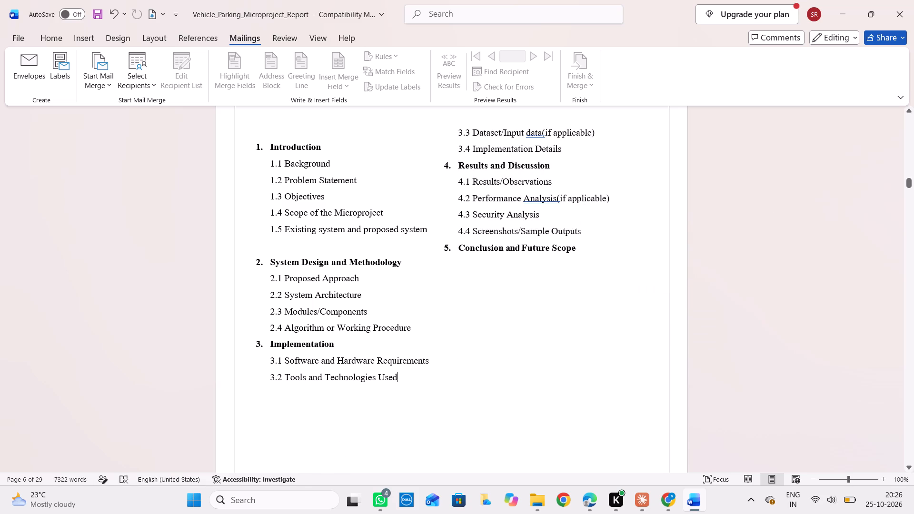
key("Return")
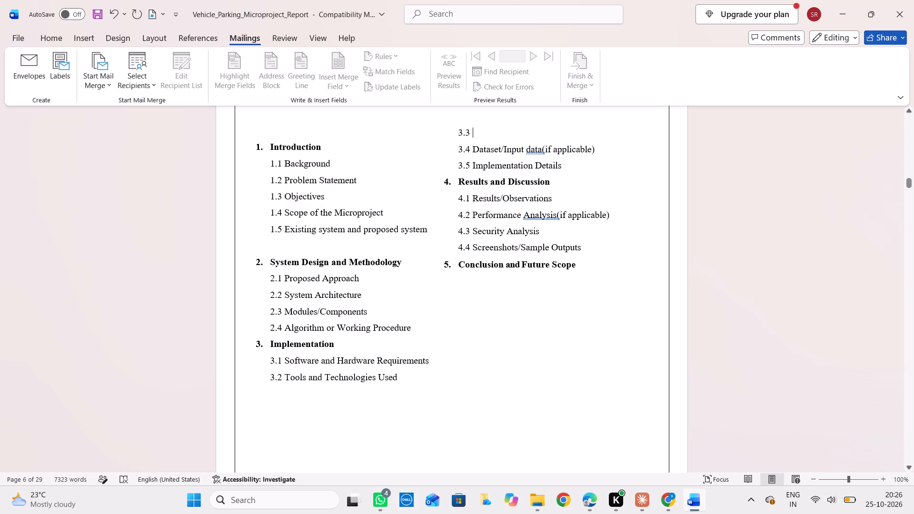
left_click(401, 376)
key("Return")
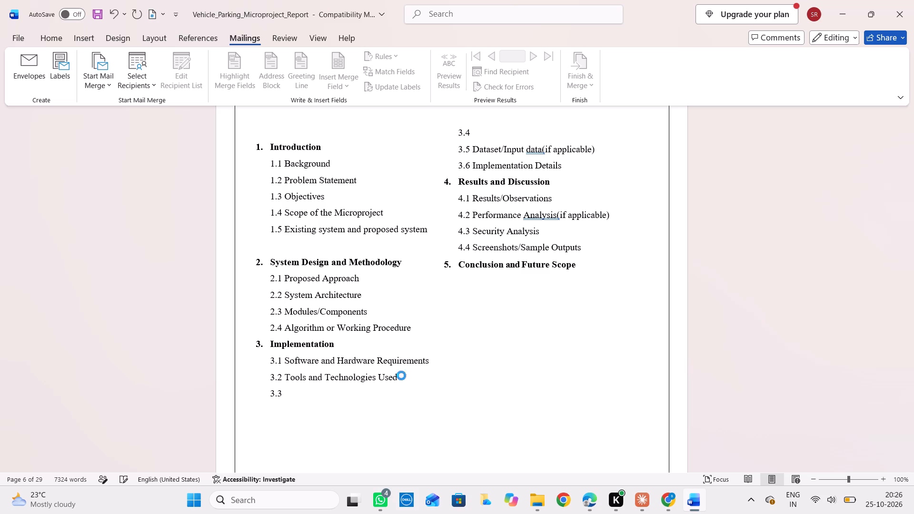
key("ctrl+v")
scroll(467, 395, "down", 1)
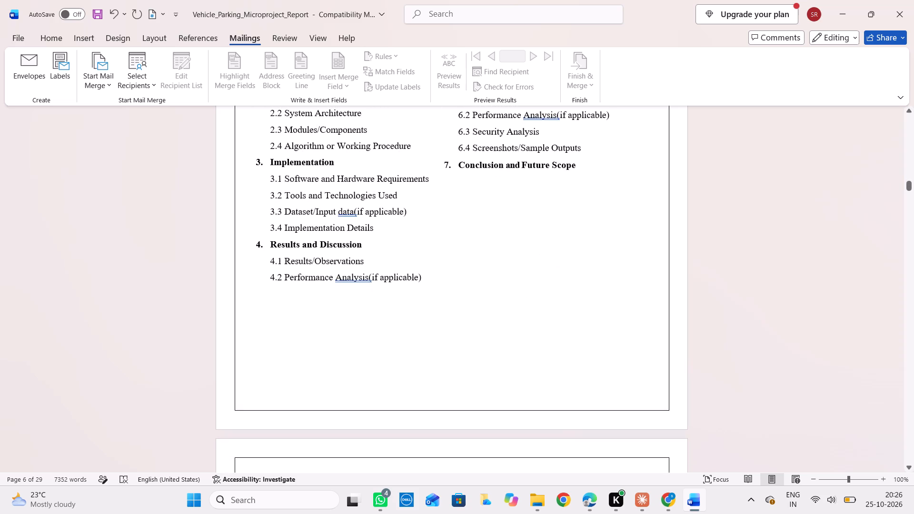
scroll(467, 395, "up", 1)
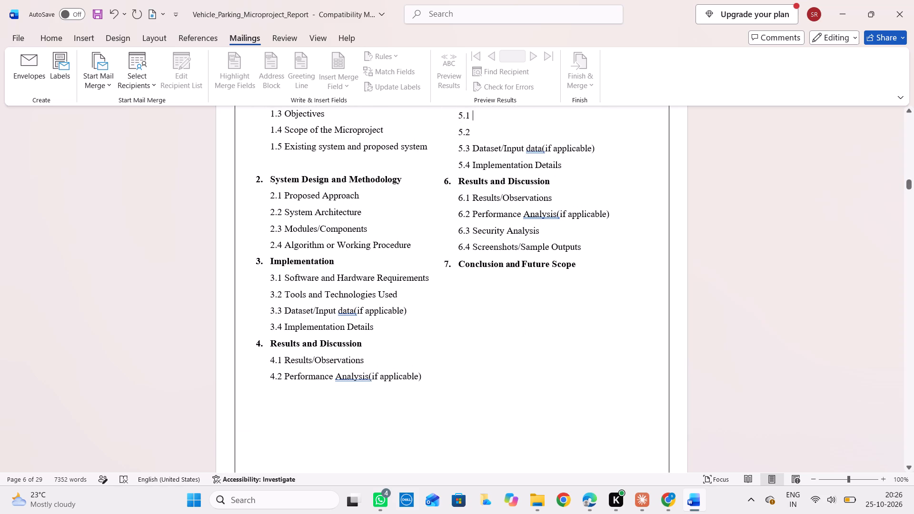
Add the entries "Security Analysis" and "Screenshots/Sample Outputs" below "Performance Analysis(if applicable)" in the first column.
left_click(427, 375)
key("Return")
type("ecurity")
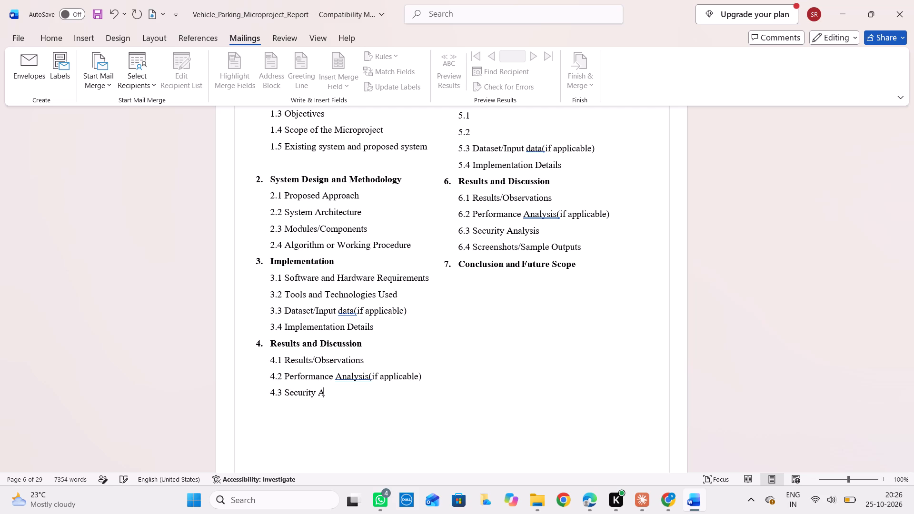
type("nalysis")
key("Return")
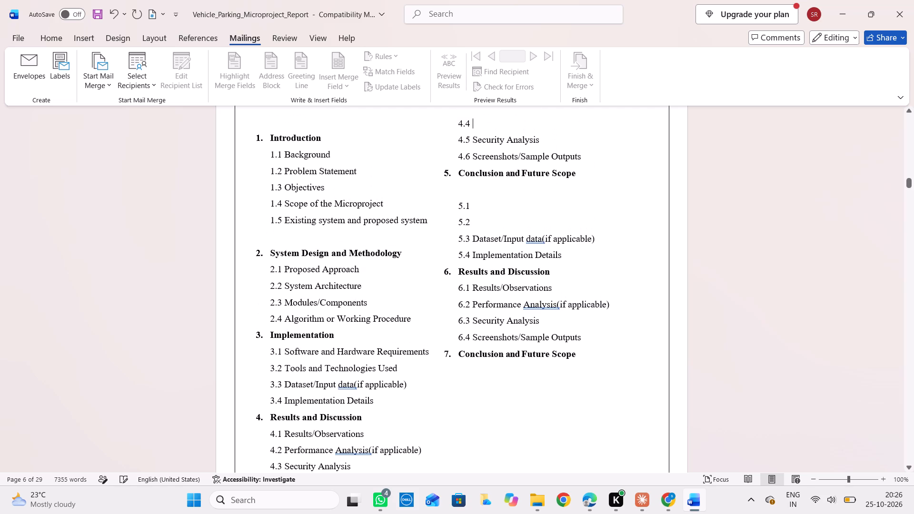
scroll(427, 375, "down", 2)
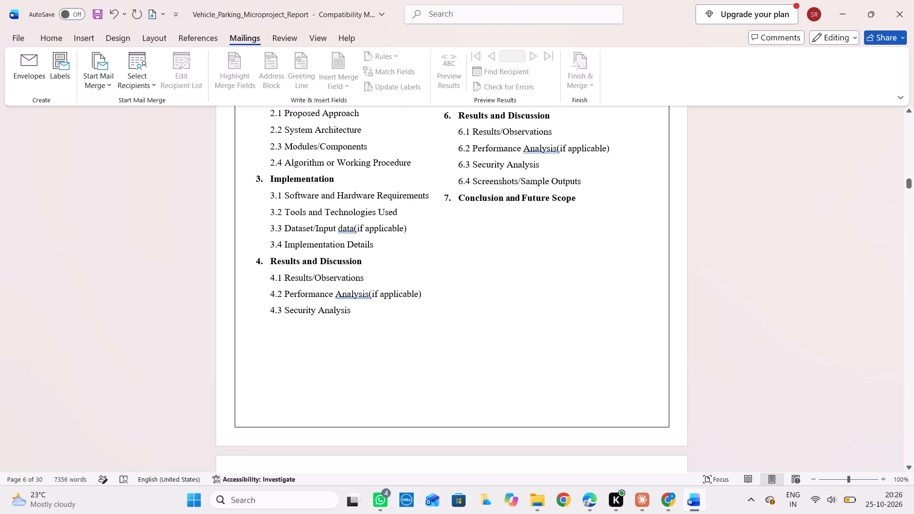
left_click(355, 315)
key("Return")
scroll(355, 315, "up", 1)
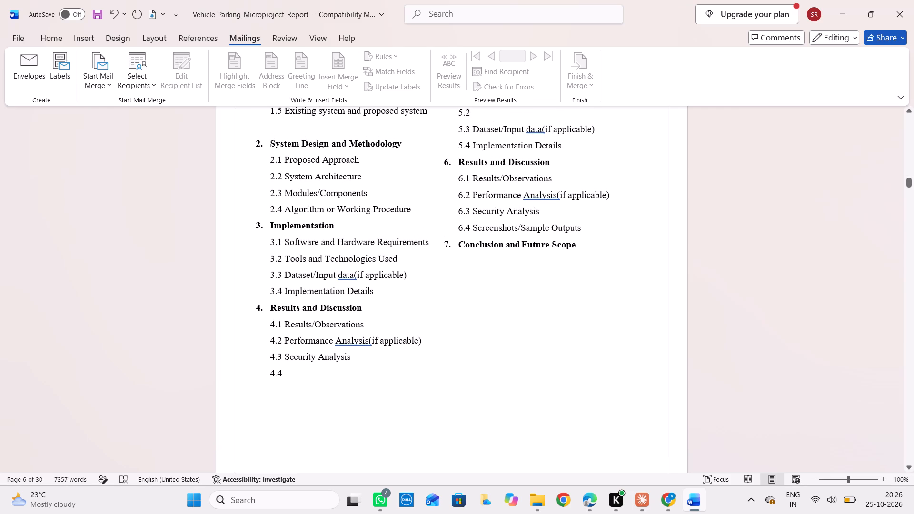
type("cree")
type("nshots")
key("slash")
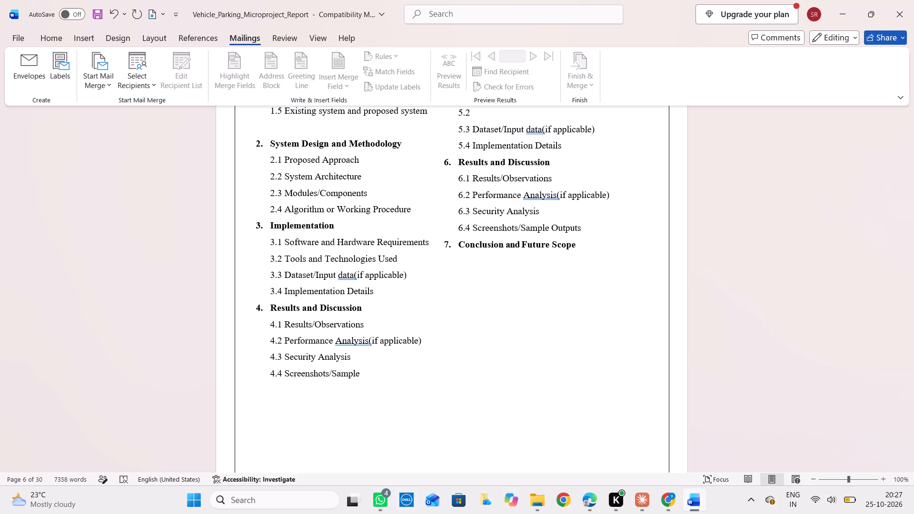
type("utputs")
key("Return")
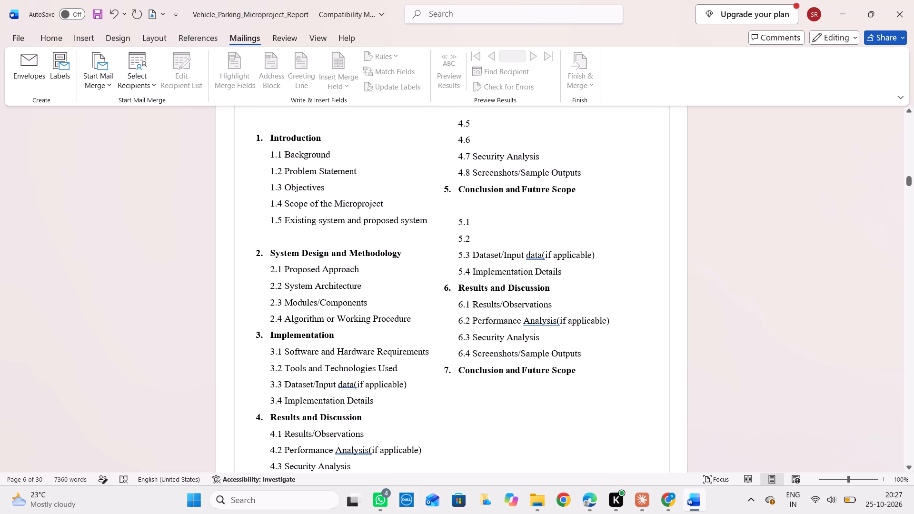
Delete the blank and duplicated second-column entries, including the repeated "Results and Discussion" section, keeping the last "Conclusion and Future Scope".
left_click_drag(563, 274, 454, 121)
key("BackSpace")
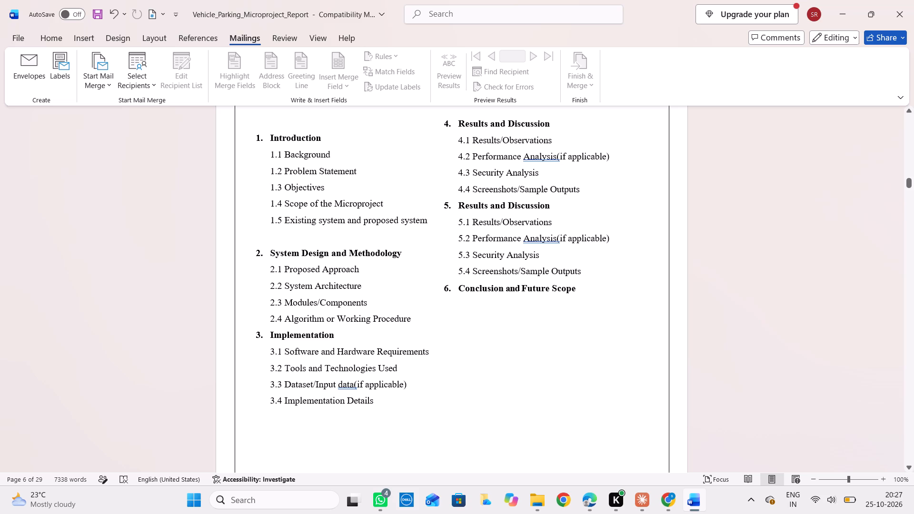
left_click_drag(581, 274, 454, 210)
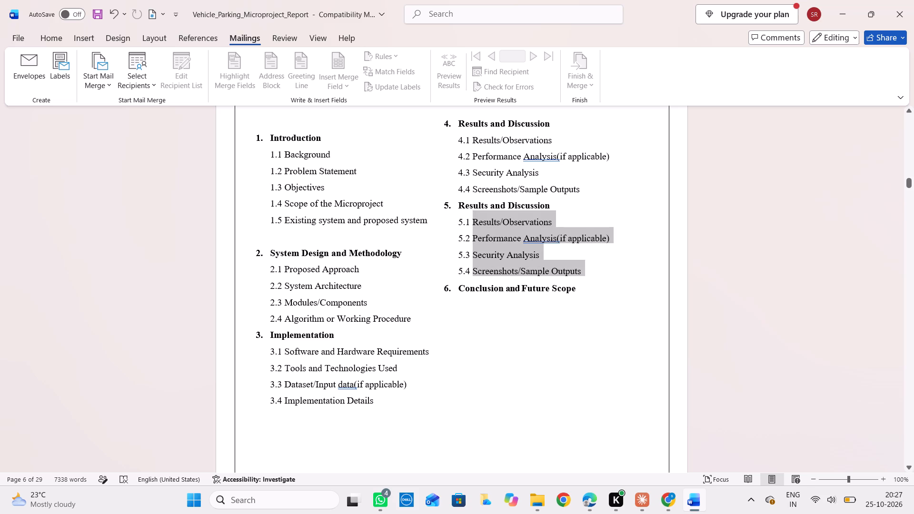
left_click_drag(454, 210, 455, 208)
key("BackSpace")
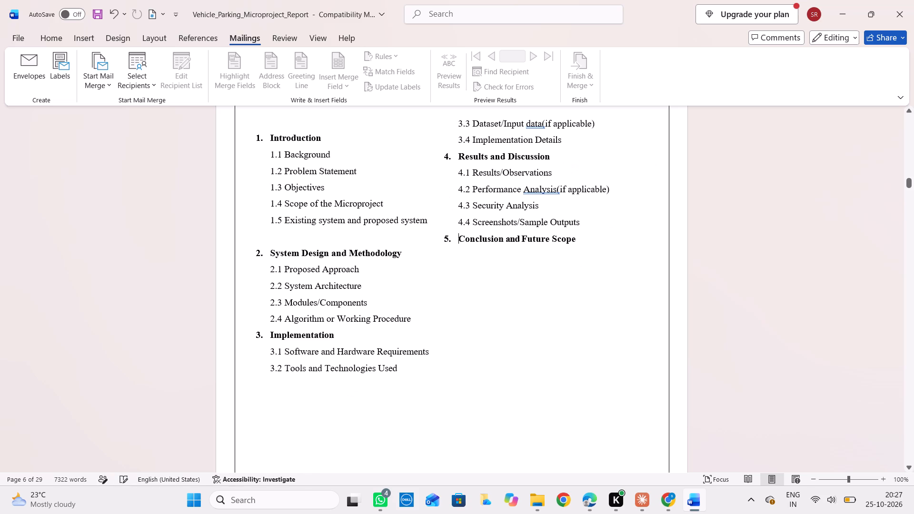
Change the contents list from a two-column to a one-column layout.
scroll(455, 208, "up", 1)
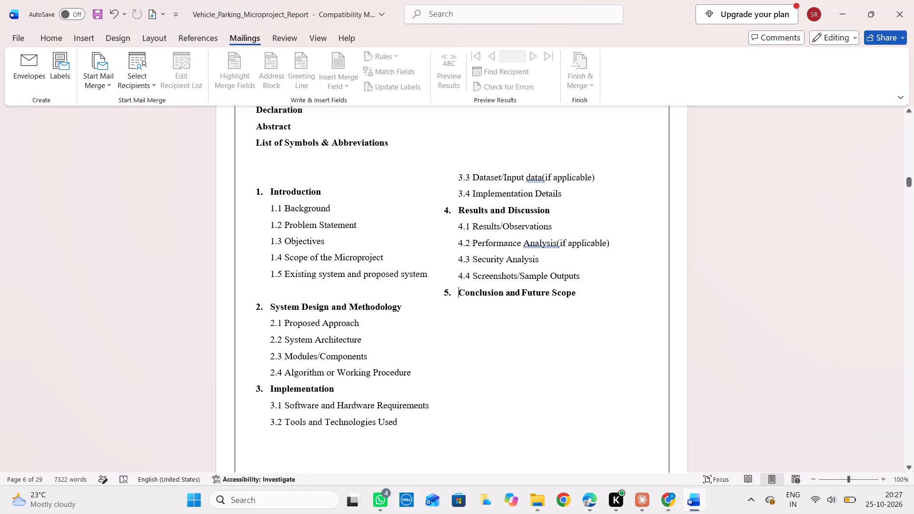
left_click(144, 37)
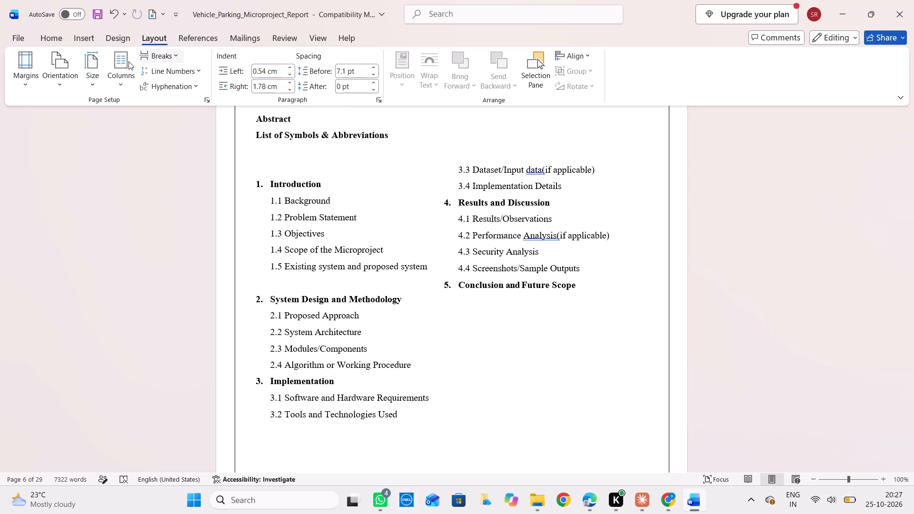
left_click(128, 62)
left_click(146, 106)
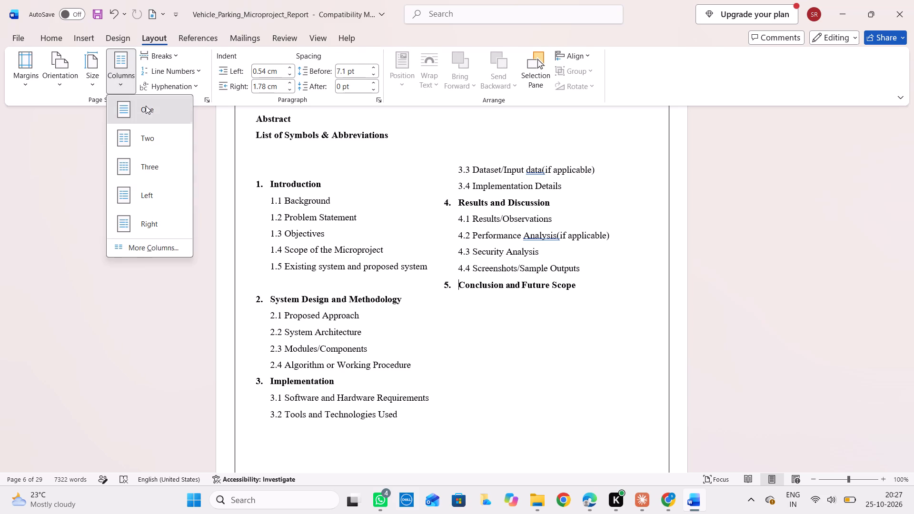
Add "References" as a new numbered heading below "Conclusion and Future Scope" in the contents list.
scroll(395, 216, "up", 1)
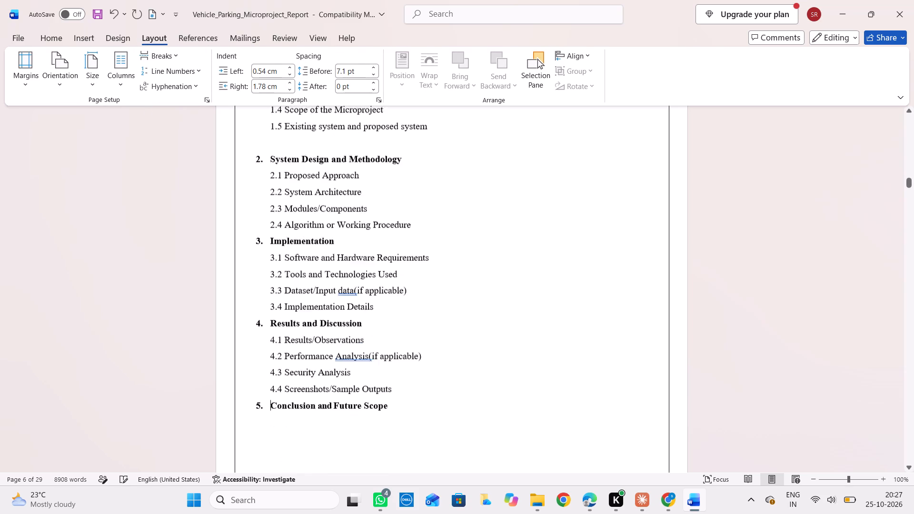
scroll(395, 216, "up", 1)
scroll(395, 216, "down", 1)
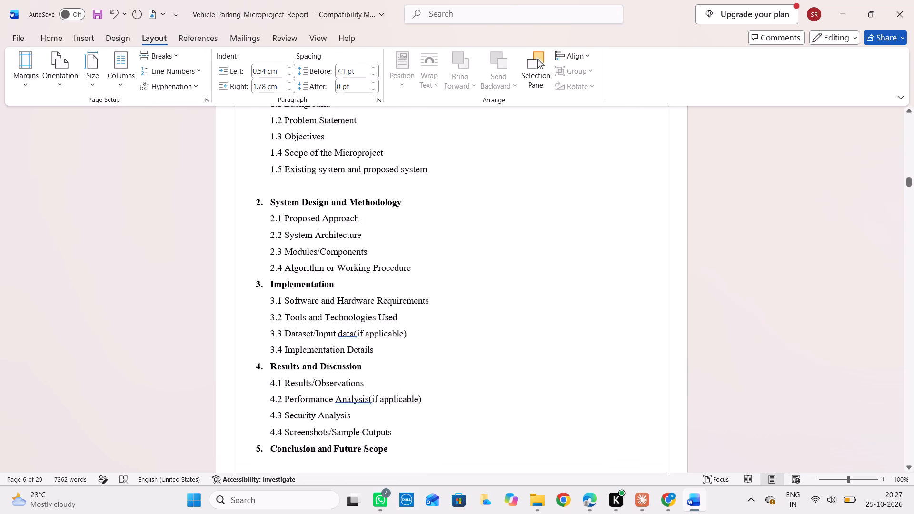
scroll(395, 216, "down", 1)
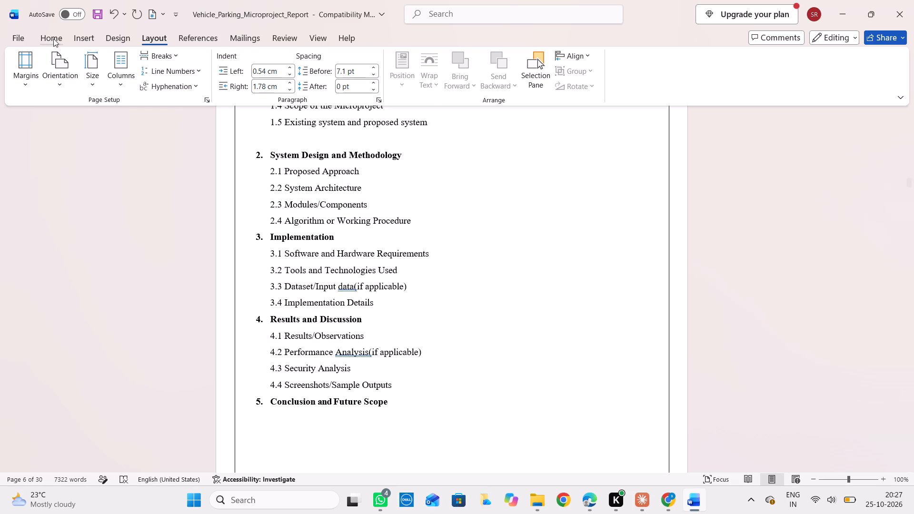
left_click(53, 38)
left_click(397, 404)
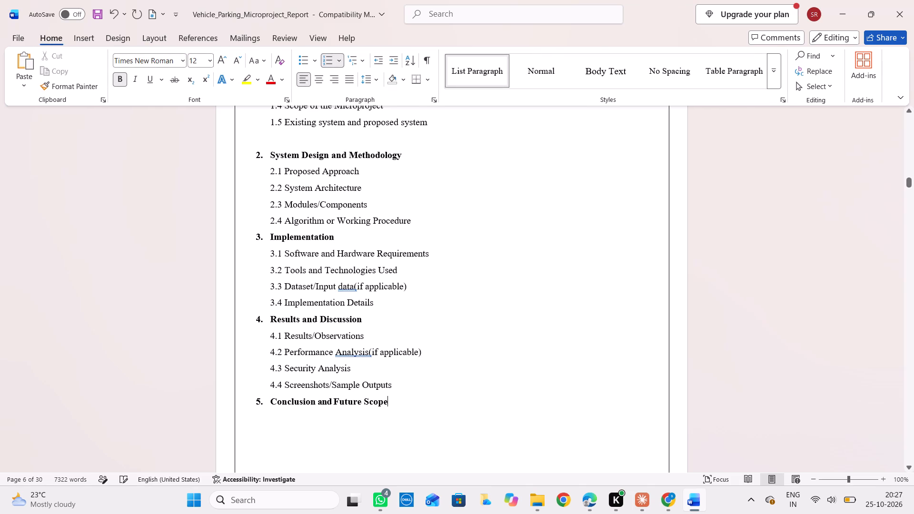
key("Return")
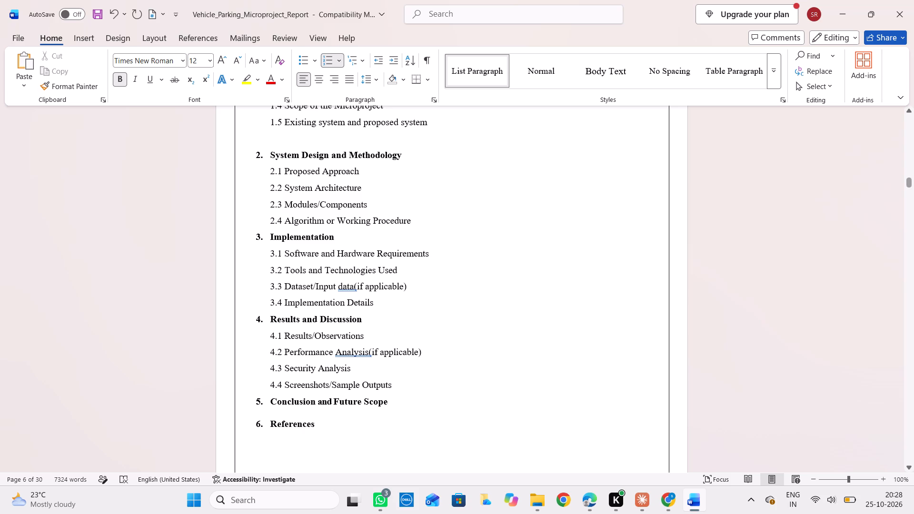
Review the report pages from the student signature page through the abstract, abbreviations and contents list to the Introduction.
scroll(487, 296, "up", 10)
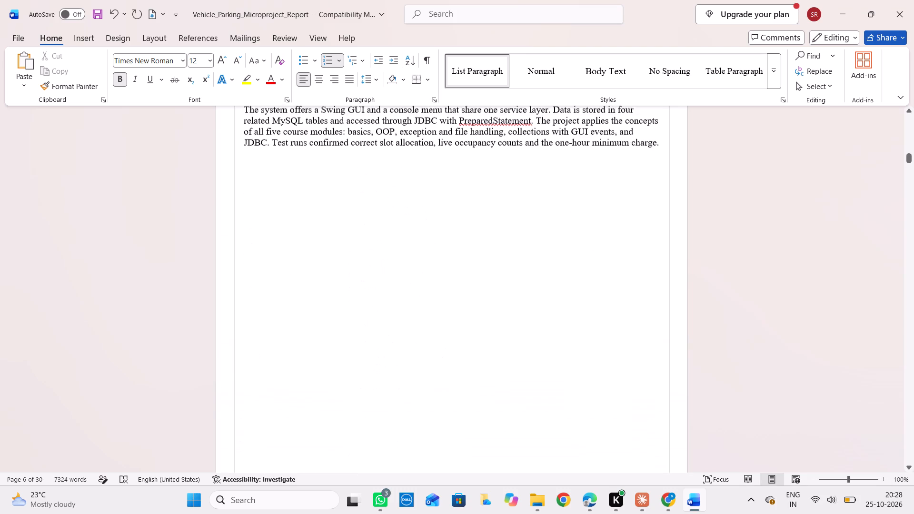
scroll(487, 296, "up", 4)
scroll(487, 296, "down", 1)
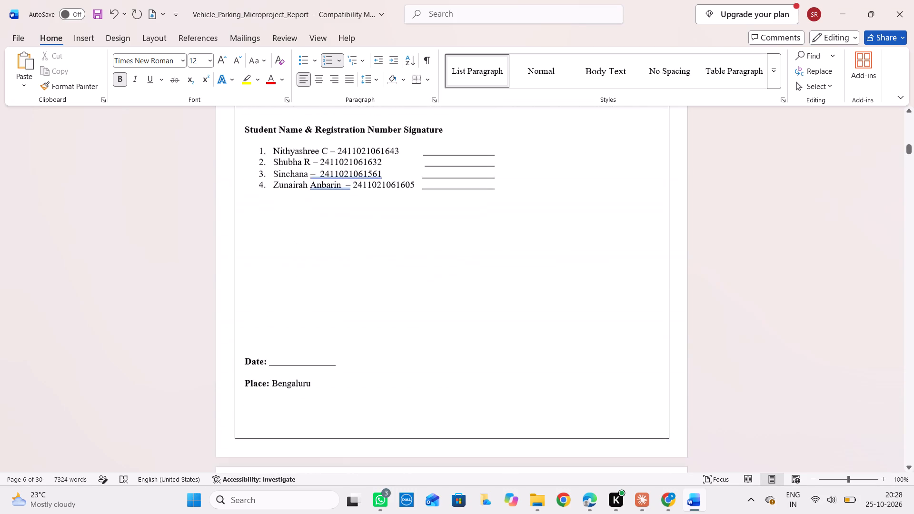
scroll(487, 296, "down", 3)
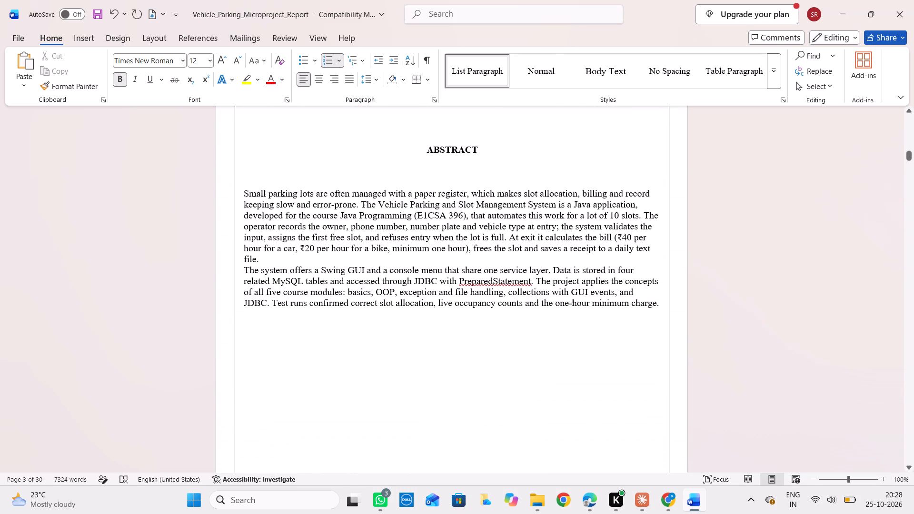
scroll(499, 267, "down", 5)
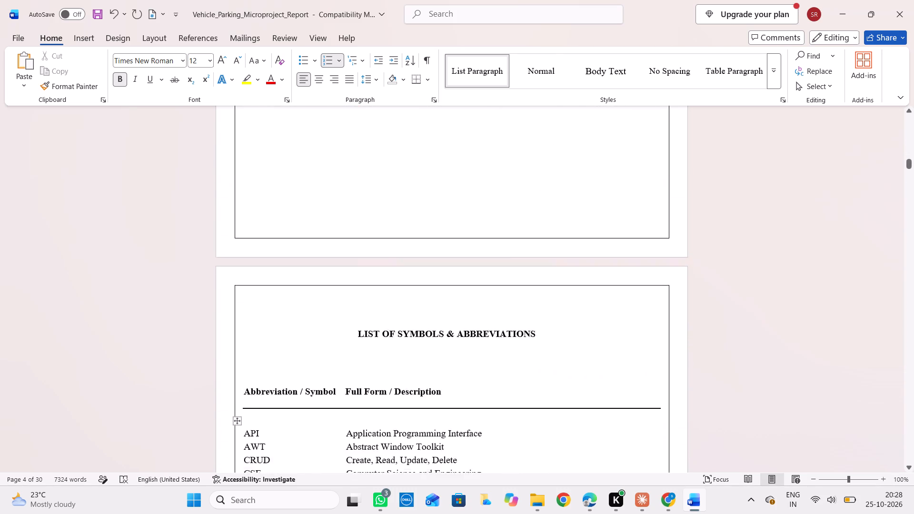
scroll(499, 267, "down", 5)
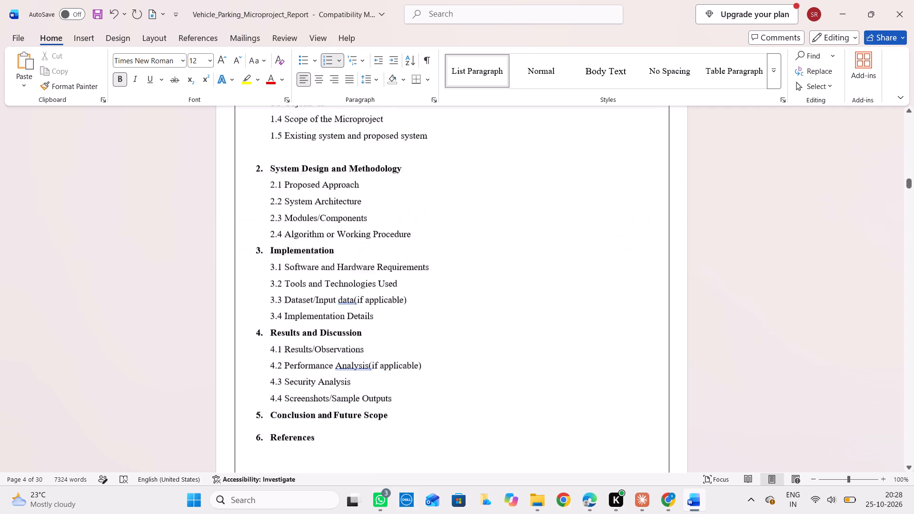
scroll(499, 267, "down", 4)
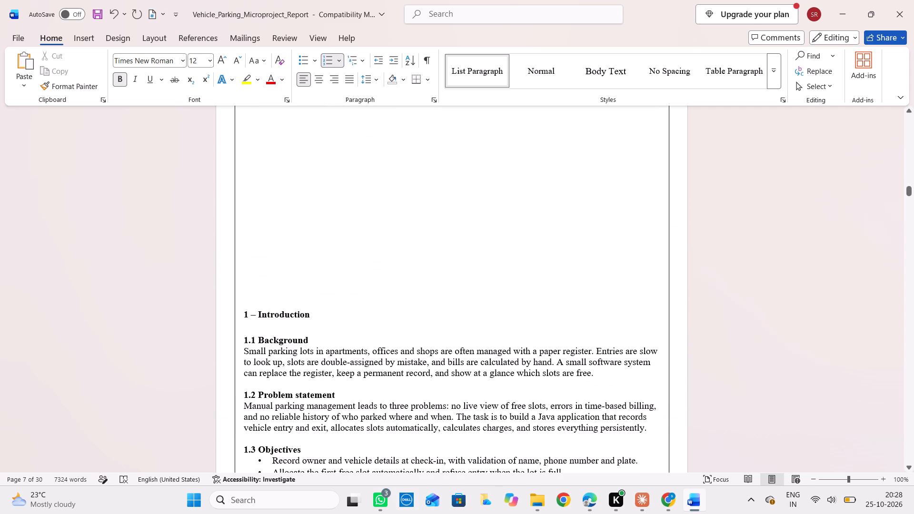
Delete the blank lines above the "1 – Introduction" heading so it starts at the top of its own page.
left_click(242, 312)
key("BackSpace")
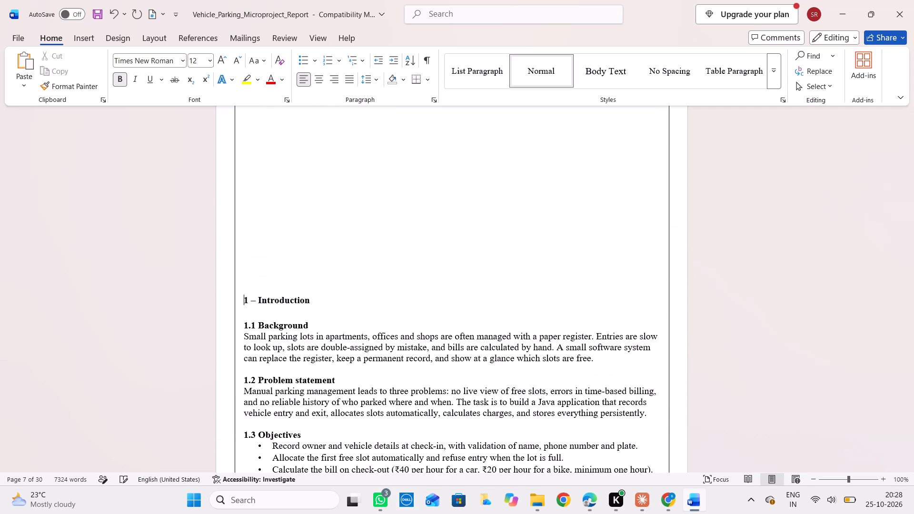
key("BackSpace")
key("BackSpace")
key("BackSpace")
scroll(242, 312, "up", 1)
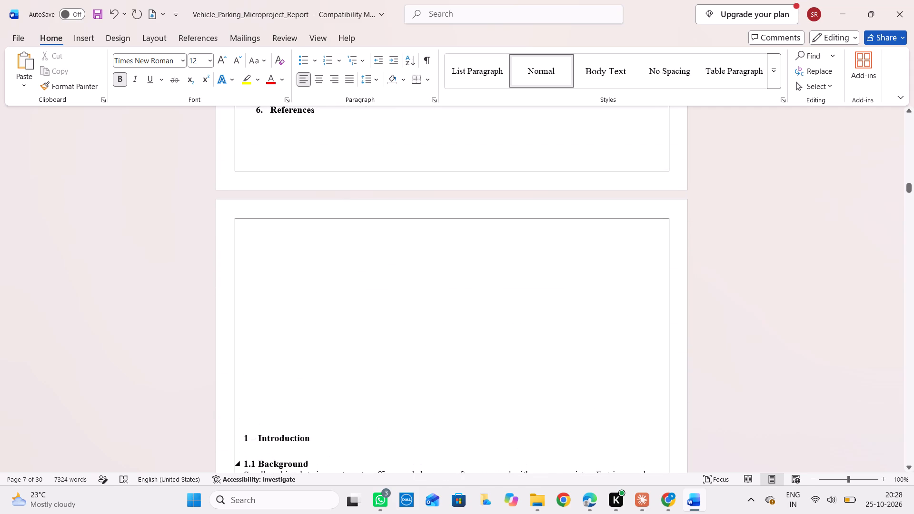
key("BackSpace")
key("BackSpace")
key("BackSpace")
key("BackSpace")
key("BackSpace")
key("BackSpace")
key("BackSpace")
key("BackSpace")
key("BackSpace")
key("BackSpace")
key("BackSpace")
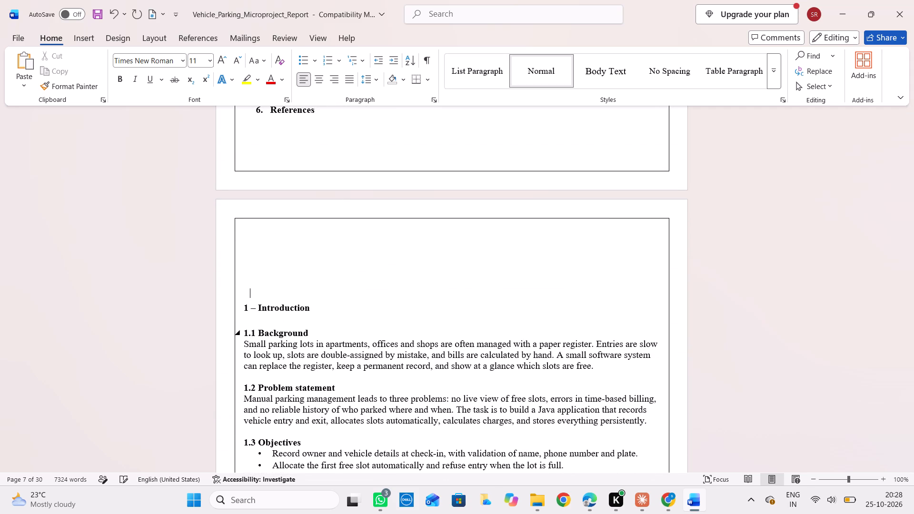
key("BackSpace")
key("BackSpace")
key("BackSpace")
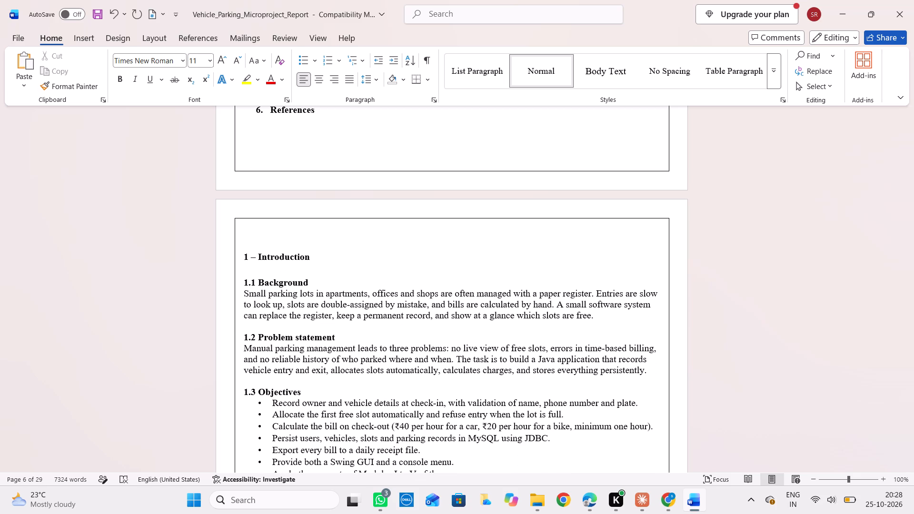
key("BackSpace")
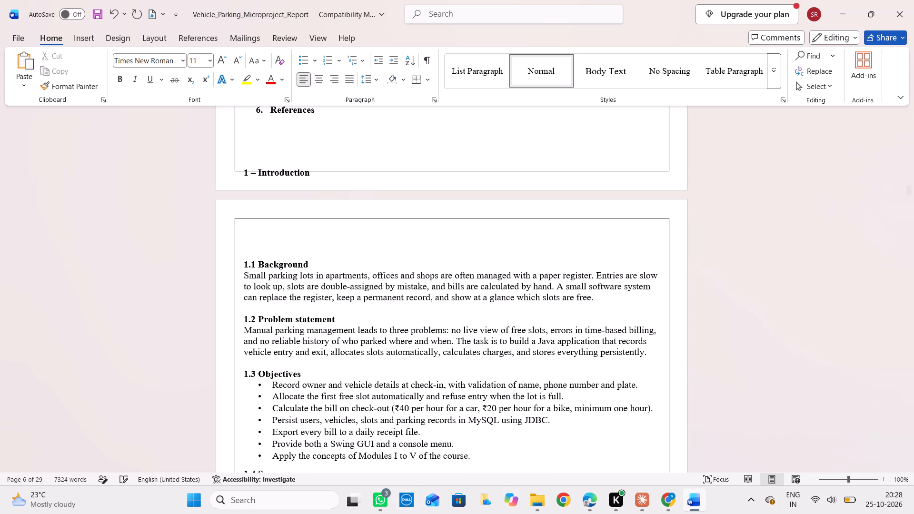
key("Return")
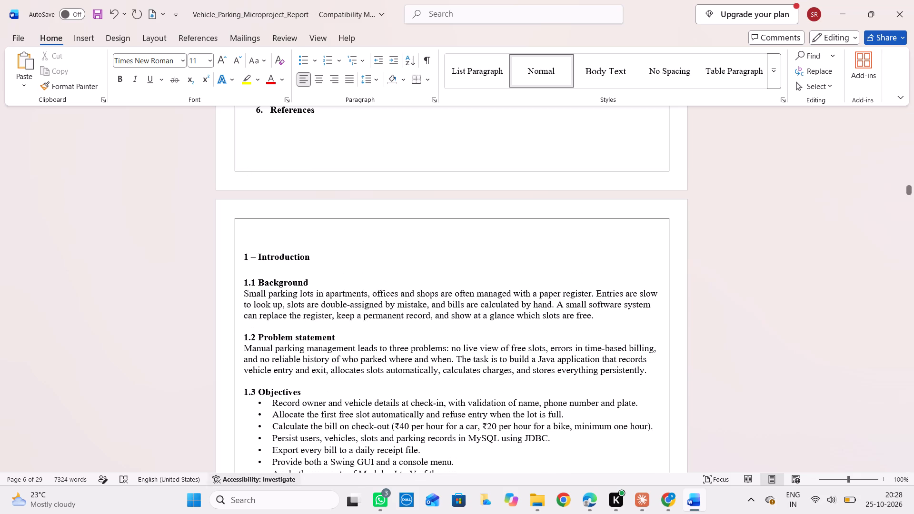
Remove the stray indent and surplus blank lines before the "2 – System Design and Methodology" heading at the start of its page.
scroll(283, 513, "down", 1)
scroll(328, 371, "down", 2)
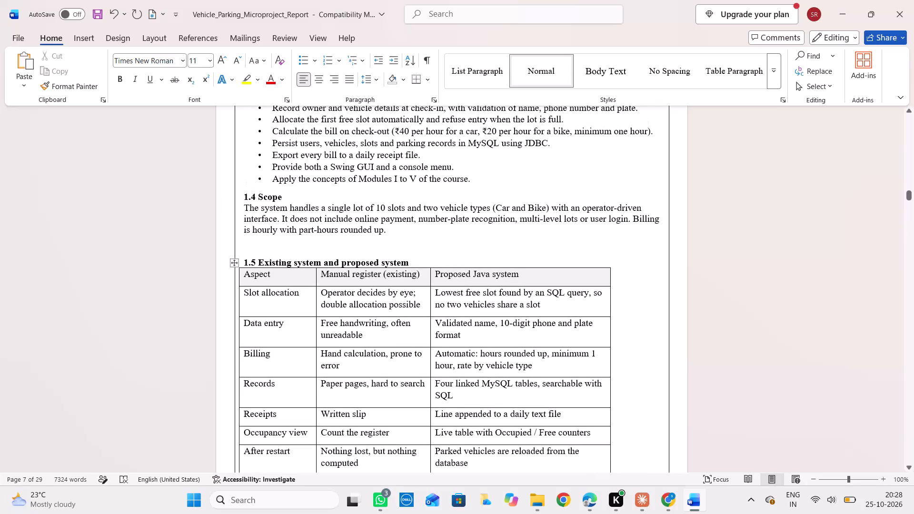
scroll(328, 371, "up", 4)
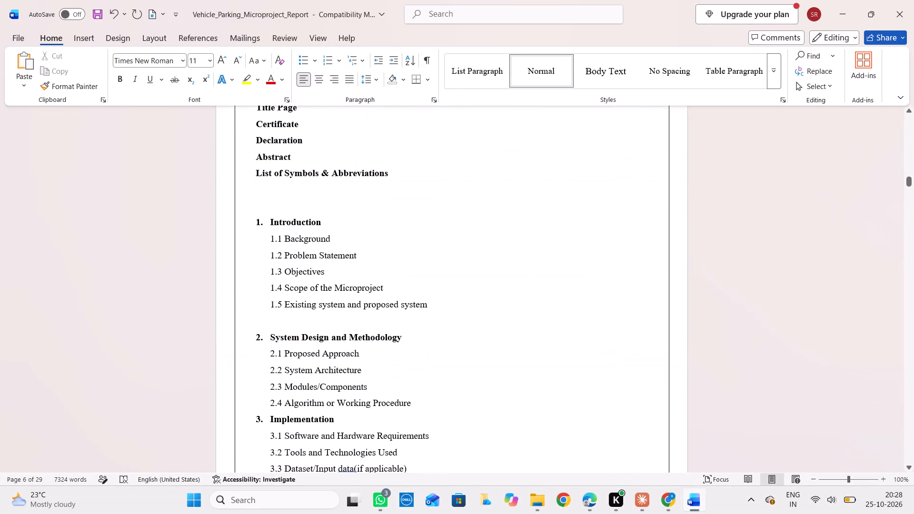
scroll(328, 371, "down", 6)
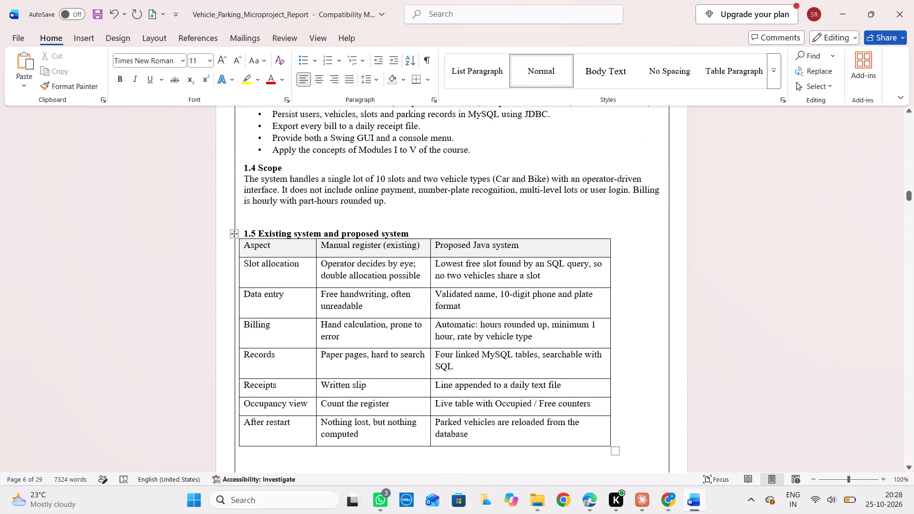
scroll(328, 371, "down", 2)
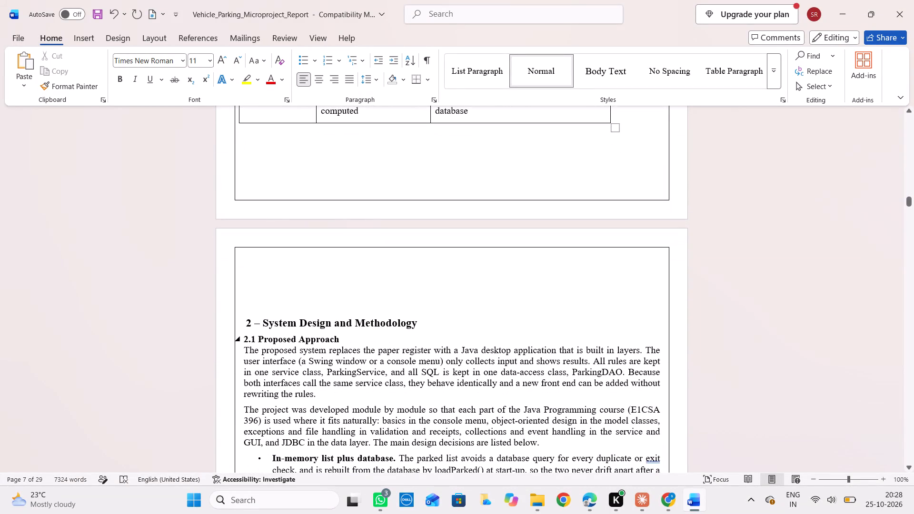
left_click(244, 324)
key("BackSpace")
key("BackSpace")
key("BackSpace")
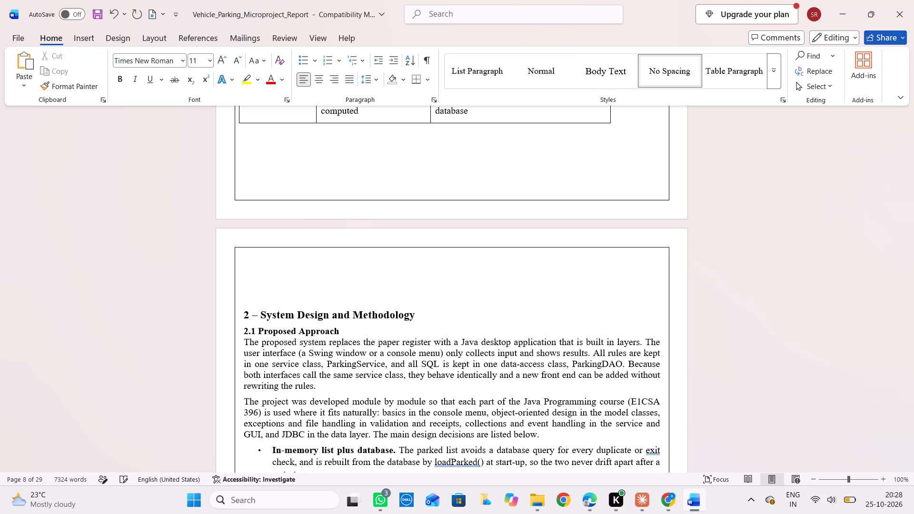
key("BackSpace")
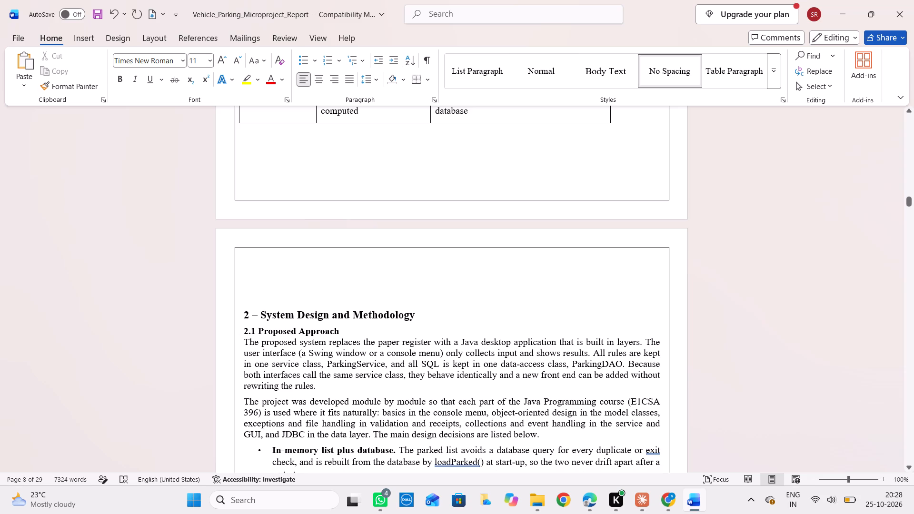
left_click(244, 313)
key("BackSpace")
left_click(480, 79)
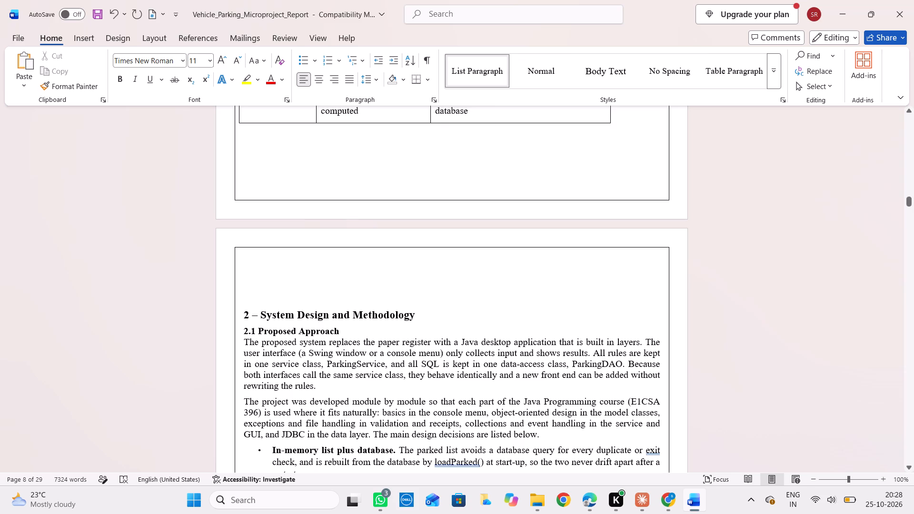
left_click(241, 316)
key("BackSpace")
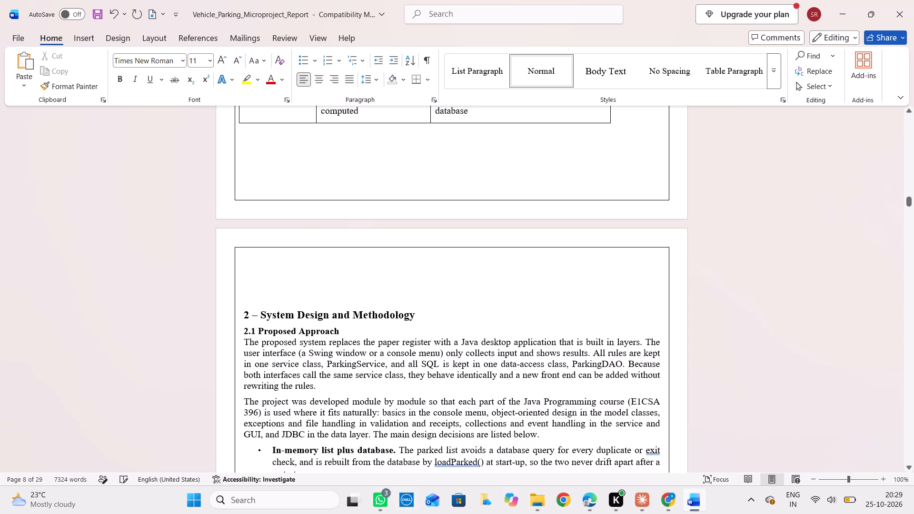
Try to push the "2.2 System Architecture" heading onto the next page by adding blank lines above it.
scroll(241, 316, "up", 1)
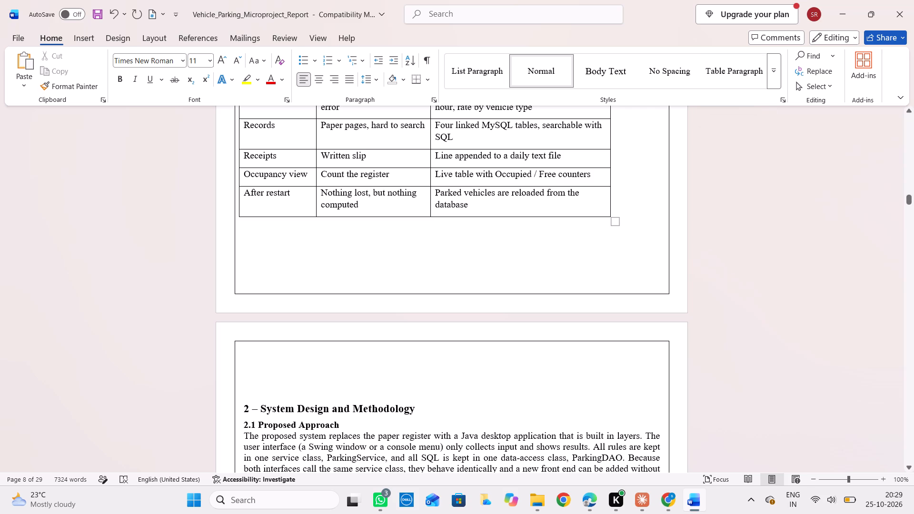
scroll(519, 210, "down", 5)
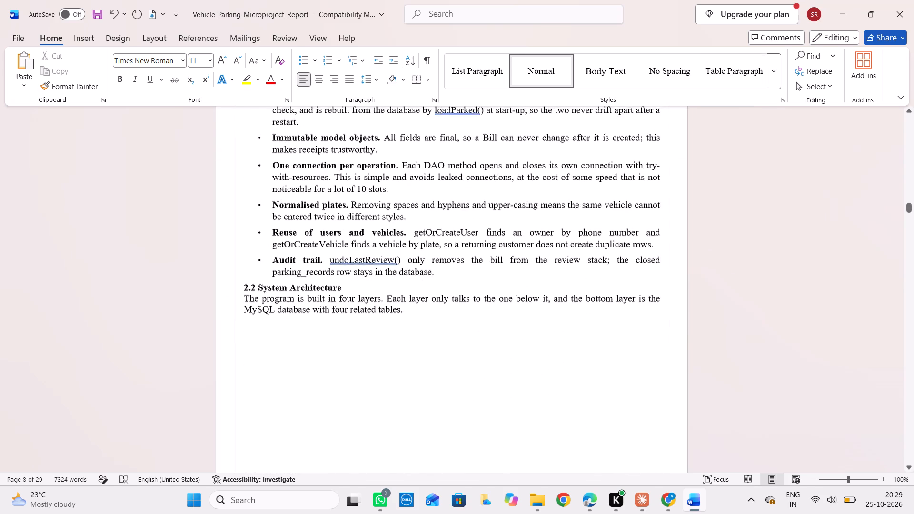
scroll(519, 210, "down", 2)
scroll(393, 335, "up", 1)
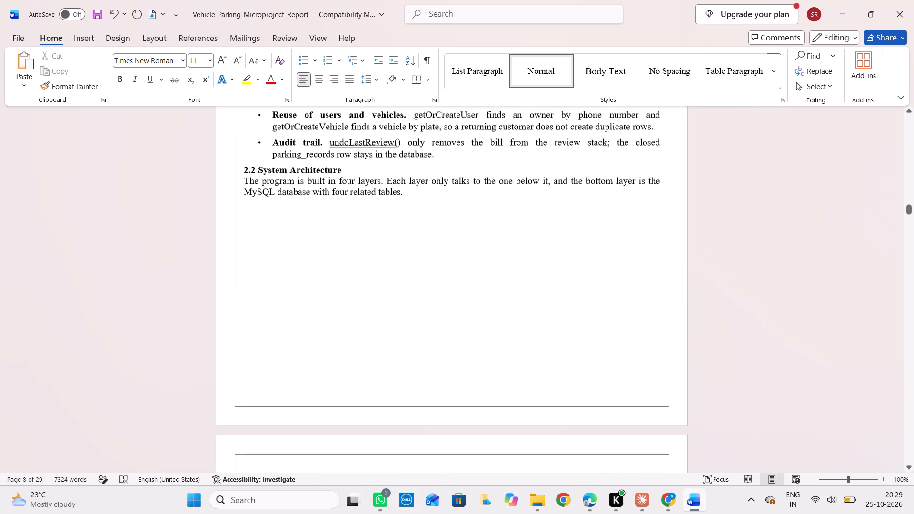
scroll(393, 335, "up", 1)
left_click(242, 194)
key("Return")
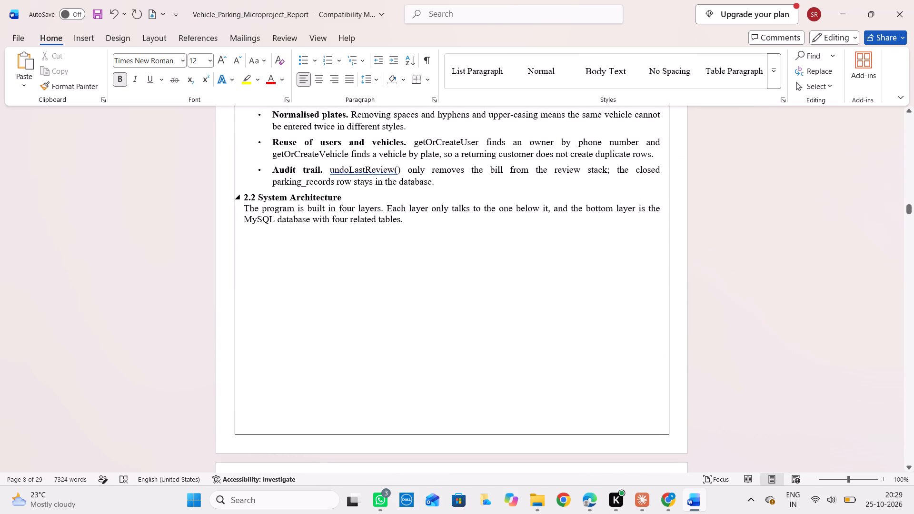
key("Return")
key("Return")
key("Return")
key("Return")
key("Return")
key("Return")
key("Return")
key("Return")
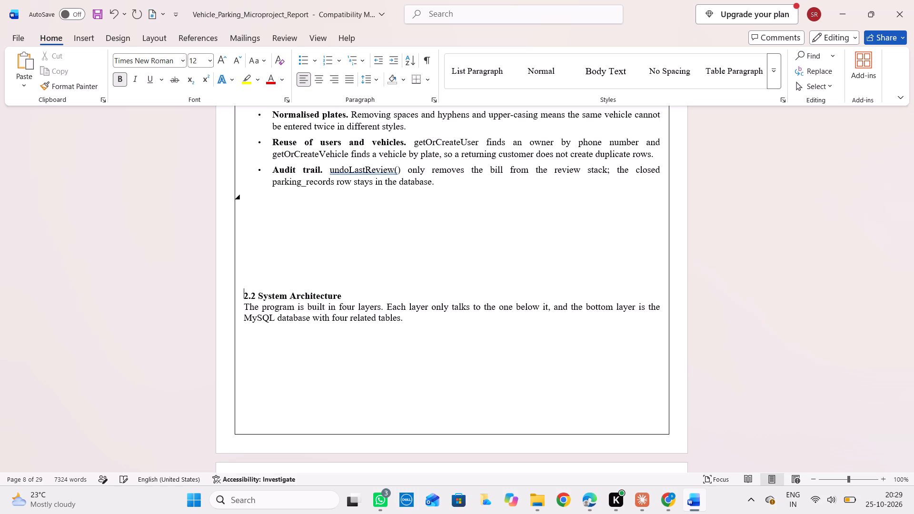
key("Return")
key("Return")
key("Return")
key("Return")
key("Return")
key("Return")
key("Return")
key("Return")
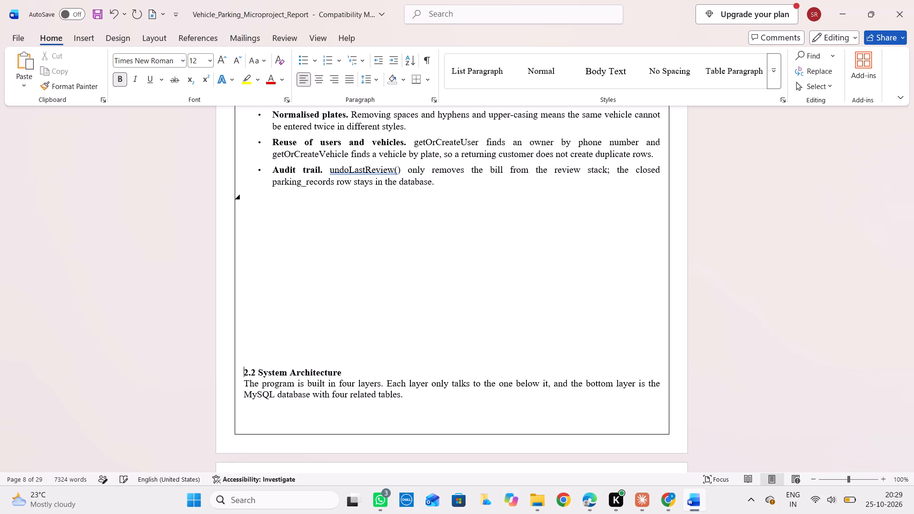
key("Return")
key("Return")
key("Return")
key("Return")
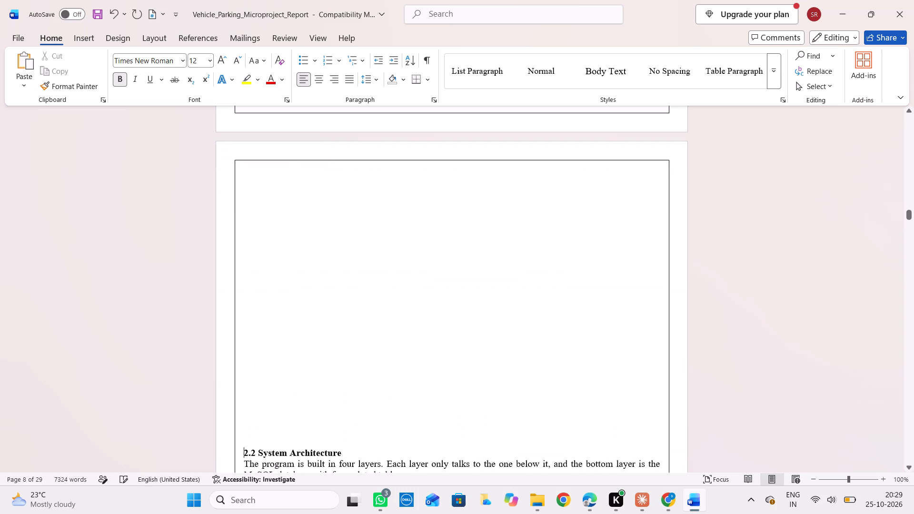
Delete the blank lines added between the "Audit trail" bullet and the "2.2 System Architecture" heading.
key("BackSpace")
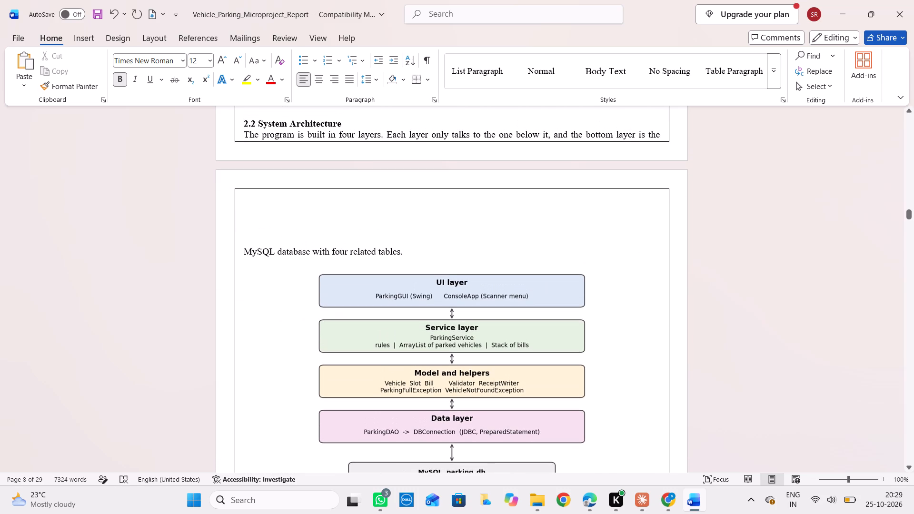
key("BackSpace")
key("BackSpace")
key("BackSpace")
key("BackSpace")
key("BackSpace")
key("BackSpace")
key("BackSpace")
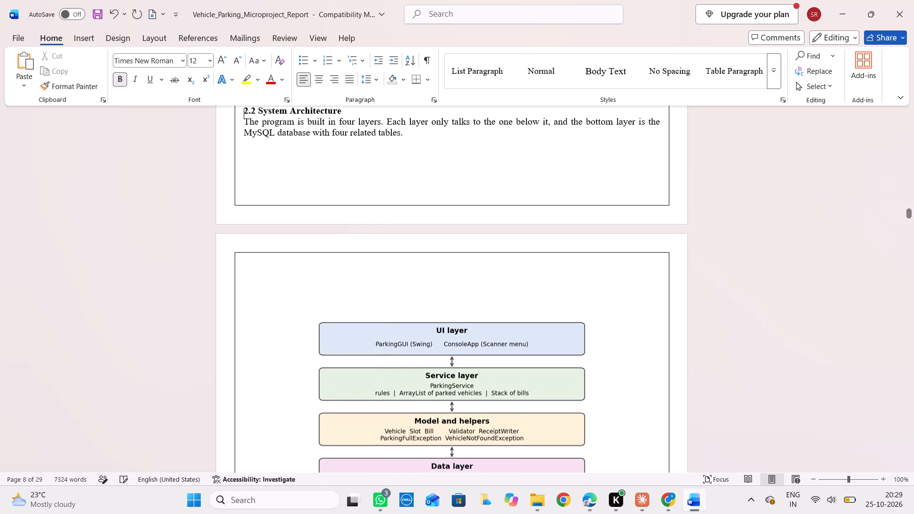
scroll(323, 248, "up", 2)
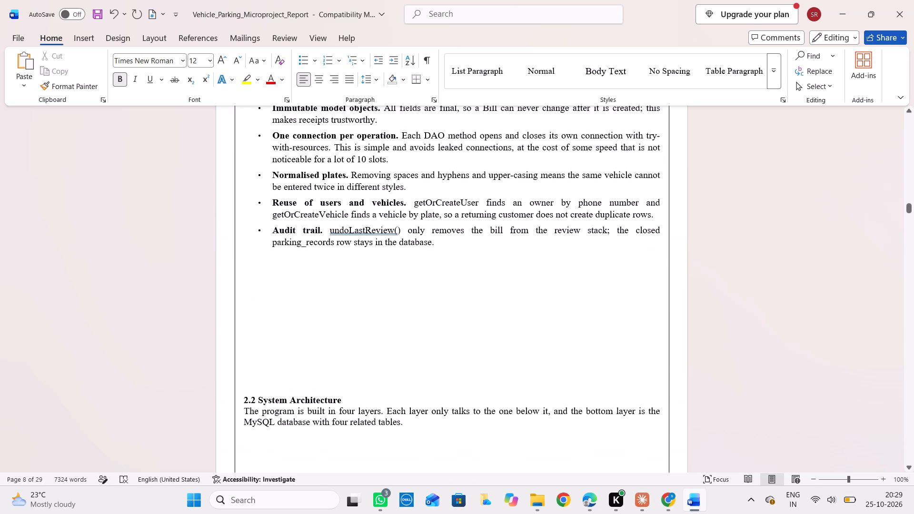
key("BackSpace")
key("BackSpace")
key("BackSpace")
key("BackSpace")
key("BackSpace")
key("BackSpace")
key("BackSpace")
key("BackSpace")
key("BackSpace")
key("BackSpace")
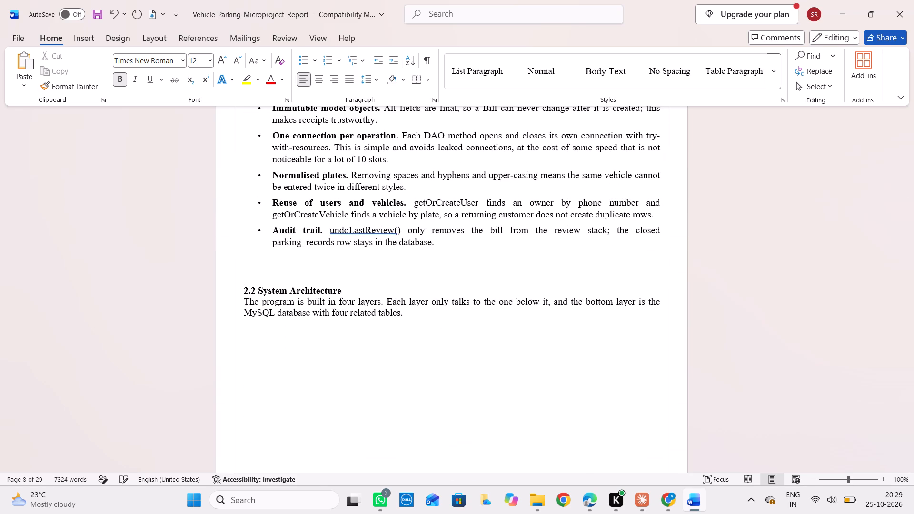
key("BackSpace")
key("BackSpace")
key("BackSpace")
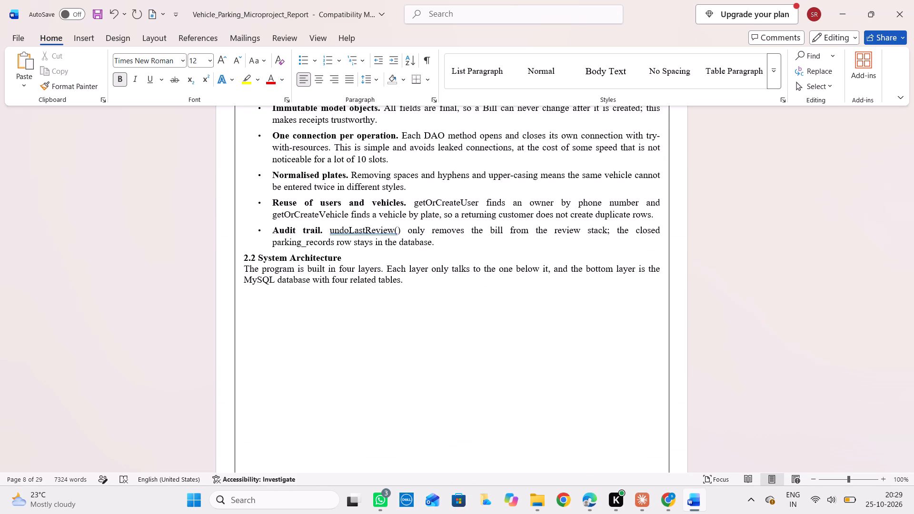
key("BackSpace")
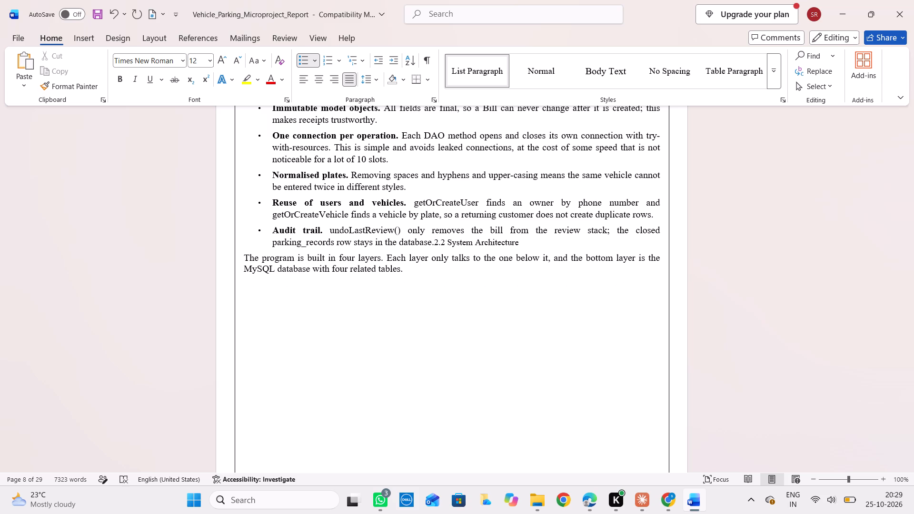
Separate "2.2 System Architecture" from the "Audit trail" bullet with an empty line between, and format the heading bold at size 12.
key("Return")
key("Return")
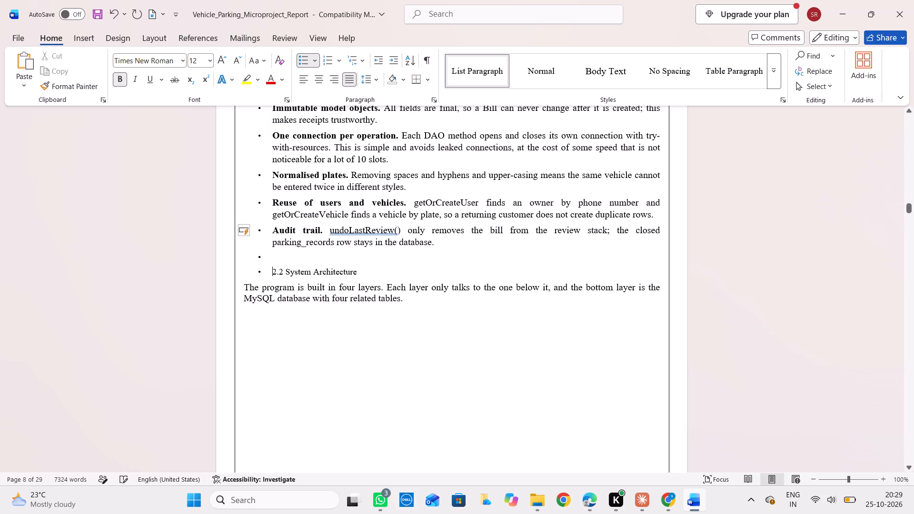
left_click_drag(359, 271, 352, 271)
left_click_drag(352, 271, 252, 269)
left_click(262, 248)
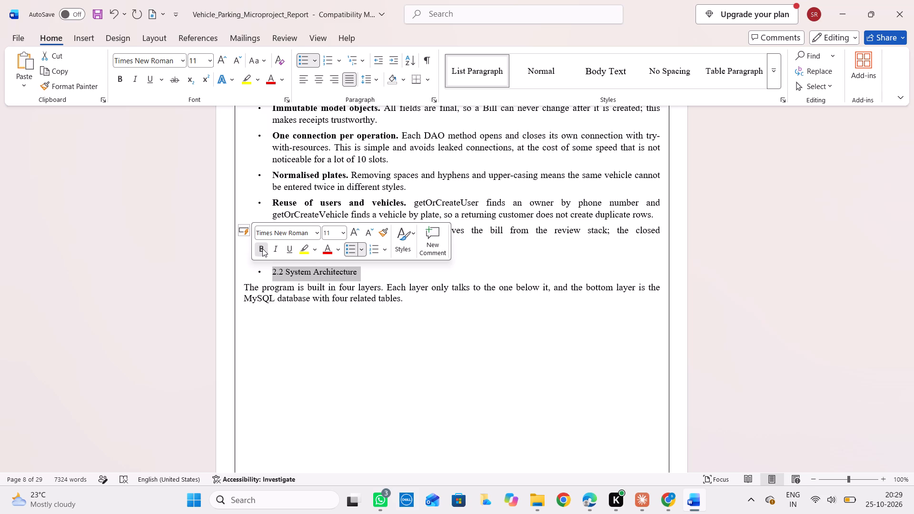
left_click(344, 233)
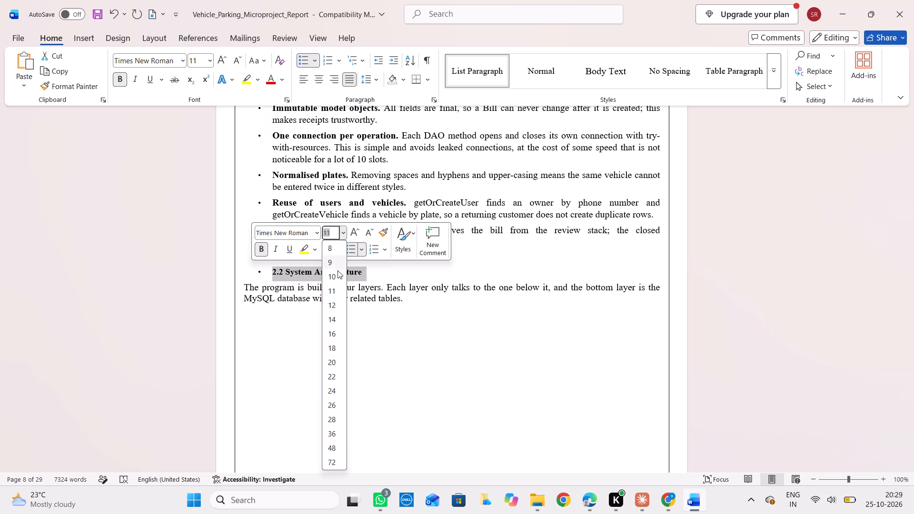
left_click(335, 302)
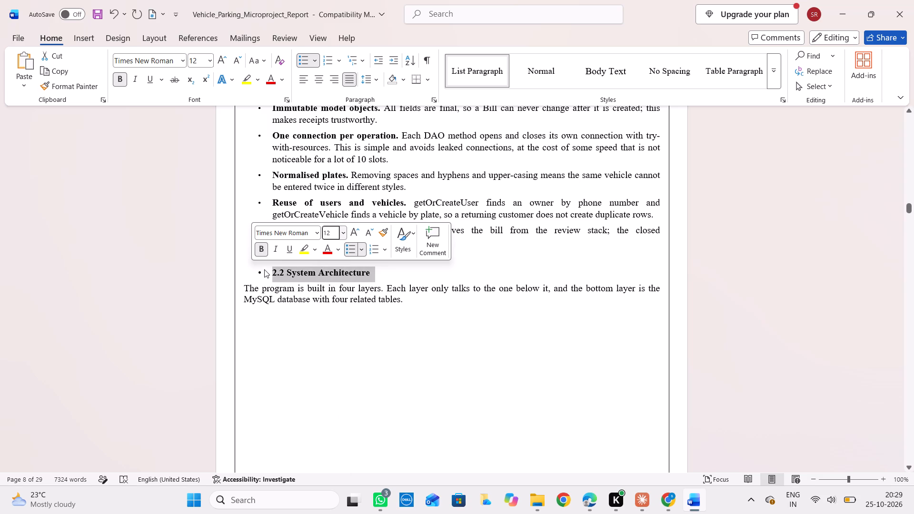
Remove the bullet and indent from the "2.2 System Architecture" heading, and the bullet from the empty line above it.
left_click(264, 270)
key("BackSpace")
key("BackSpace")
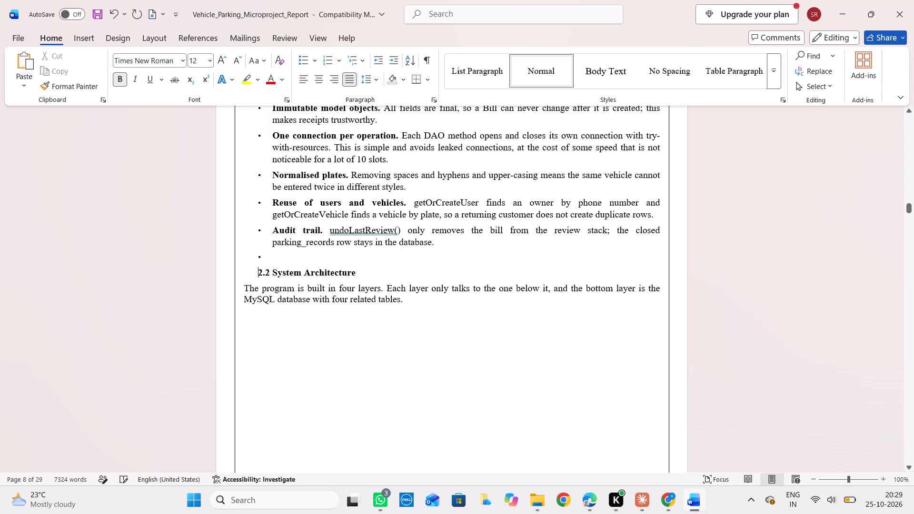
key("BackSpace")
left_click(265, 258)
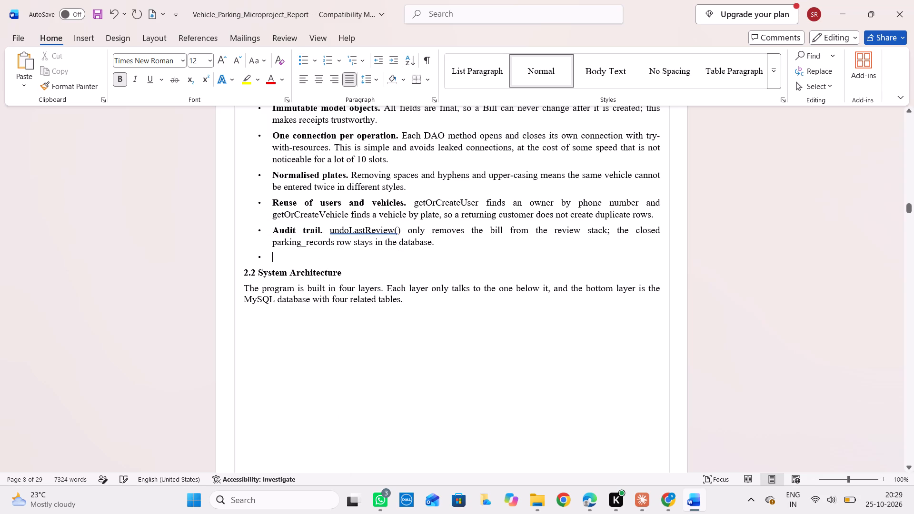
key("BackSpace")
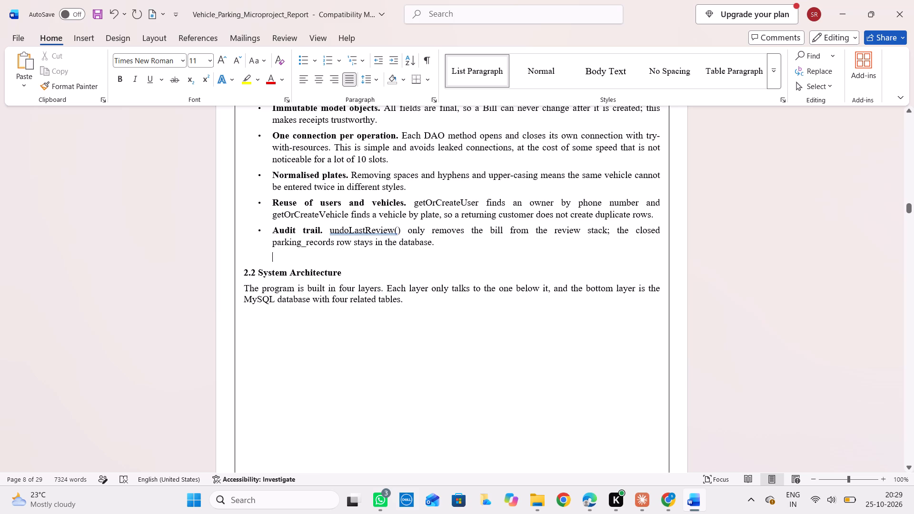
Move the "2.3 Modules/Components" heading and its introduction onto the next page by adding two blank lines above the heading.
scroll(337, 321, "down", 6)
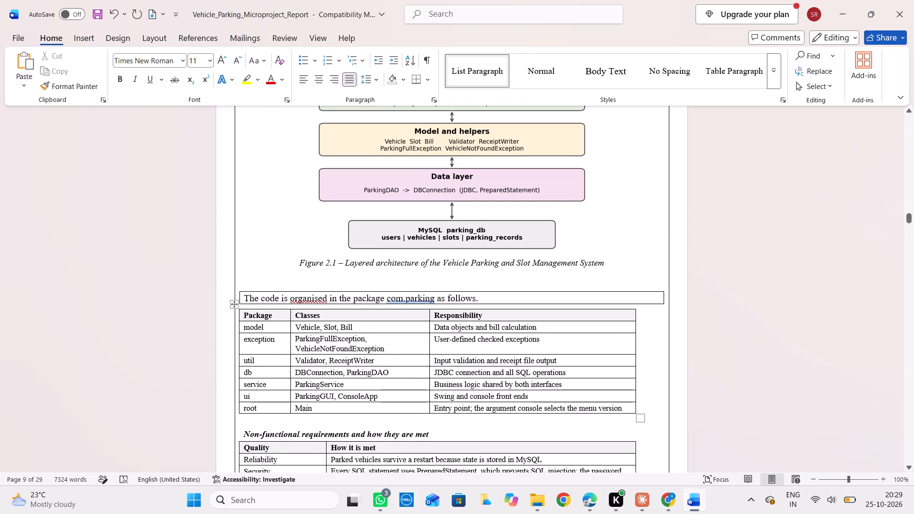
scroll(288, 276, "down", 1)
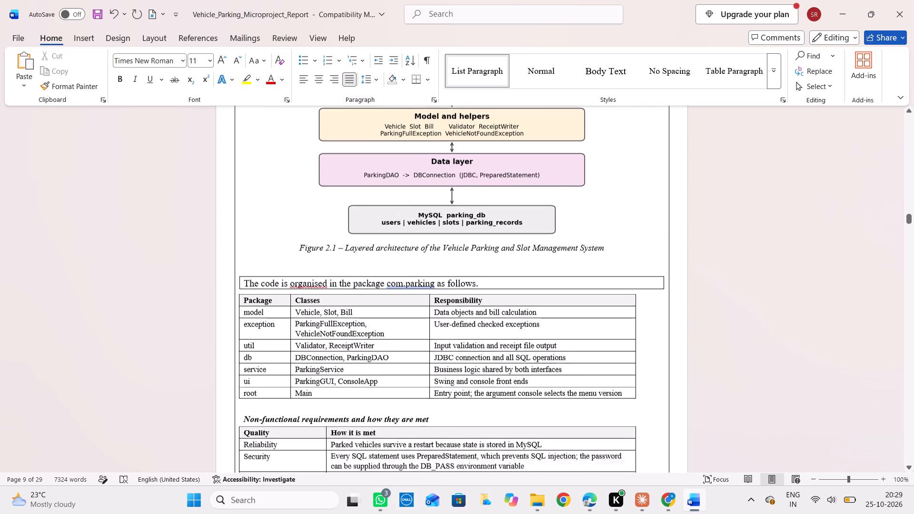
scroll(288, 276, "down", 2)
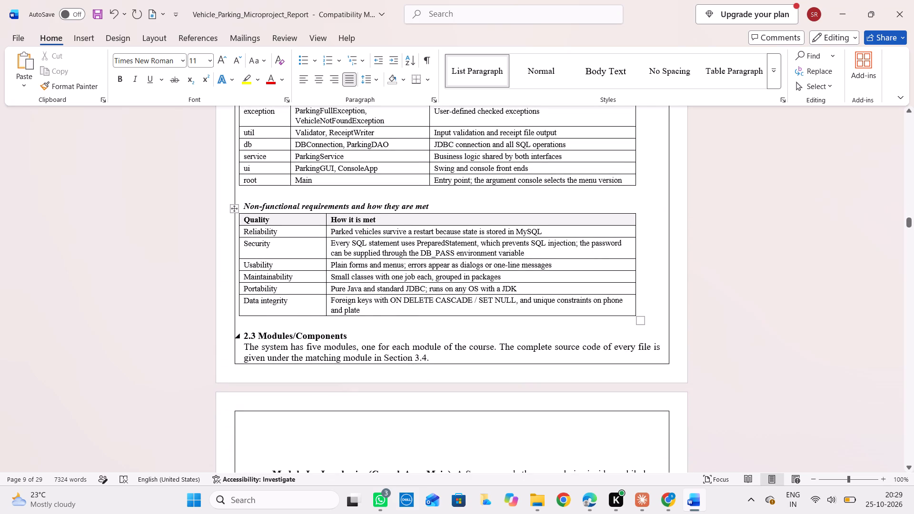
left_click(243, 335)
key("Return")
key("Return")
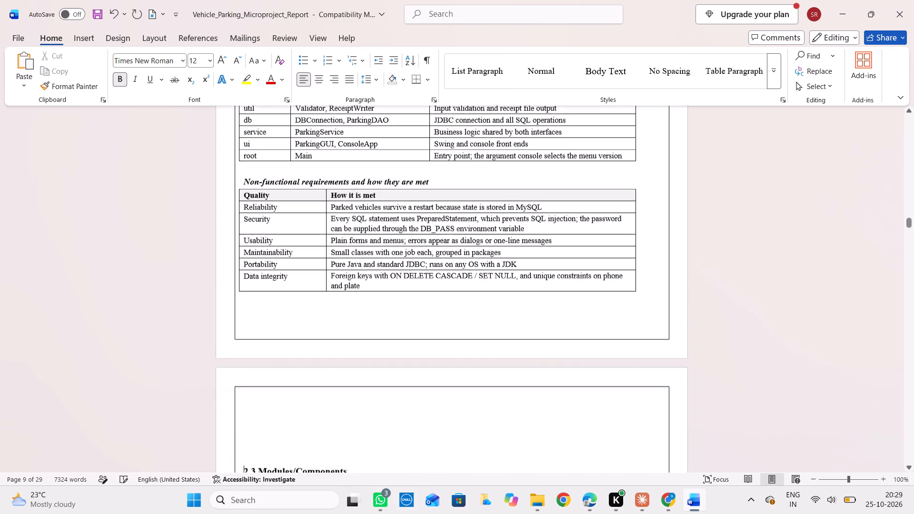
scroll(267, 327, "down", 2)
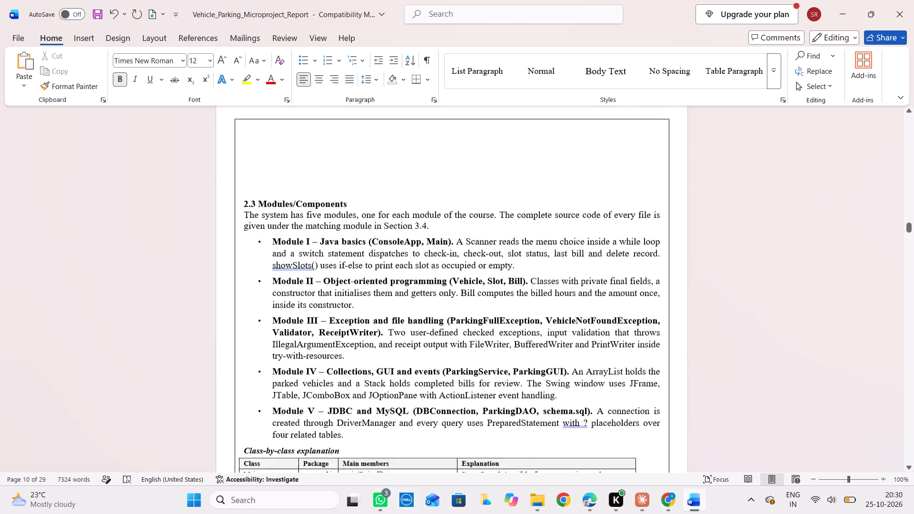
scroll(267, 327, "up", 1)
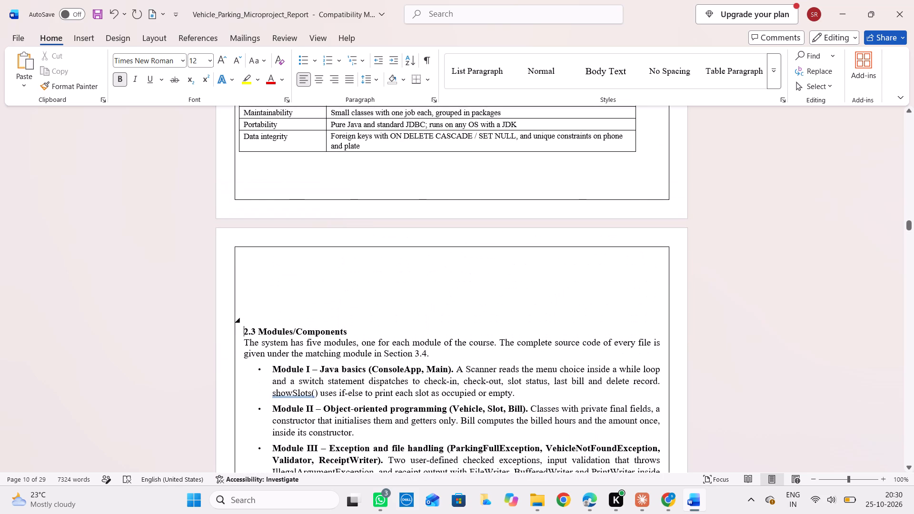
key("BackSpace")
key("Return")
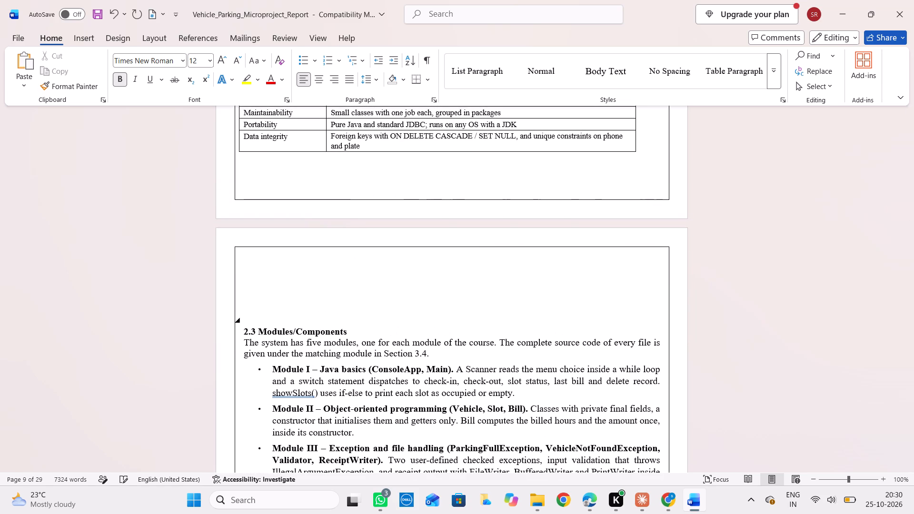
Move the "2.4 Algorithm or Working Procedure" heading onto the next page by adding five blank lines above it.
scroll(383, 321, "down", 3)
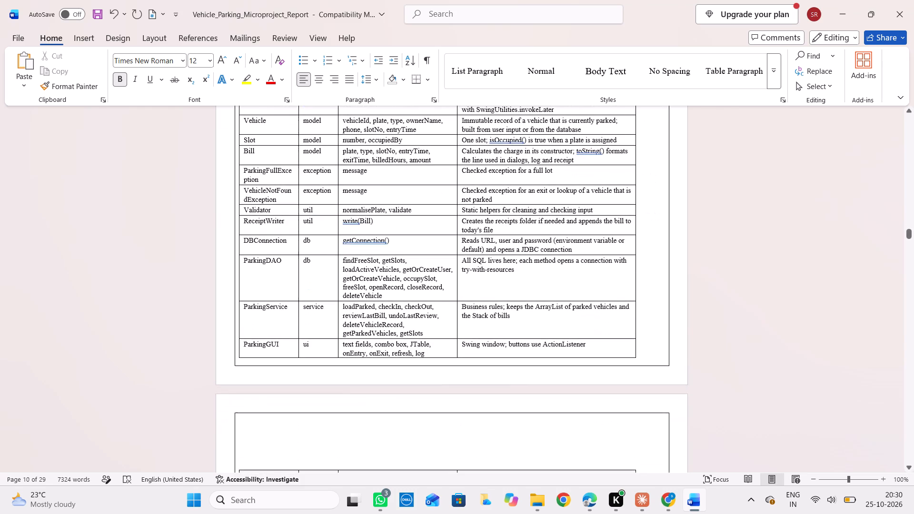
scroll(383, 321, "down", 2)
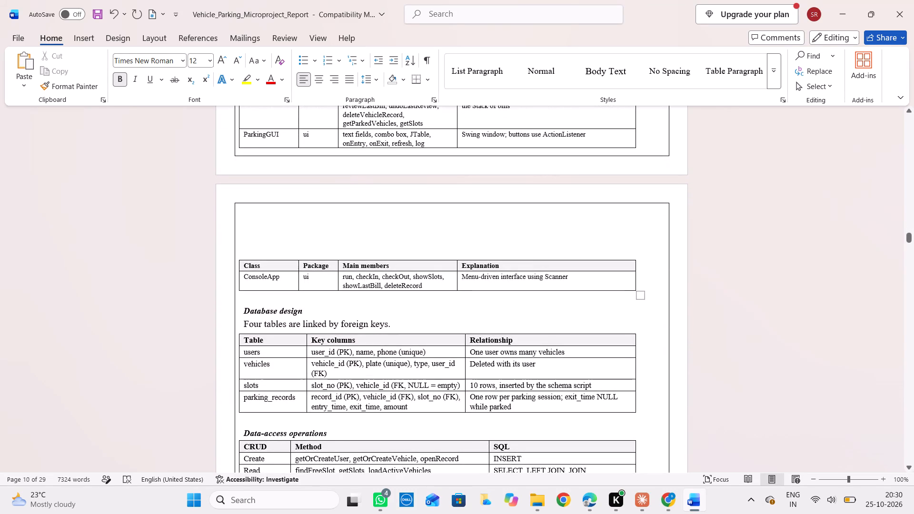
scroll(383, 321, "down", 5)
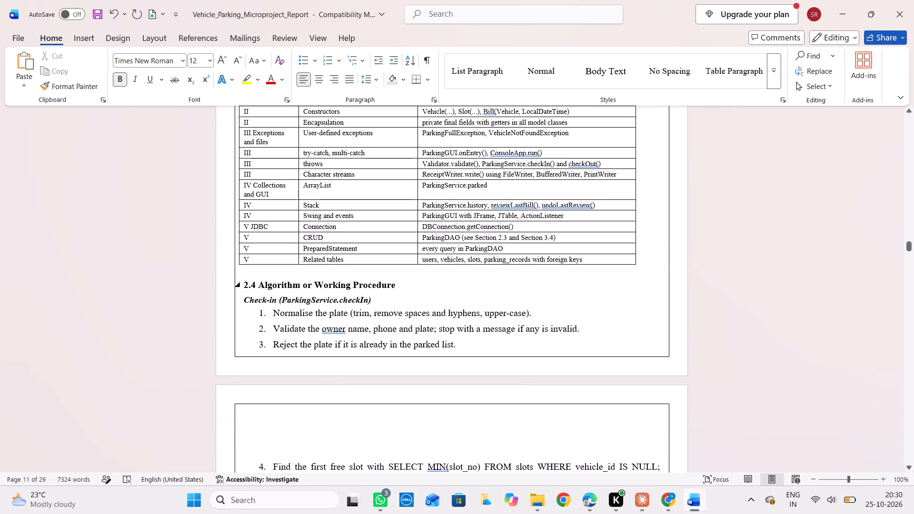
left_click(244, 285)
key("Return")
key("Return")
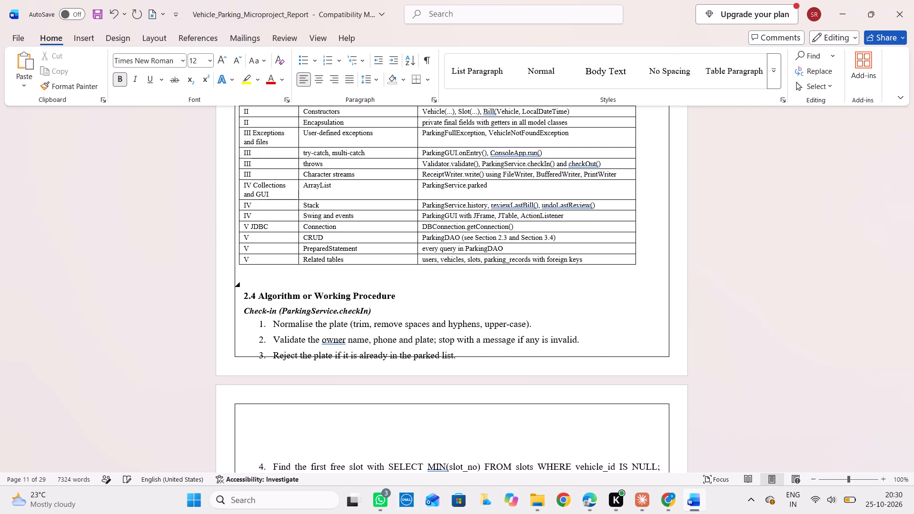
key("Return")
key("Return")
key("Return")
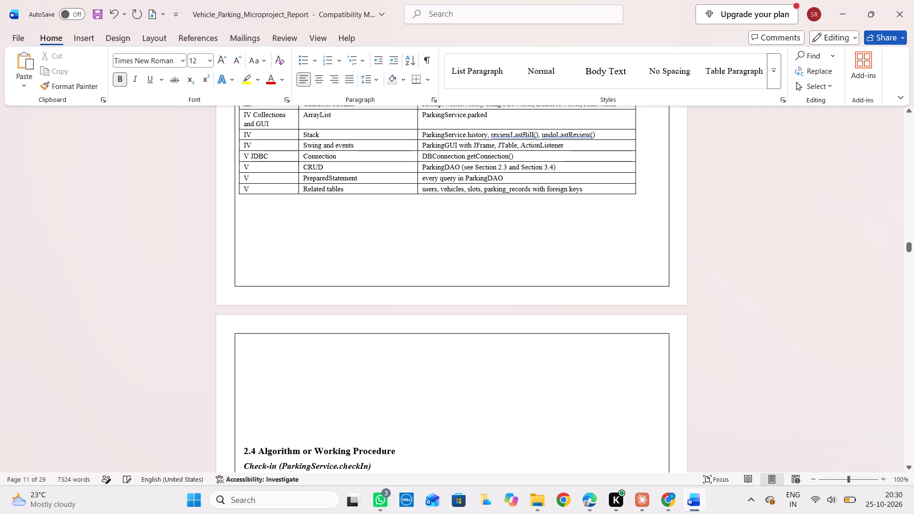
key("BackSpace")
key("Return")
Move the "ConsoleApp.java" subheading in section 3.4 onto the next page with its code by adding two blank lines above it.
scroll(244, 285, "down", 1)
scroll(420, 192, "down", 6)
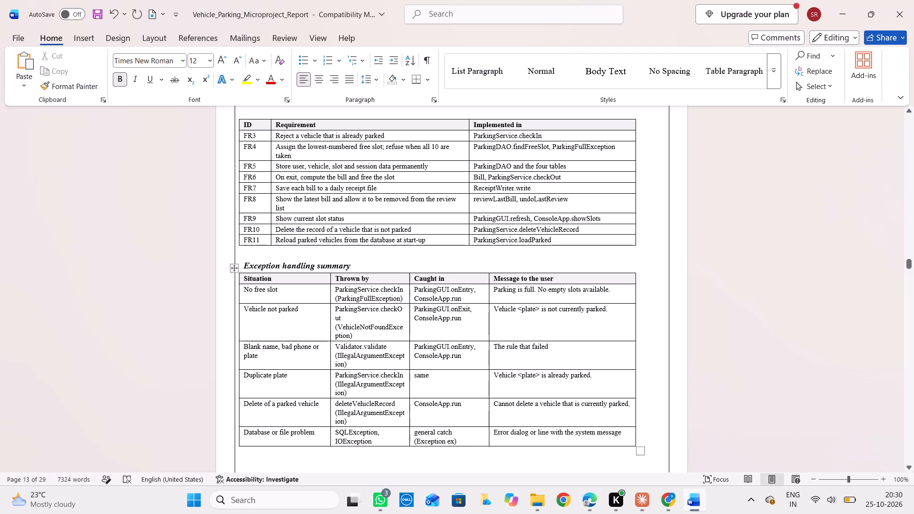
scroll(487, 284, "down", 7)
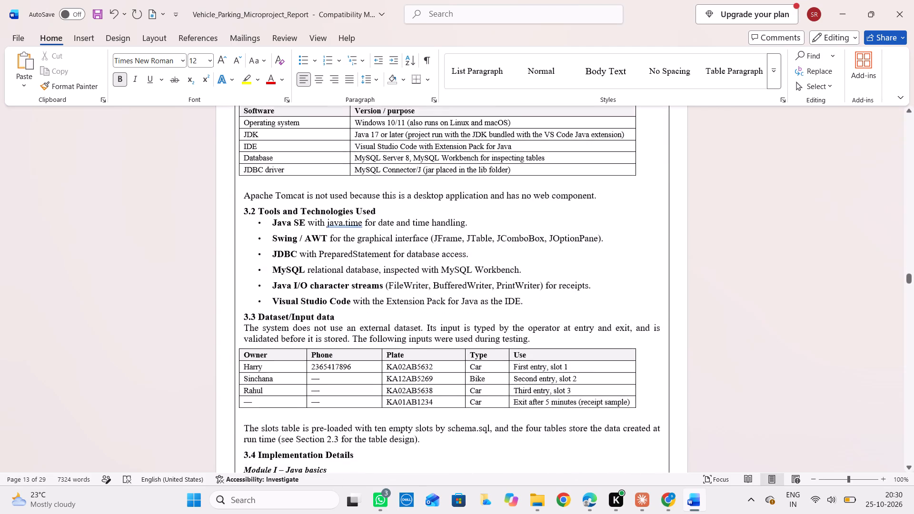
scroll(487, 284, "down", 2)
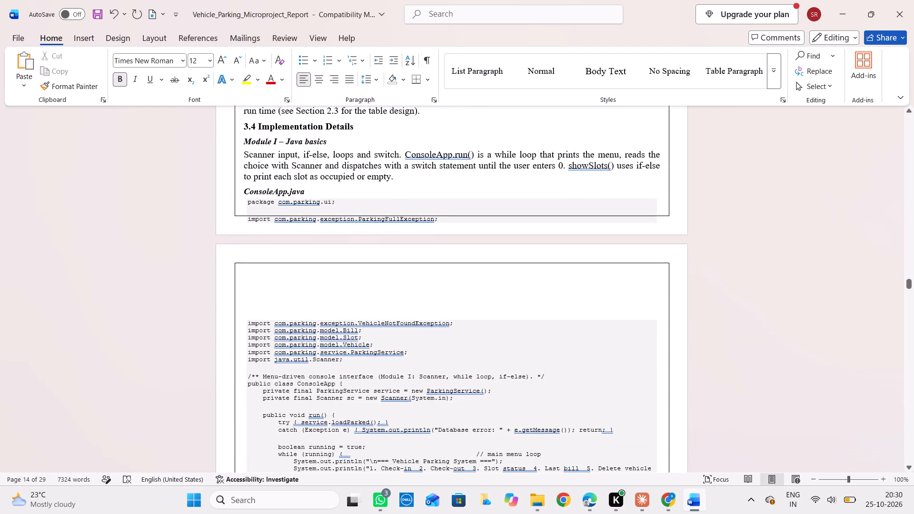
left_click(246, 188)
key("Return")
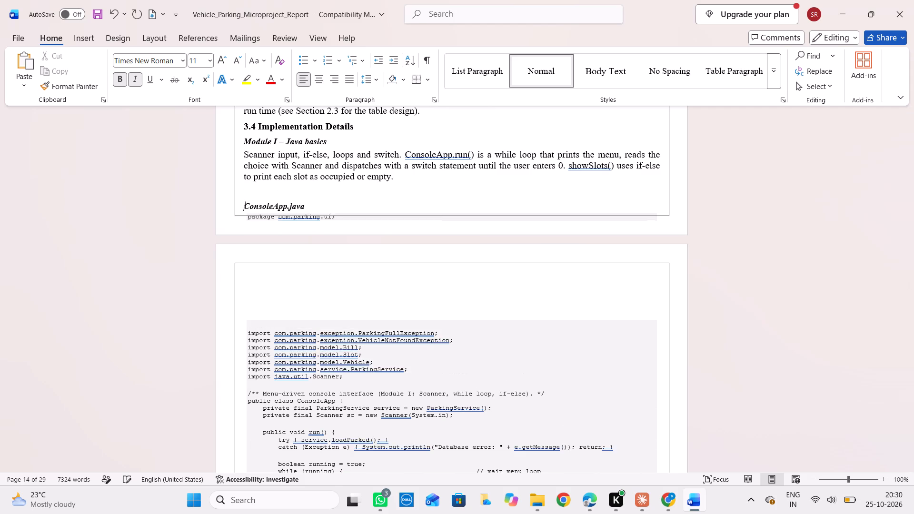
key("Return")
Examine the layout of the remaining pages, from the ConsoleApp.java listing through the results section to the end of the report.
scroll(365, 290, "down", 1)
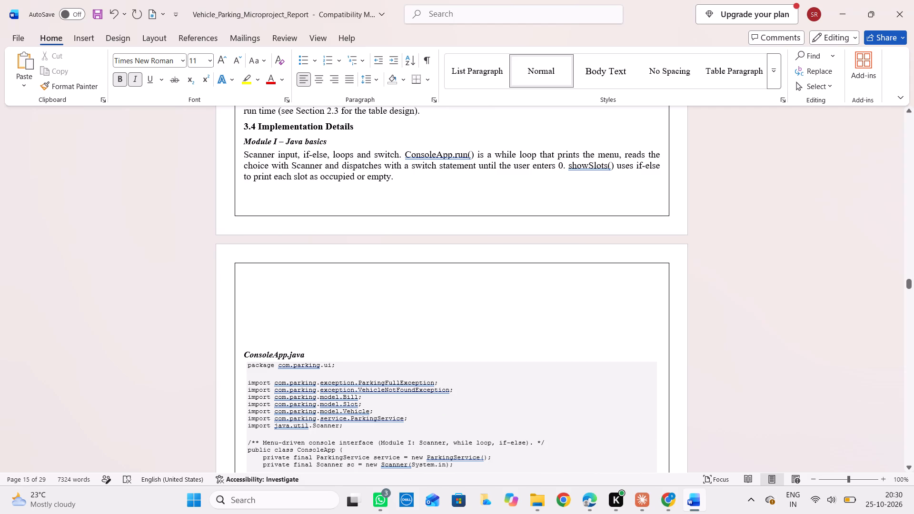
scroll(365, 290, "down", 8)
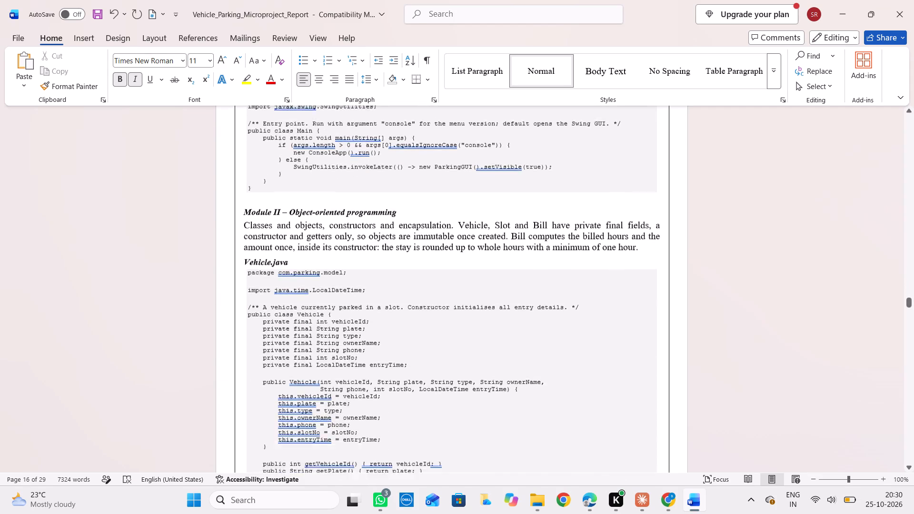
scroll(365, 290, "down", 7)
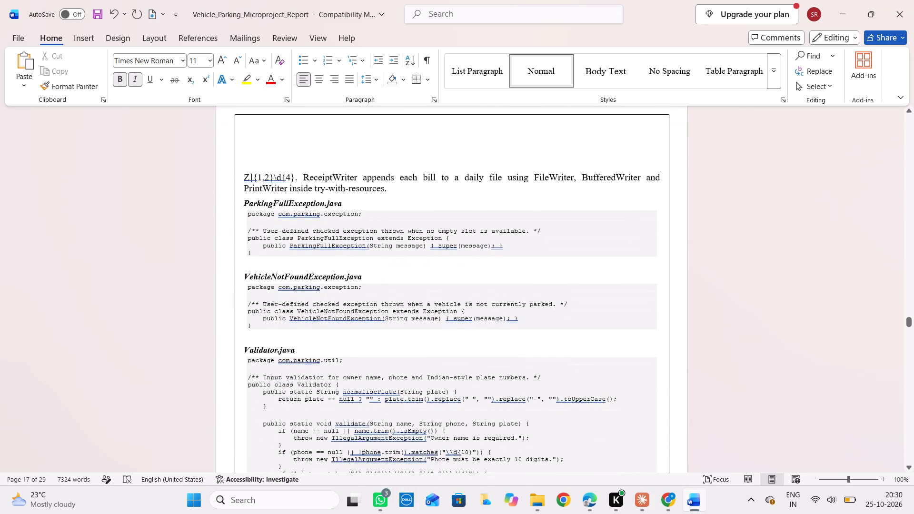
scroll(365, 290, "down", 5)
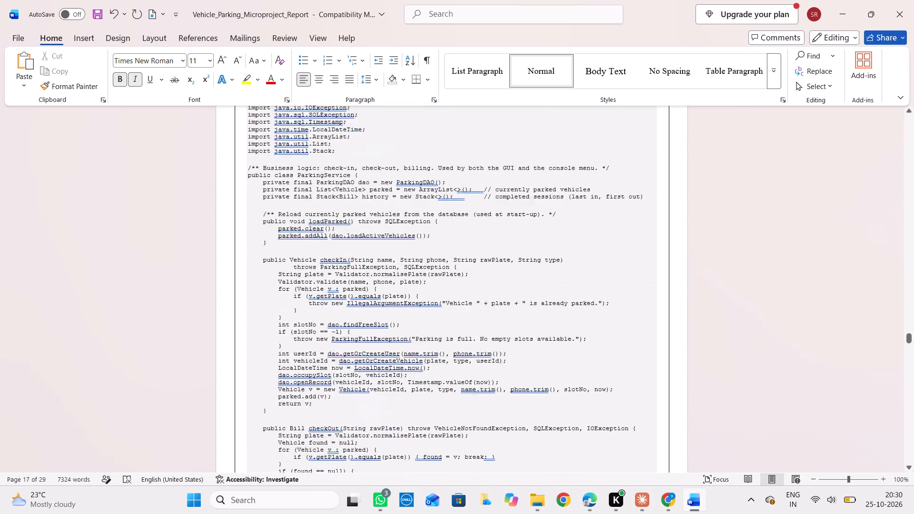
scroll(365, 290, "down", 6)
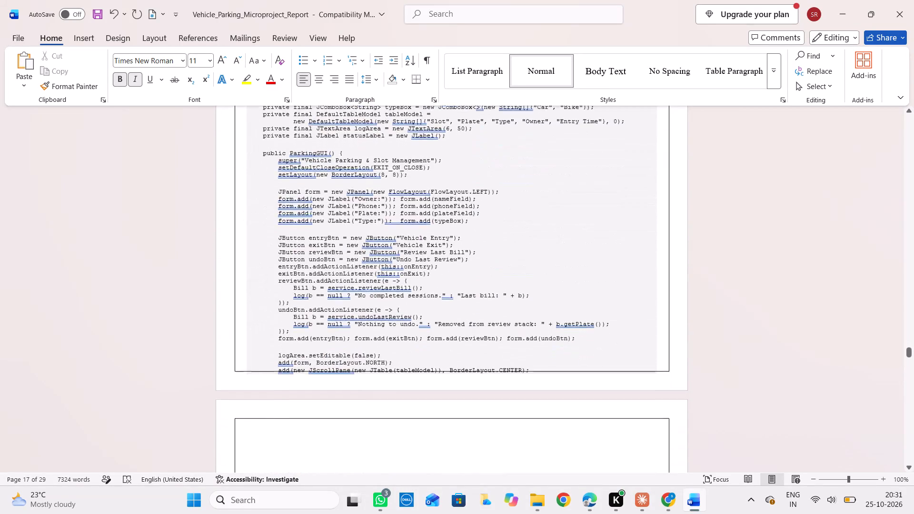
scroll(365, 290, "down", 14)
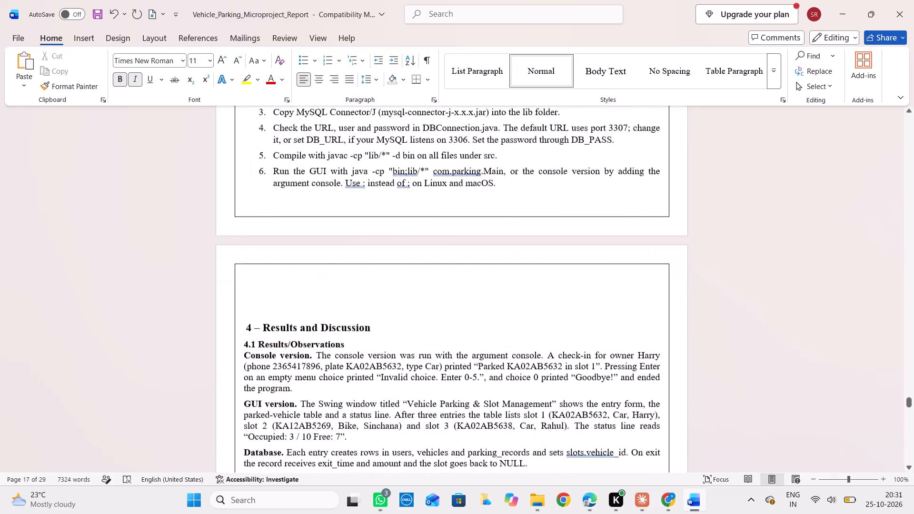
scroll(365, 290, "down", 1)
scroll(365, 290, "up", 1)
scroll(365, 290, "down", 10)
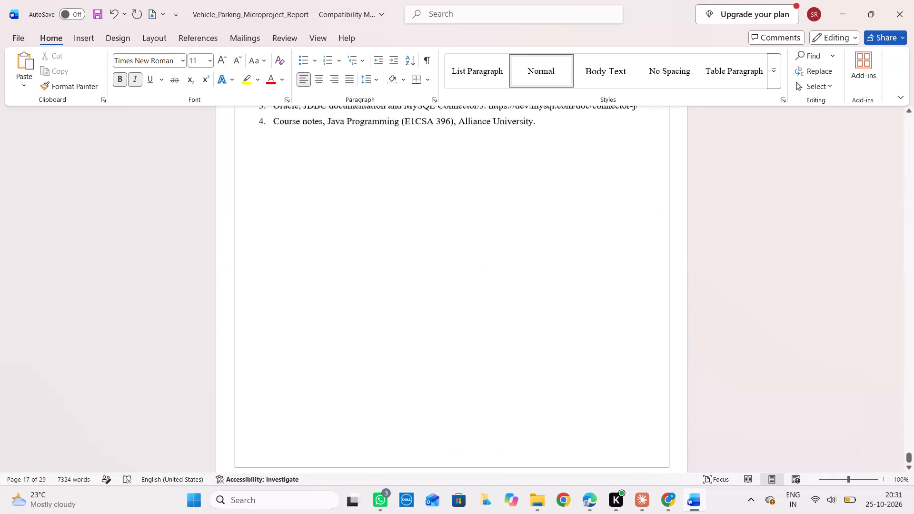
Number the References heading as "6 --References" and move it with its list onto a new page after the Future scope bullets.
scroll(365, 290, "down", 2)
scroll(556, 272, "up", 2)
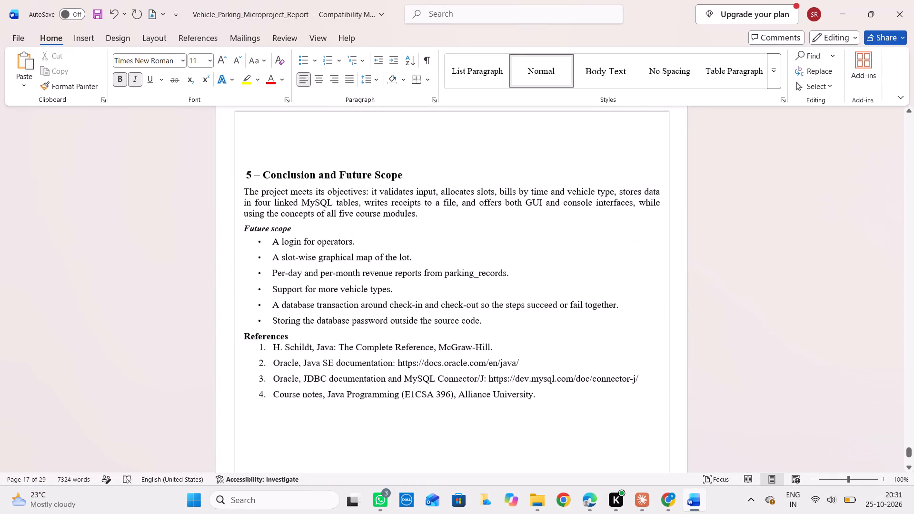
left_click(244, 335)
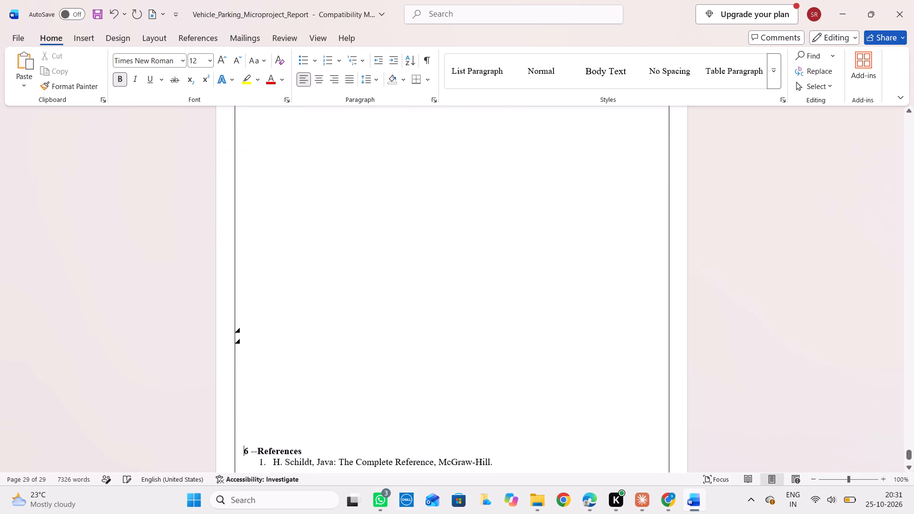
Save the report document.
left_click(95, 12)
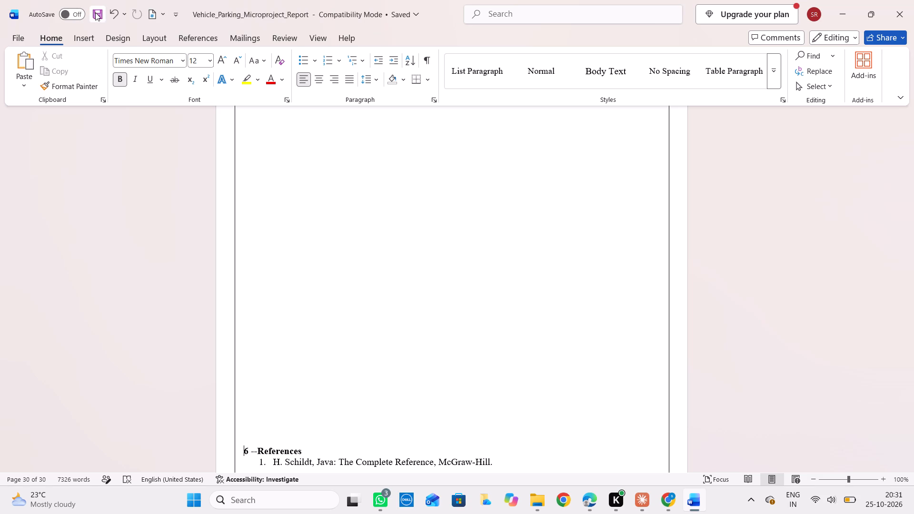
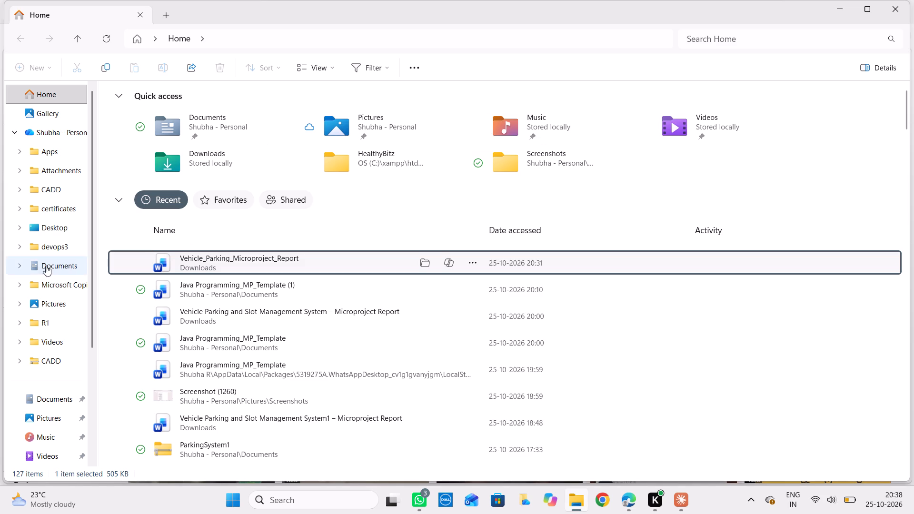
Open the downloaded Vehicle_Parking_Microproject_Report (1) document from the Downloads folder in File Explorer.
scroll(51, 289, "down", 1)
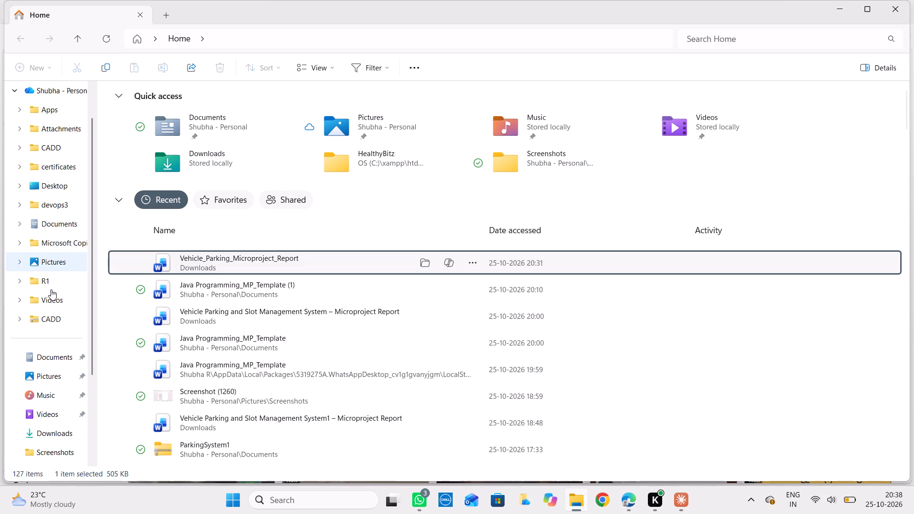
left_click(61, 429)
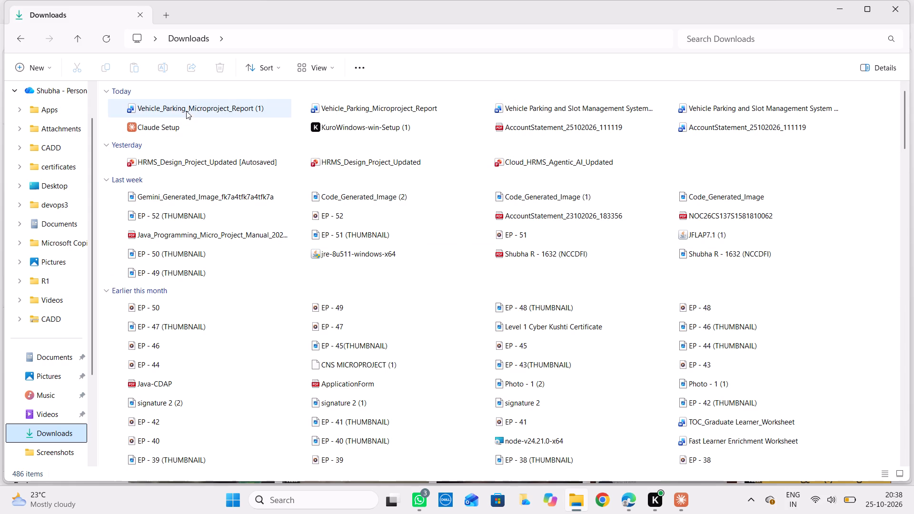
left_click(186, 110)
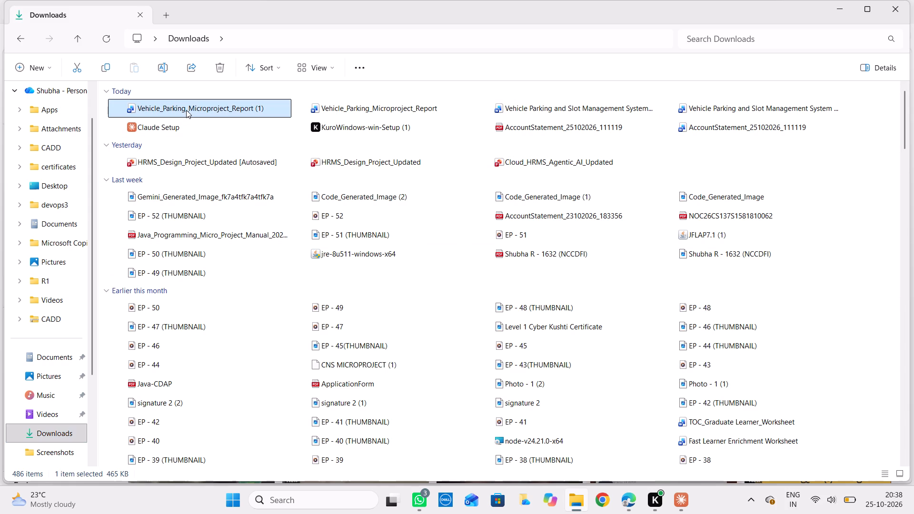
double_click(186, 110)
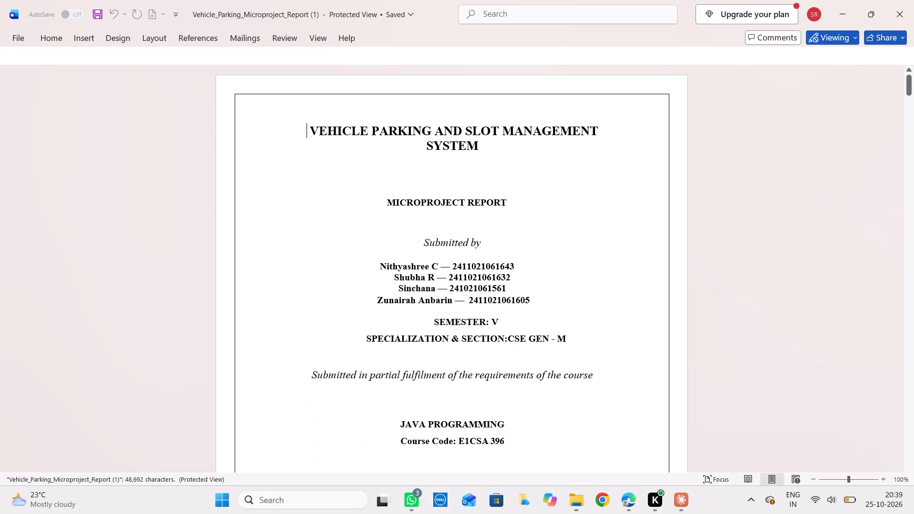
Examine the front pages of the downloaded report, from the title page and certificate through the List of Symbols & Abbreviations.
scroll(364, 308, "down", 7)
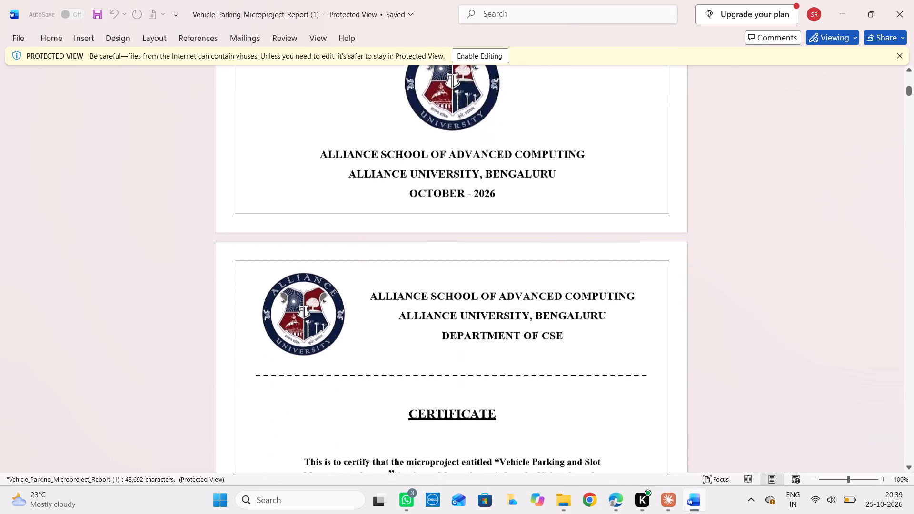
scroll(364, 308, "down", 5)
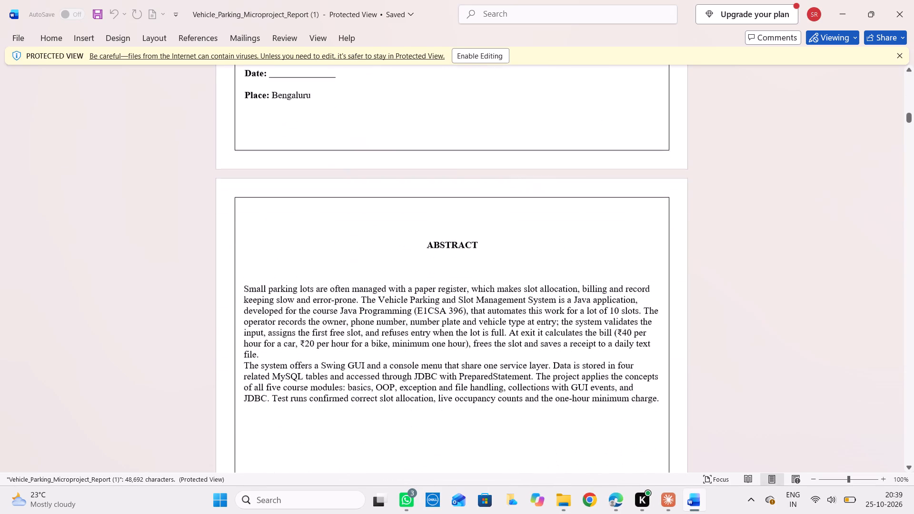
scroll(364, 308, "down", 6)
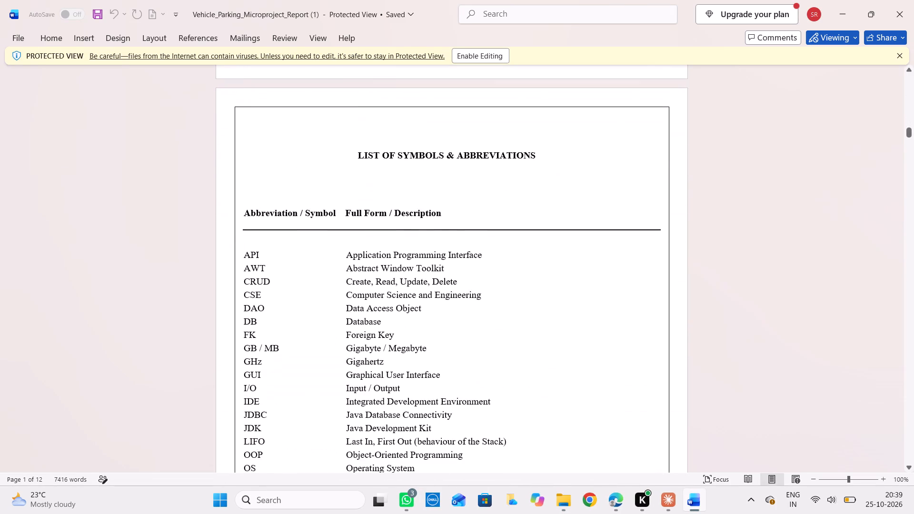
Examine the spacing, tables and diagrams of the report's chapters 1 and 2, through the start of section 2.4, Algorithm or Working Procedure.
scroll(364, 308, "down", 9)
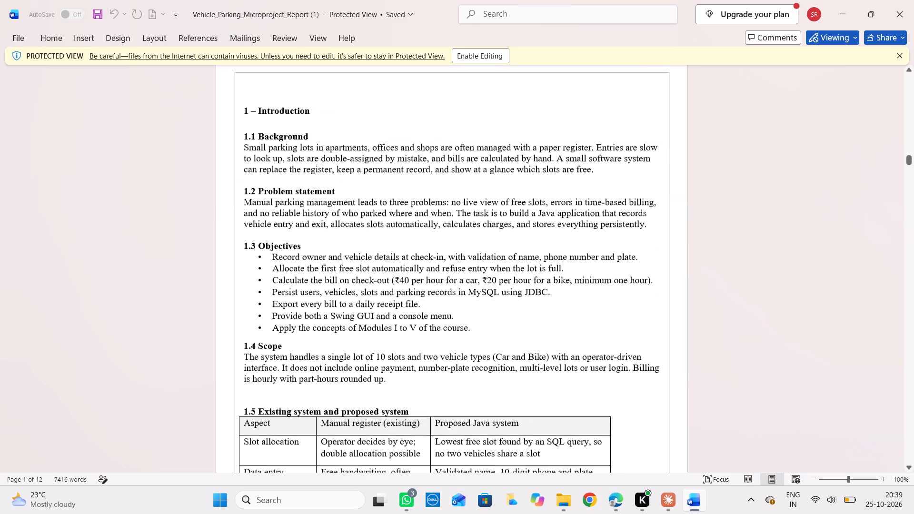
scroll(364, 308, "down", 2)
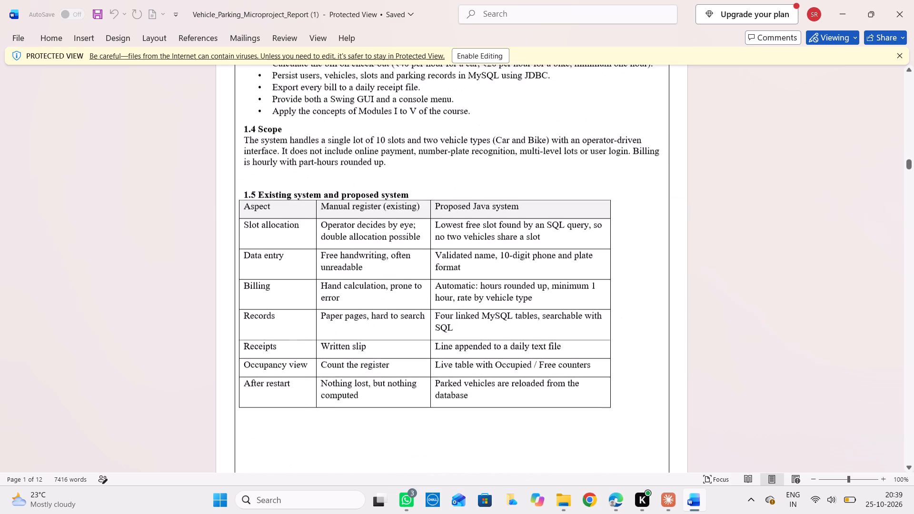
scroll(364, 308, "down", 4)
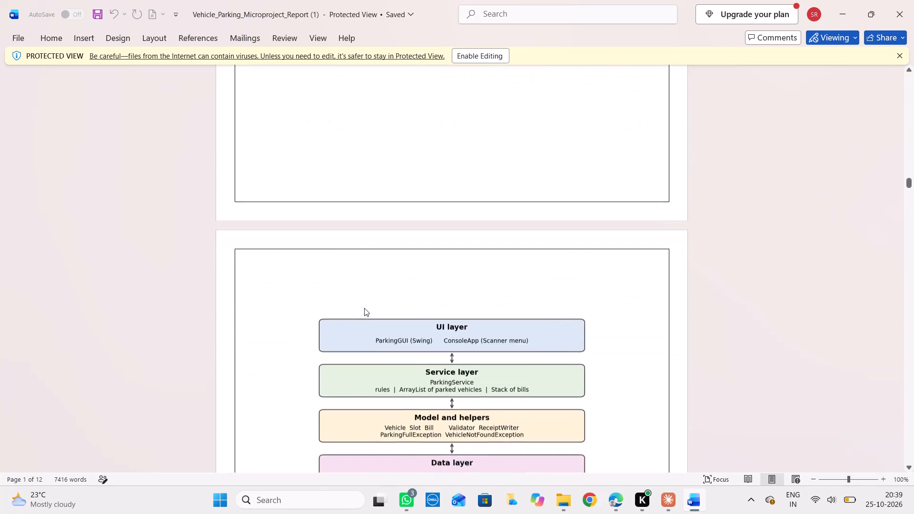
scroll(364, 308, "down", 6)
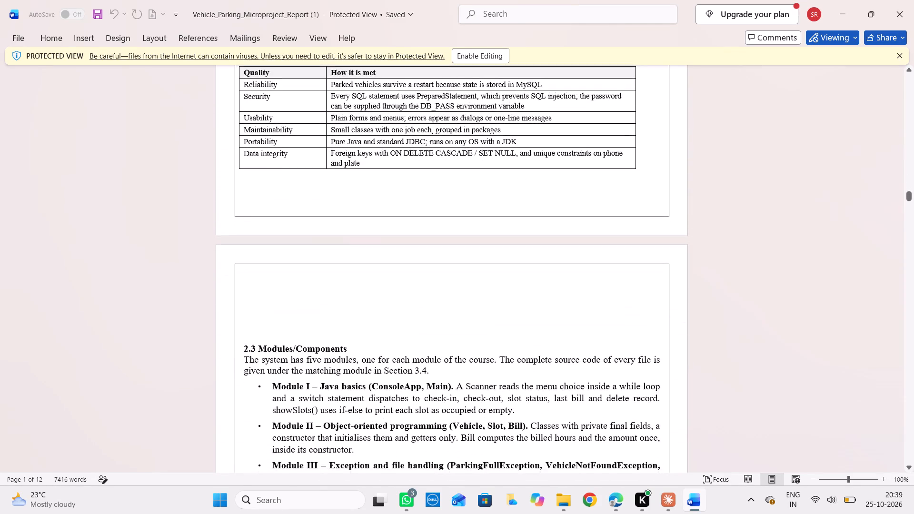
scroll(364, 308, "down", 6)
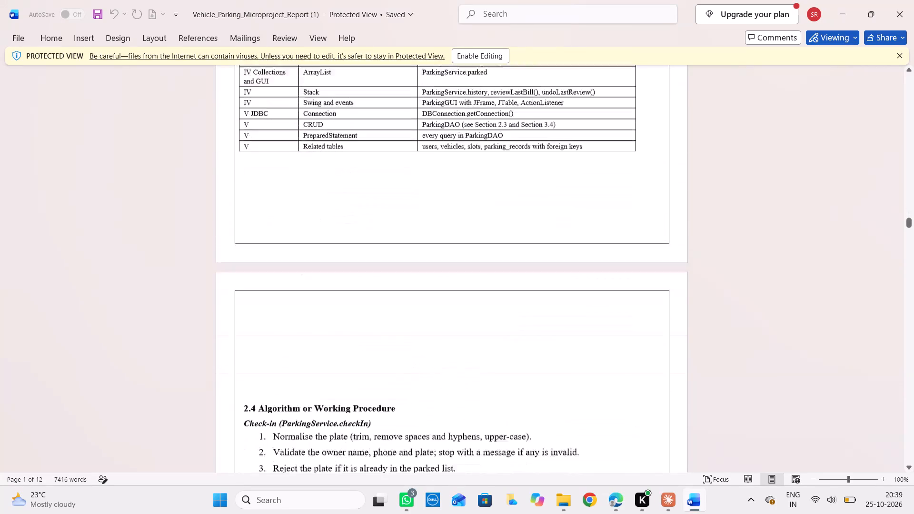
Examine the page layout of the Java code listings for Modules I to III.
scroll(364, 308, "down", 12)
scroll(364, 308, "up", 3)
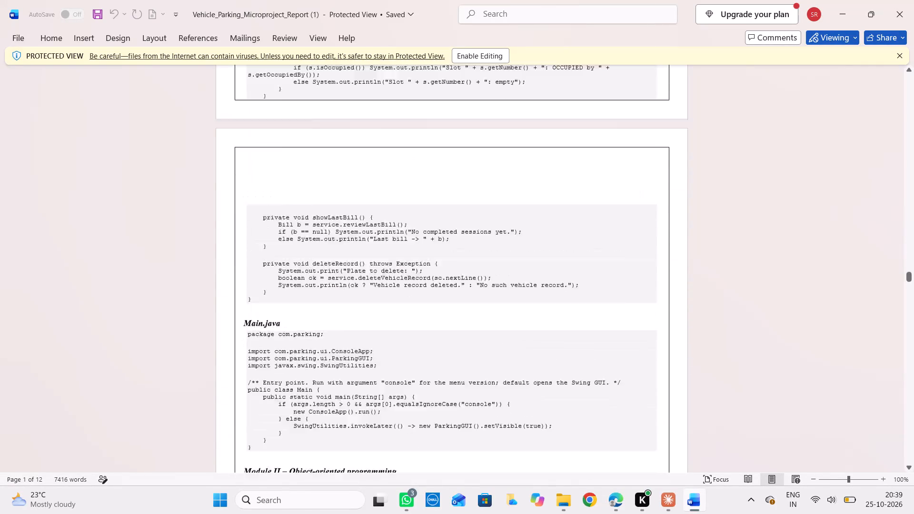
scroll(364, 308, "up", 1)
scroll(364, 308, "down", 1)
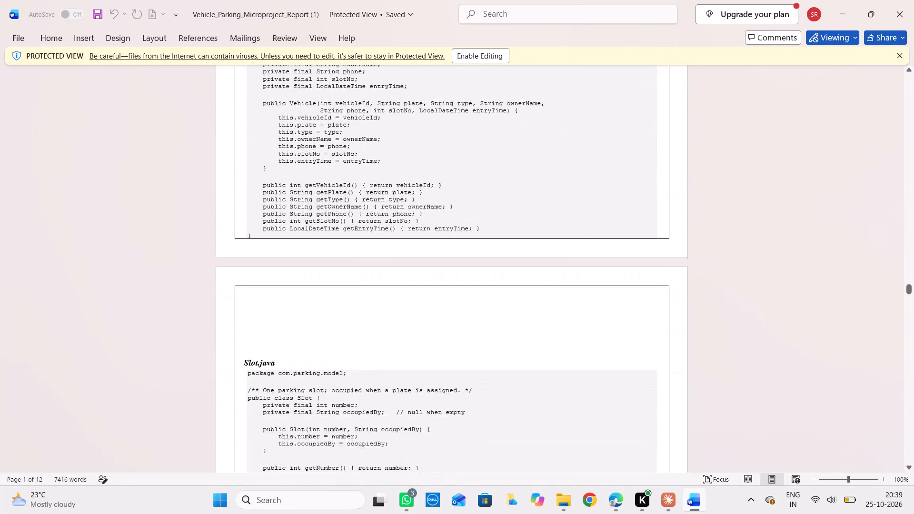
scroll(364, 308, "down", 3)
scroll(364, 308, "up", 1)
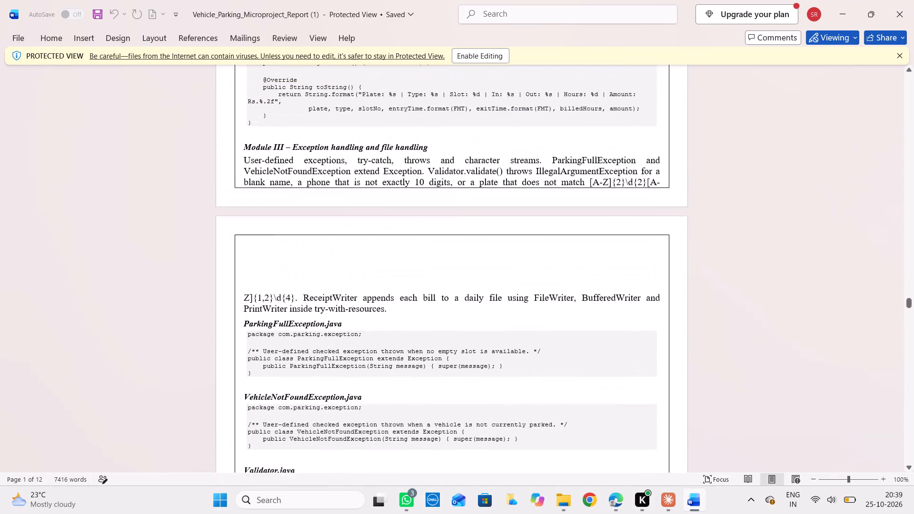
scroll(364, 308, "up", 1)
scroll(364, 308, "down", 3)
Examine the page layout of the remaining code listings, from the ParkingService class through the database query methods.
scroll(364, 308, "down", 4)
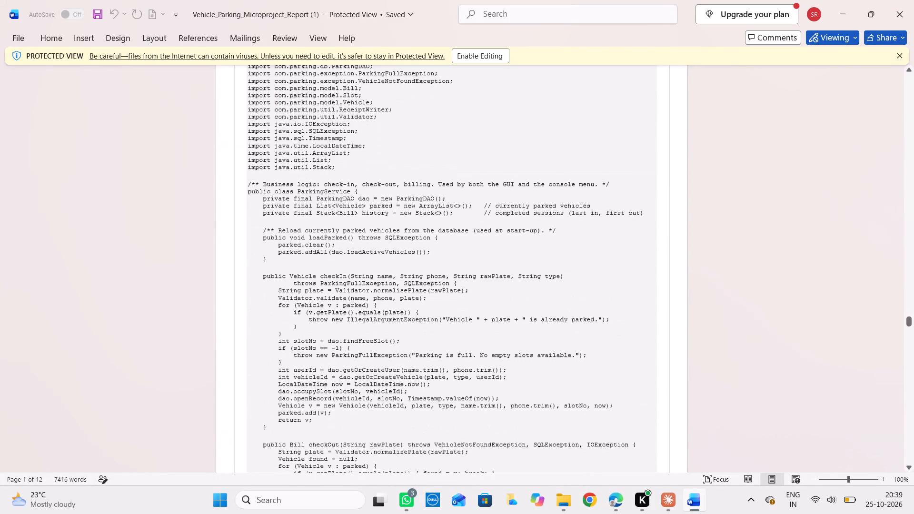
scroll(364, 308, "down", 6)
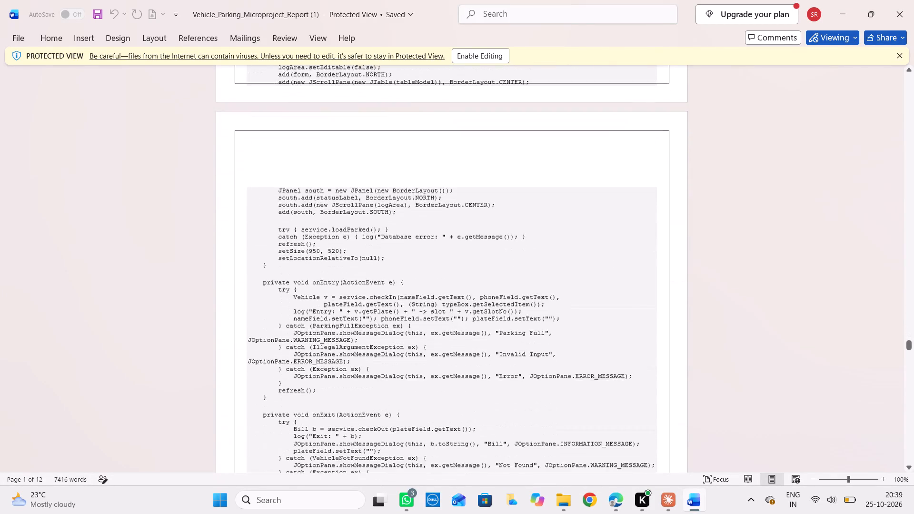
scroll(364, 308, "down", 4)
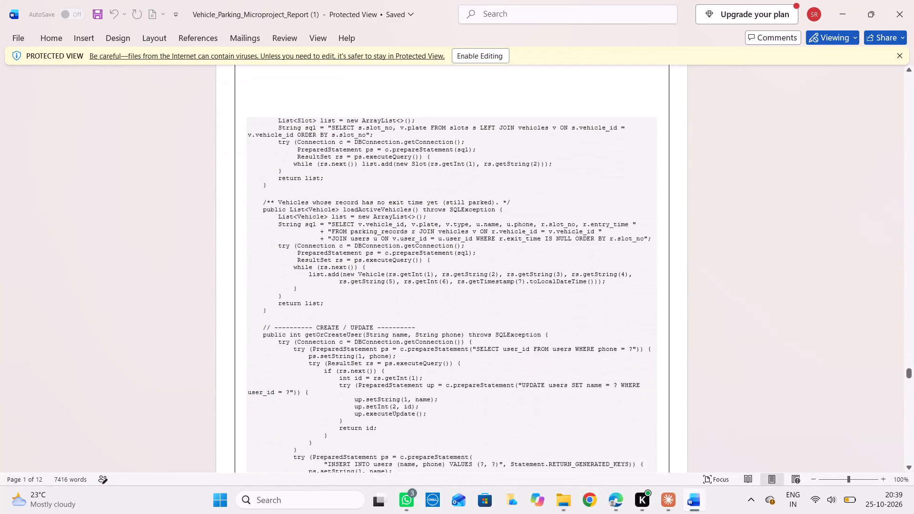
scroll(364, 308, "up", 1)
scroll(364, 308, "down", 2)
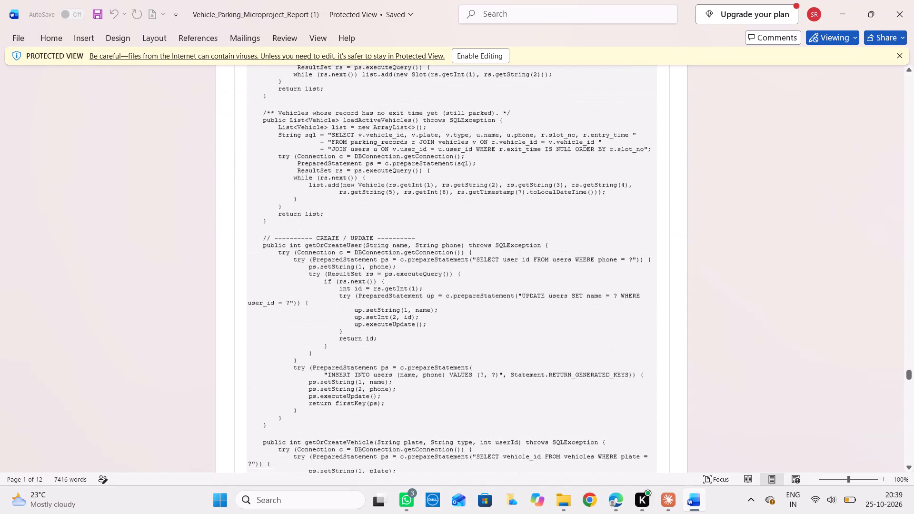
Examine the test results, output figures, conclusion and references at the end of the report, and close the document.
scroll(364, 308, "down", 6)
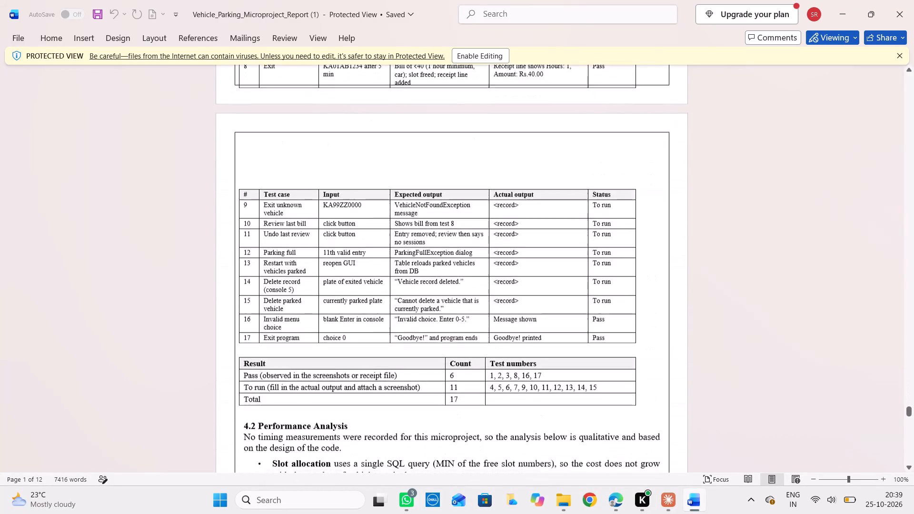
scroll(364, 308, "down", 4)
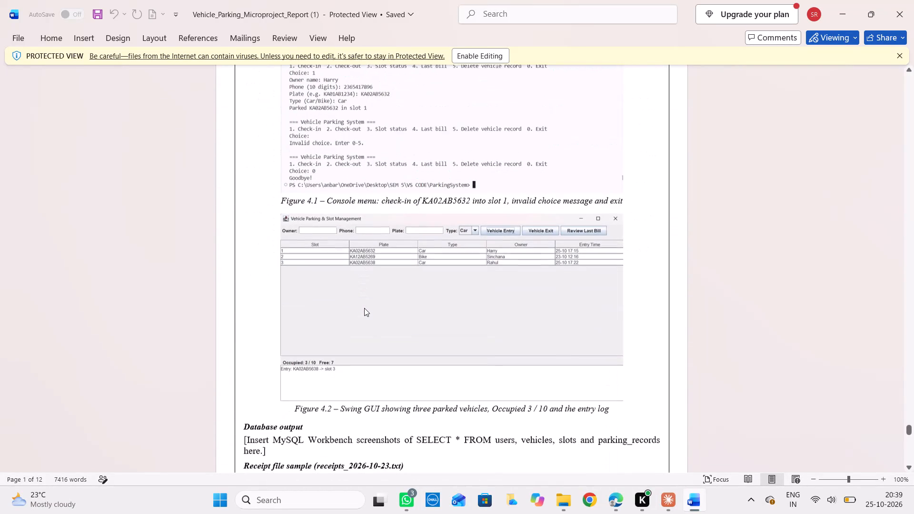
scroll(364, 308, "down", 3)
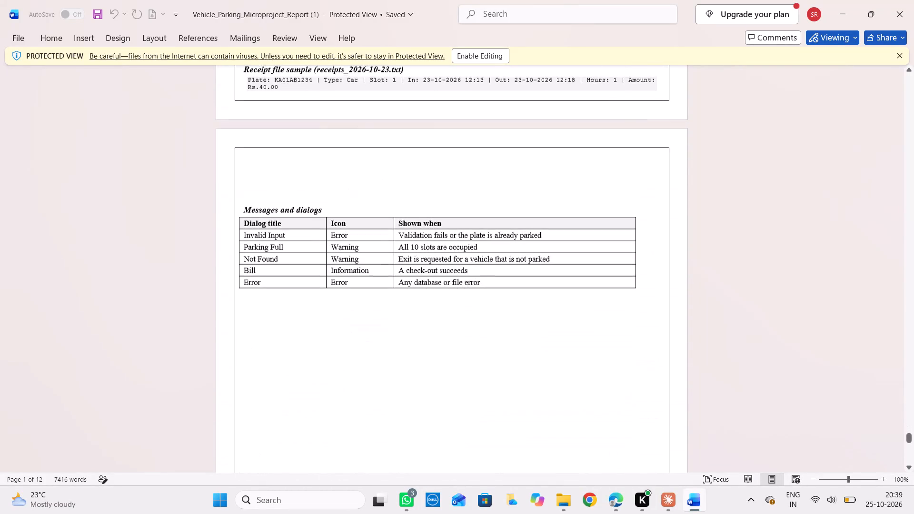
scroll(364, 308, "down", 5)
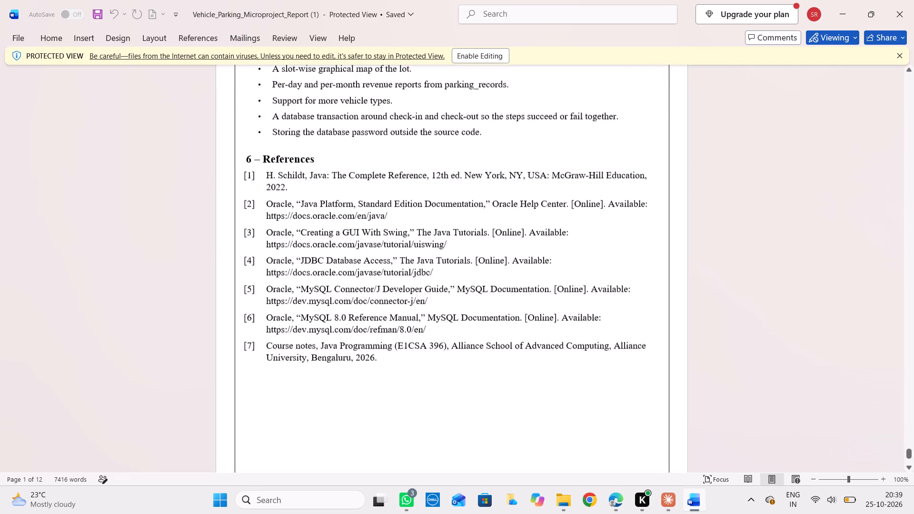
scroll(364, 308, "down", 1)
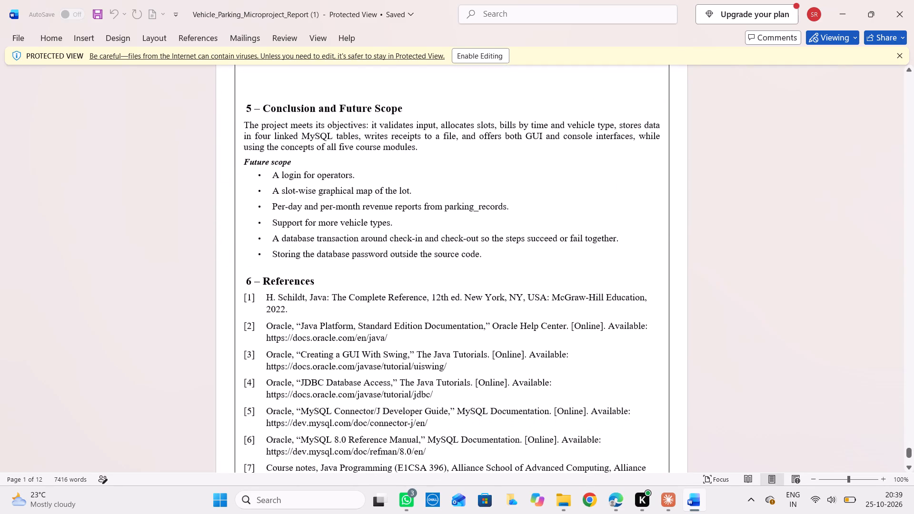
scroll(364, 308, "down", 1)
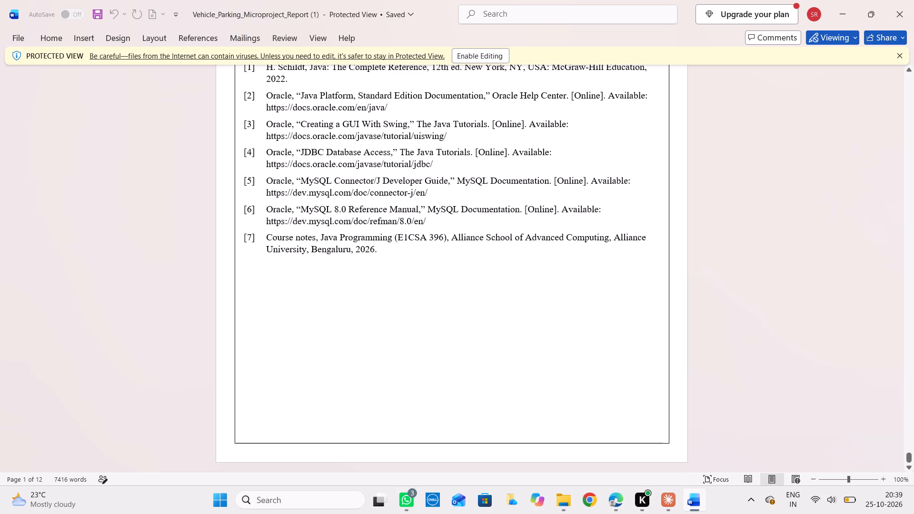
scroll(384, 311, "down", 4)
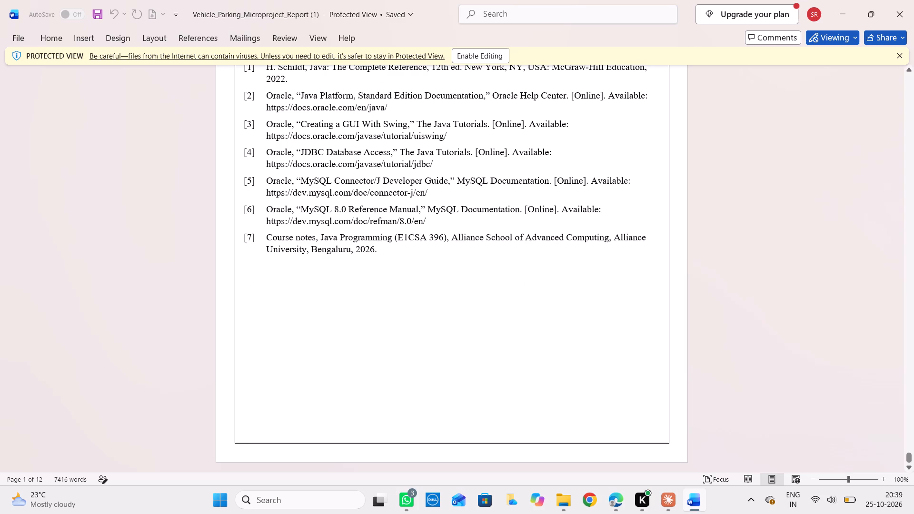
left_click(908, 2)
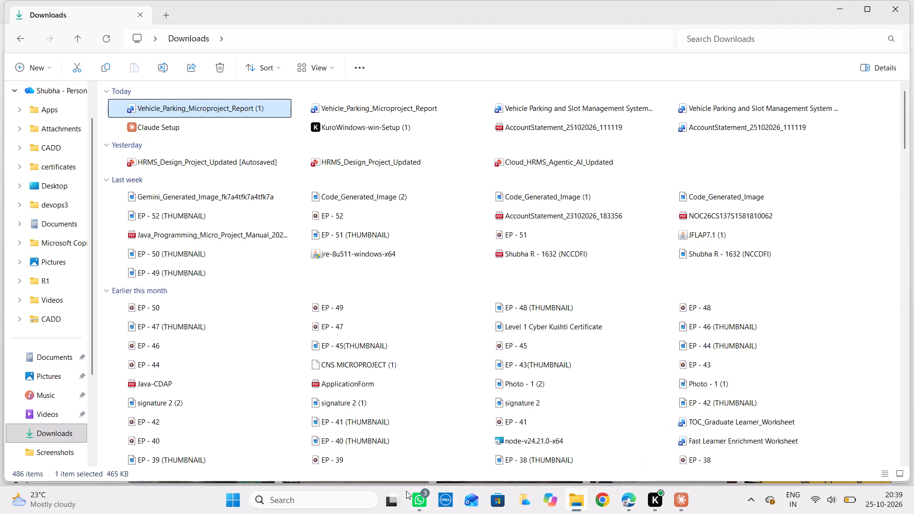
left_click(596, 499)
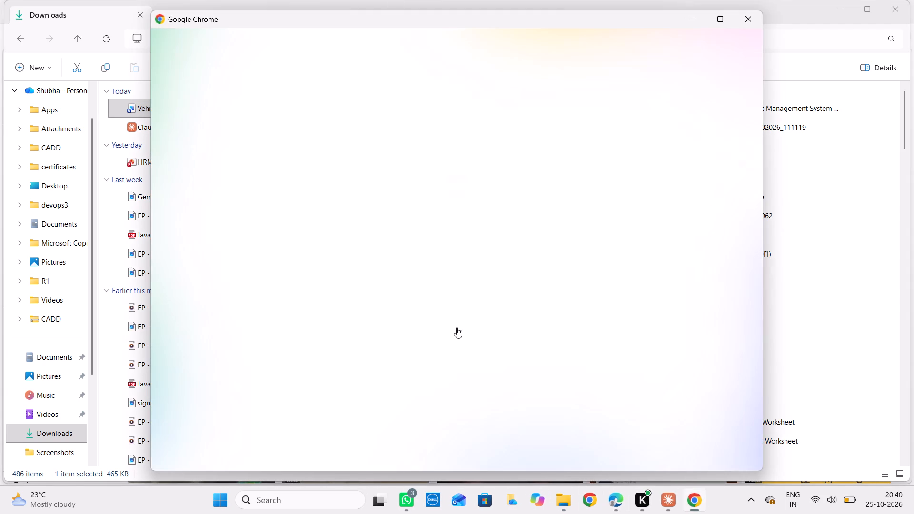
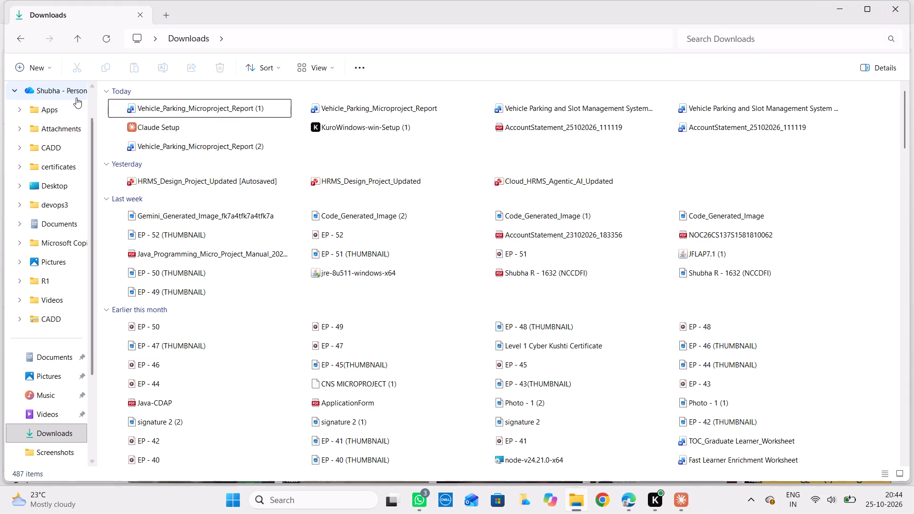
scroll(277, 170, "up", 1)
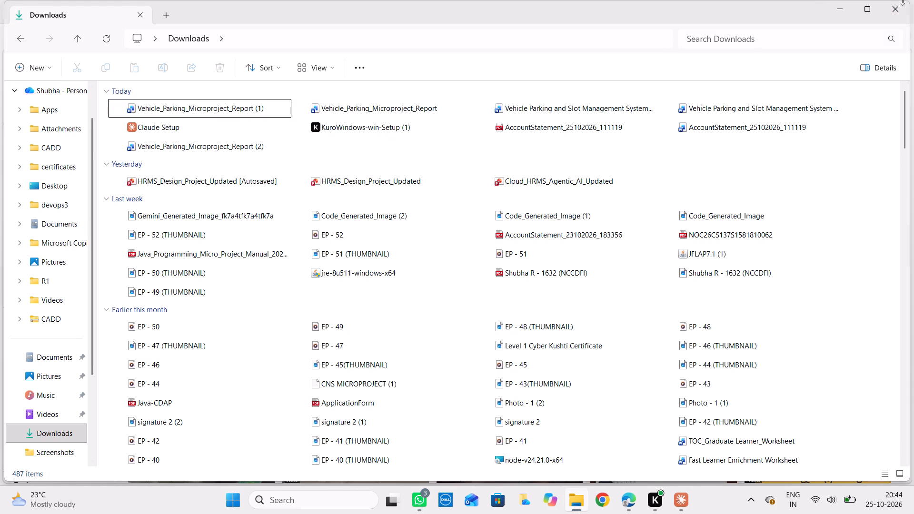
left_click(60, 102)
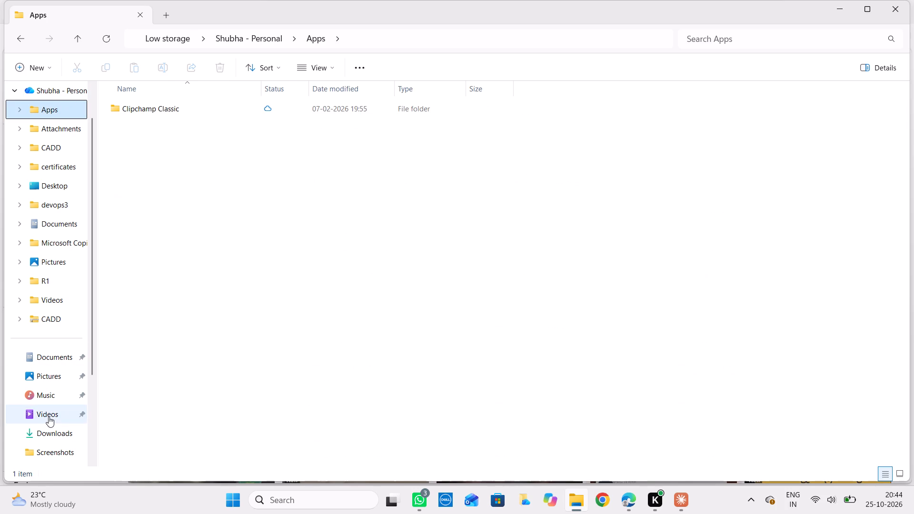
left_click(50, 428)
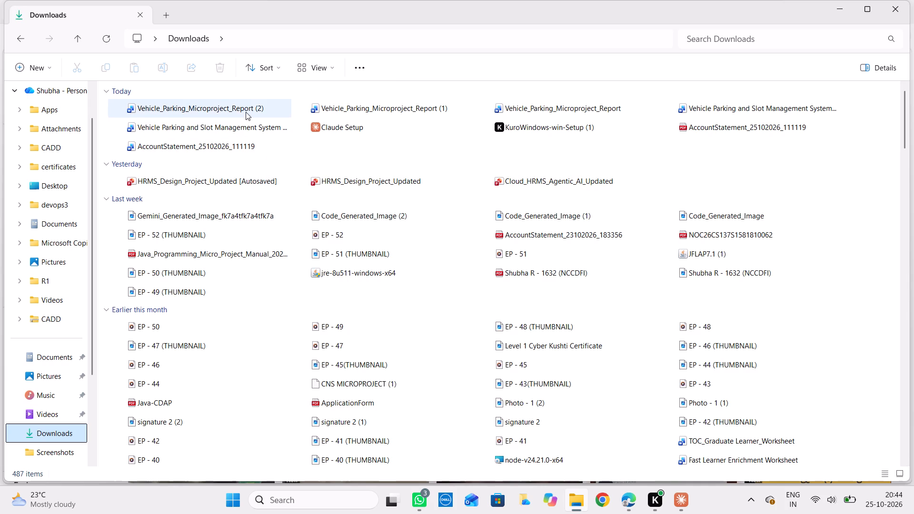
double_click(246, 112)
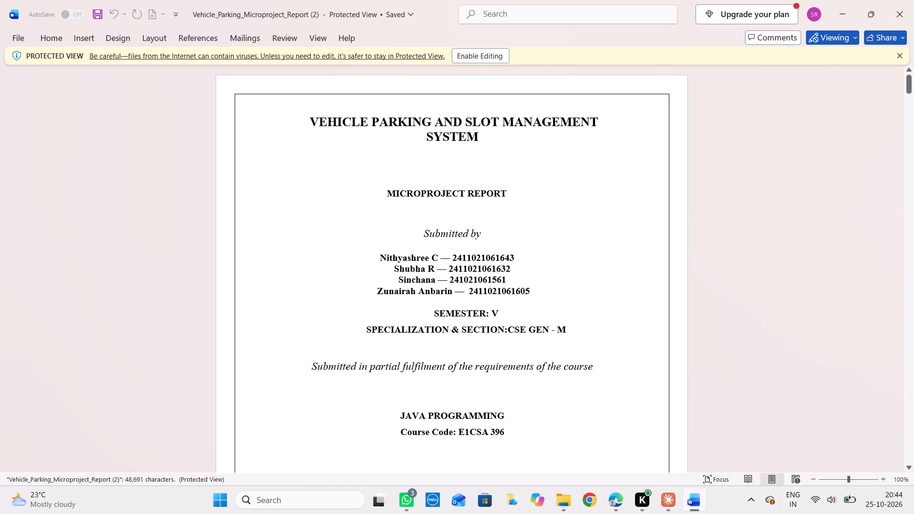
left_click(457, 58)
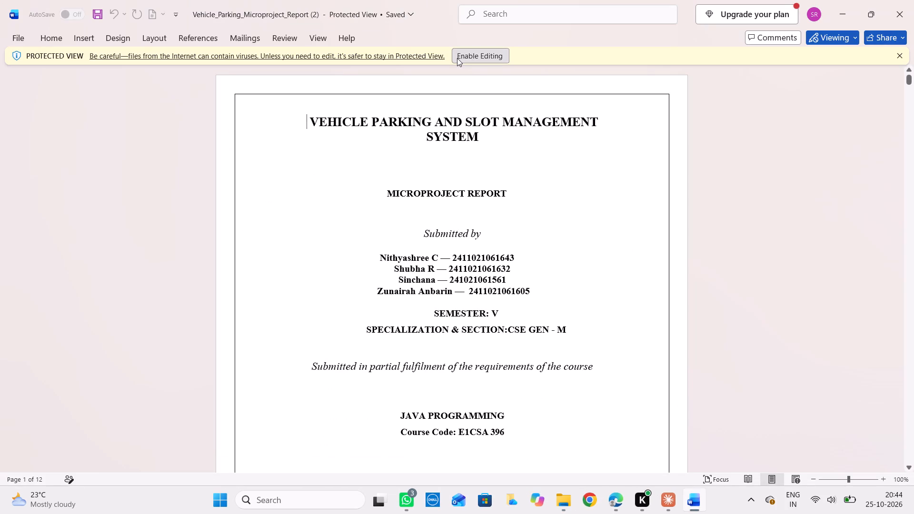
Examine the spacing and page breaks of the report from the title page through section 2.3 Modules/Components.
scroll(465, 241, "down", 19)
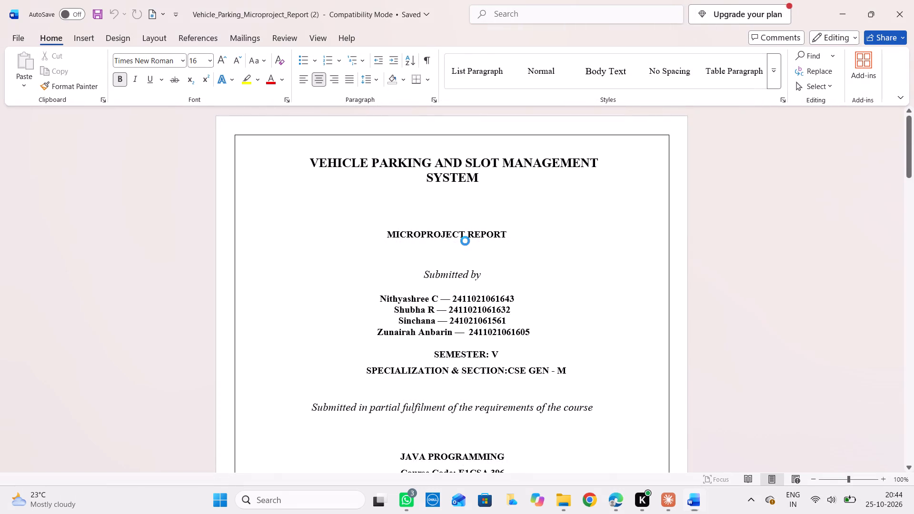
scroll(538, 314, "down", 10)
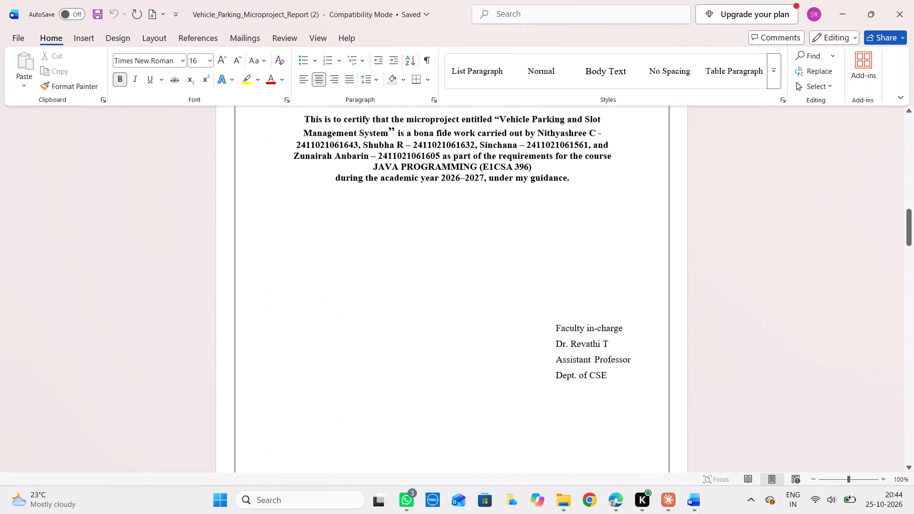
scroll(538, 314, "down", 5)
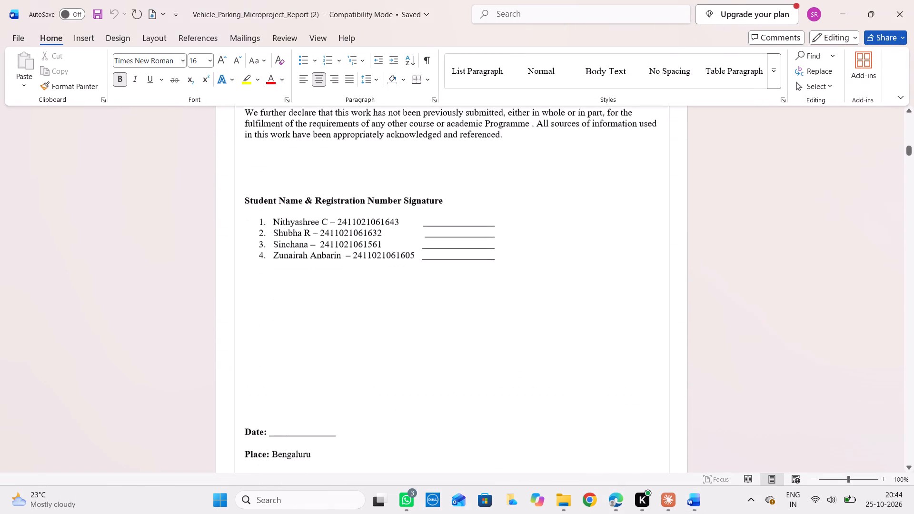
scroll(538, 314, "down", 9)
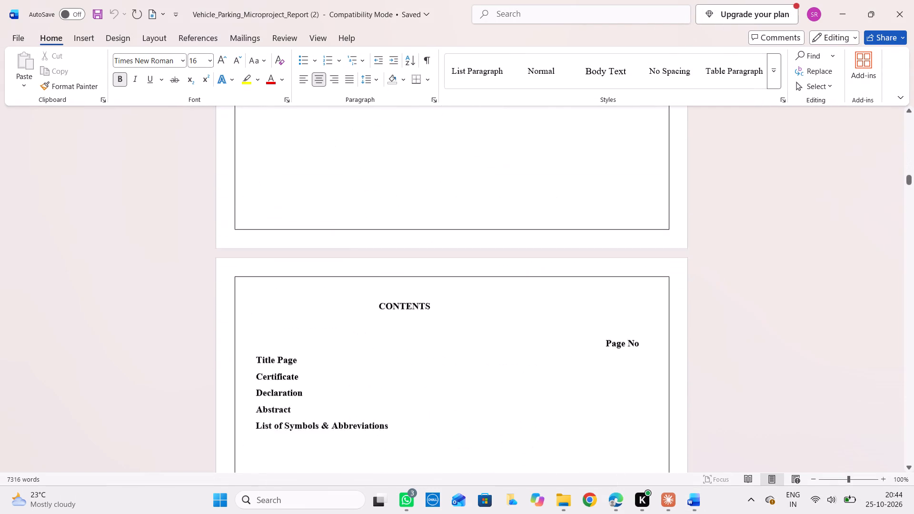
scroll(538, 314, "down", 4)
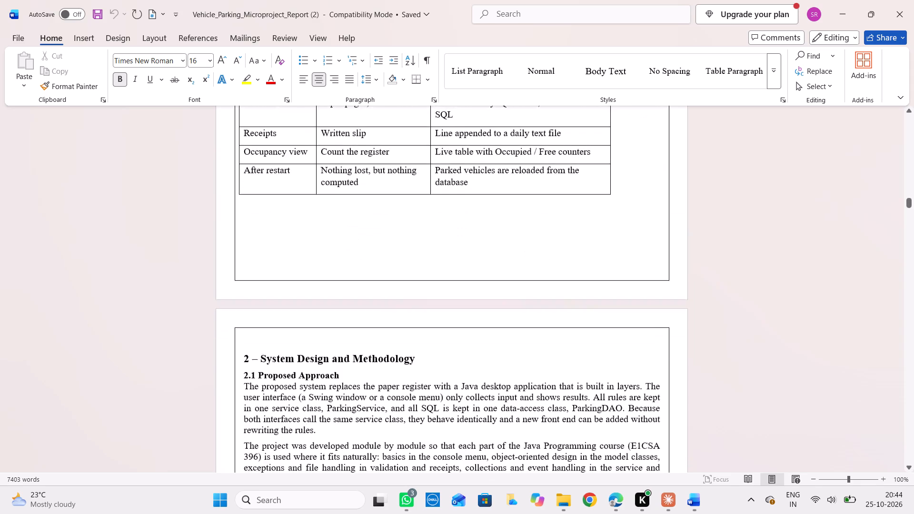
scroll(538, 314, "down", 2)
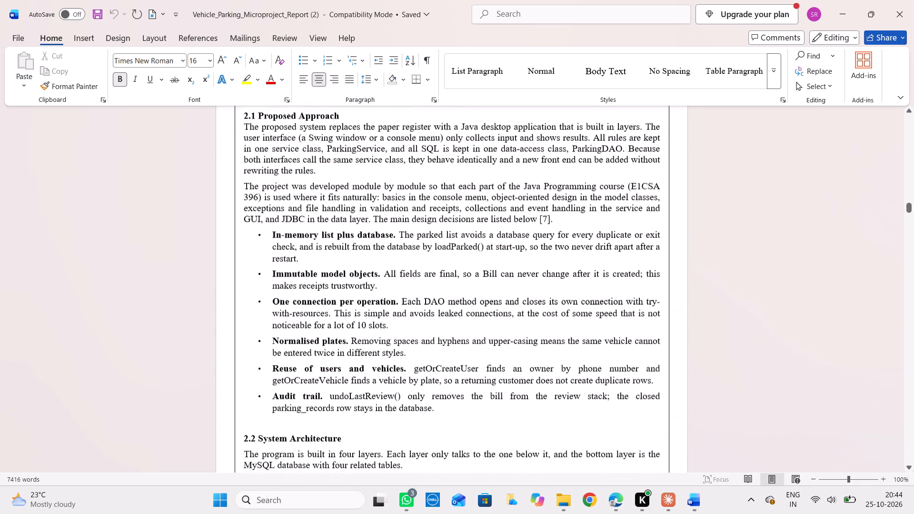
scroll(538, 314, "down", 4)
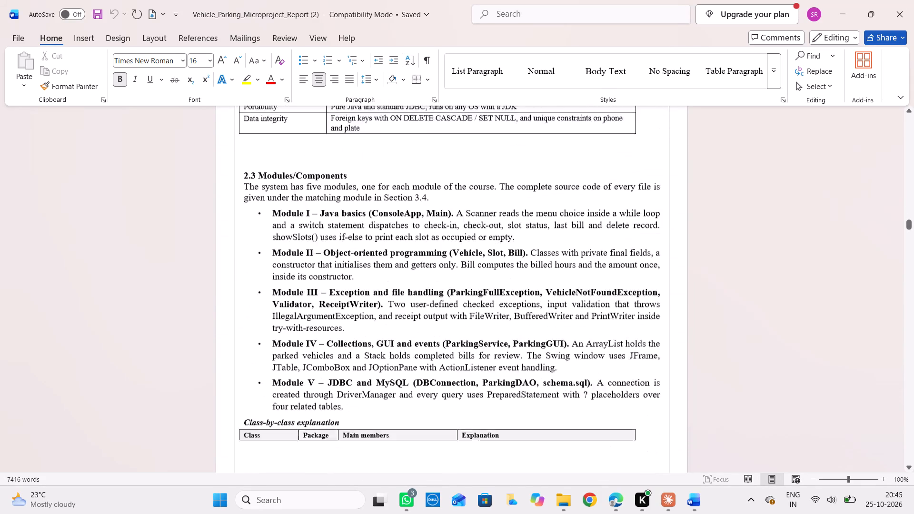
Insert two blank lines before the "Class-by-class explanation" heading to push it onto the next page with its table.
scroll(538, 314, "down", 2)
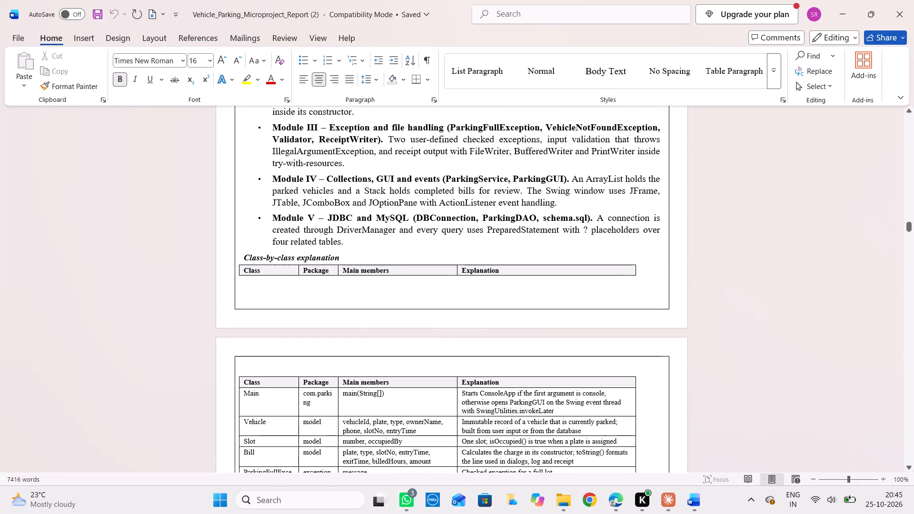
left_click(245, 256)
key("Return")
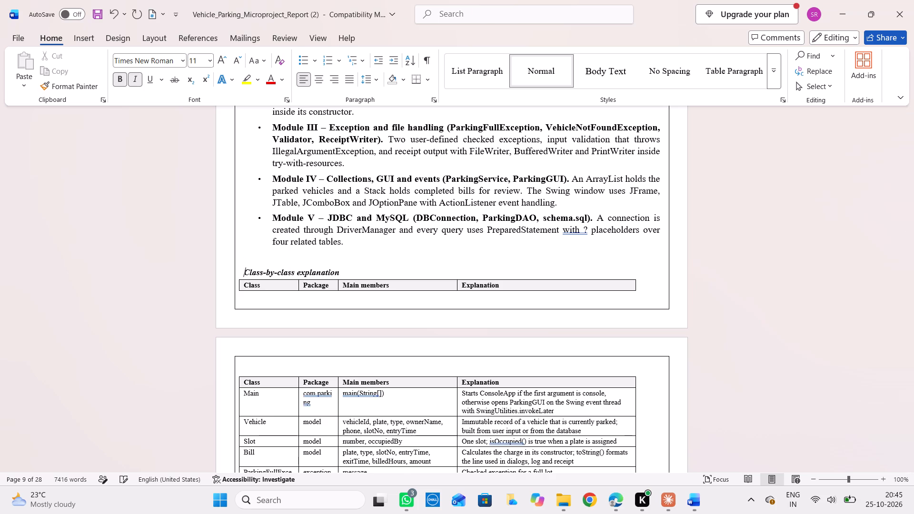
key("Return")
key("BackSpace")
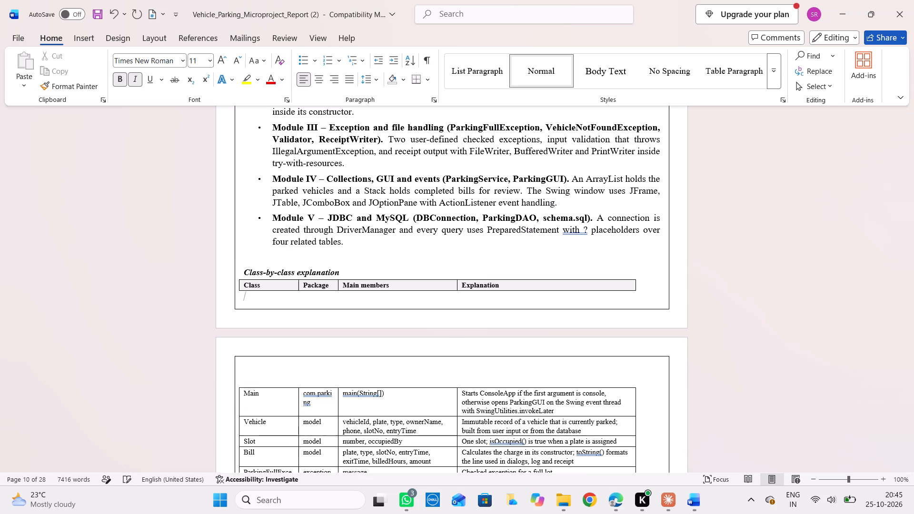
key("Return")
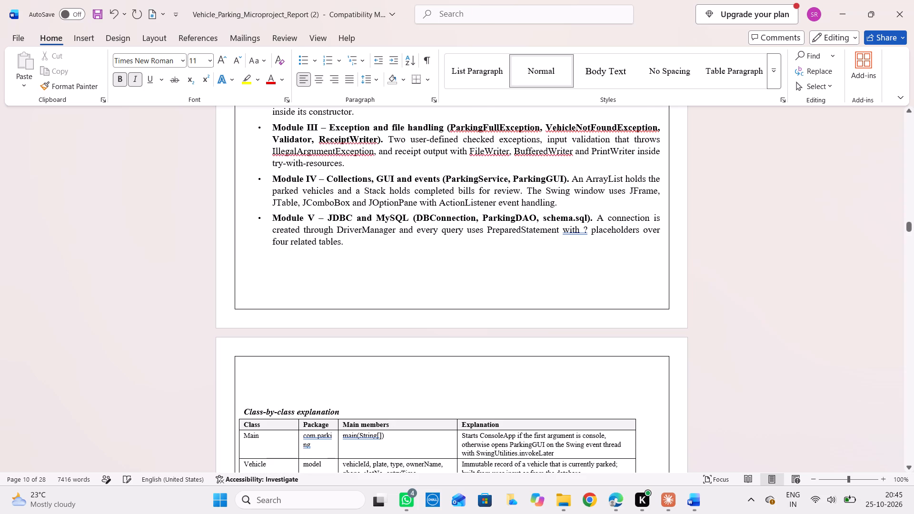
Insert a blank line before the "Concept-to-code map" heading to push it and its table onto the next page.
scroll(331, 326, "down", 2)
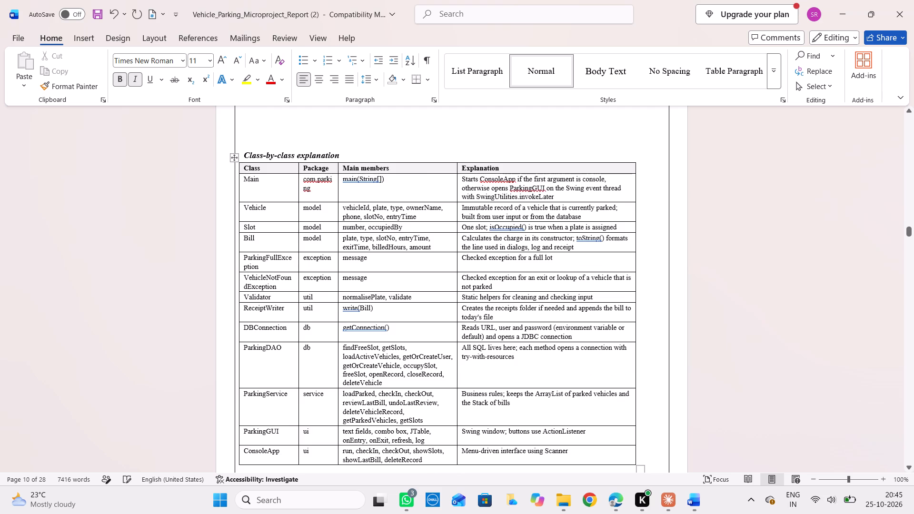
scroll(331, 326, "down", 1)
scroll(331, 326, "up", 1)
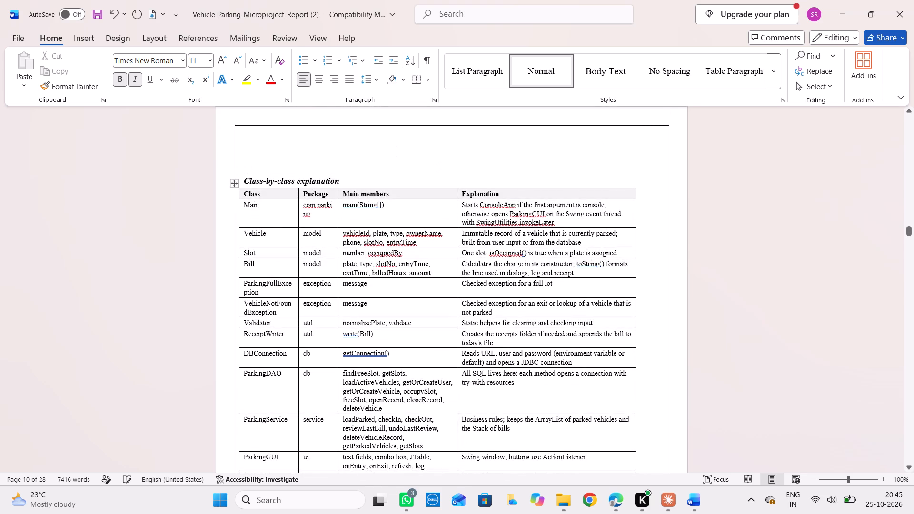
scroll(257, 171, "down", 1)
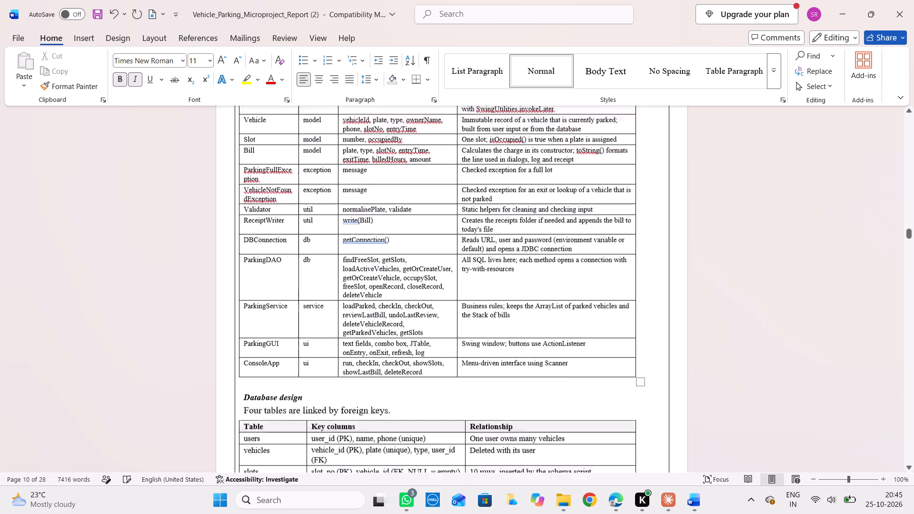
scroll(257, 171, "down", 2)
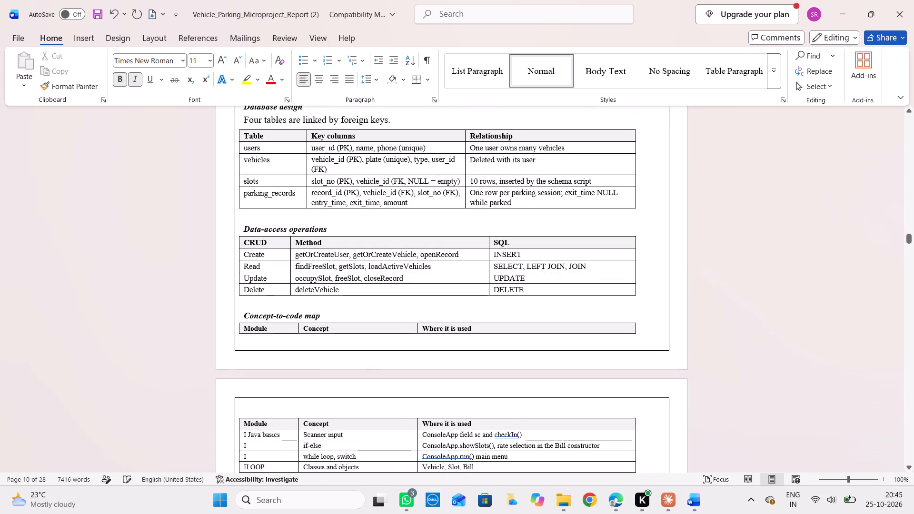
left_click(244, 315)
key("Return")
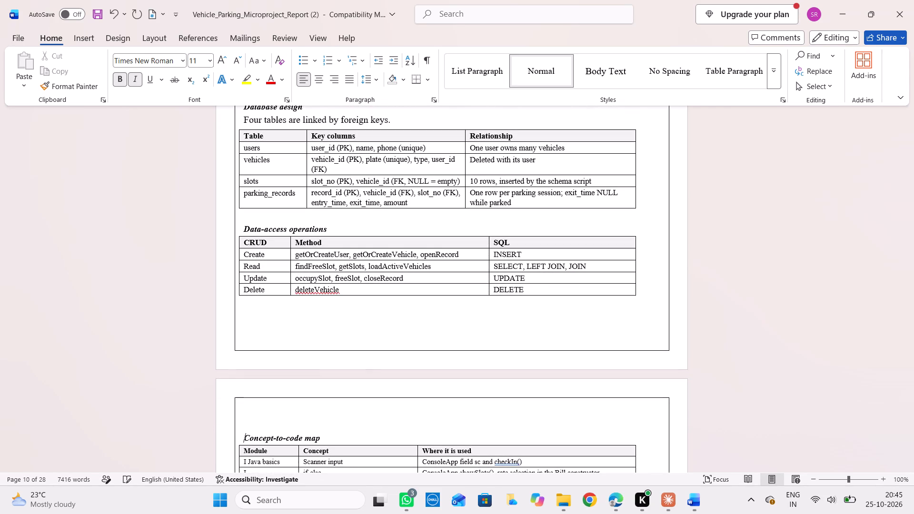
Remove four extra blank lines above the "2.4 Algorithm or Working Procedure" heading.
scroll(244, 315, "down", 2)
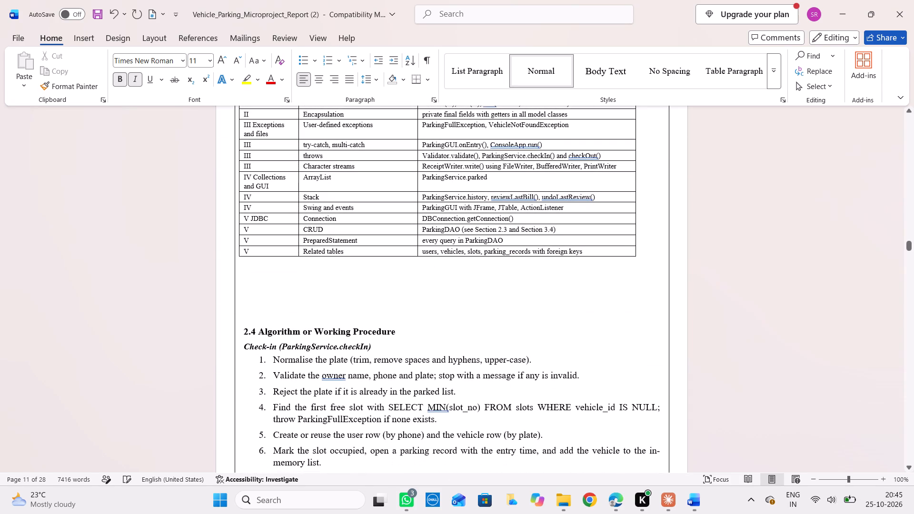
left_click(242, 327)
key("BackSpace")
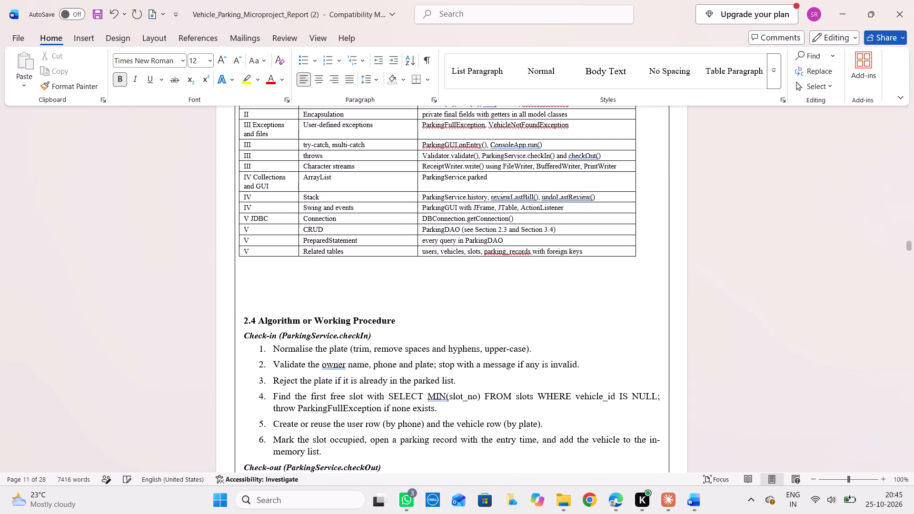
key("BackSpace")
key("BackSpace")
key("BackSpace")
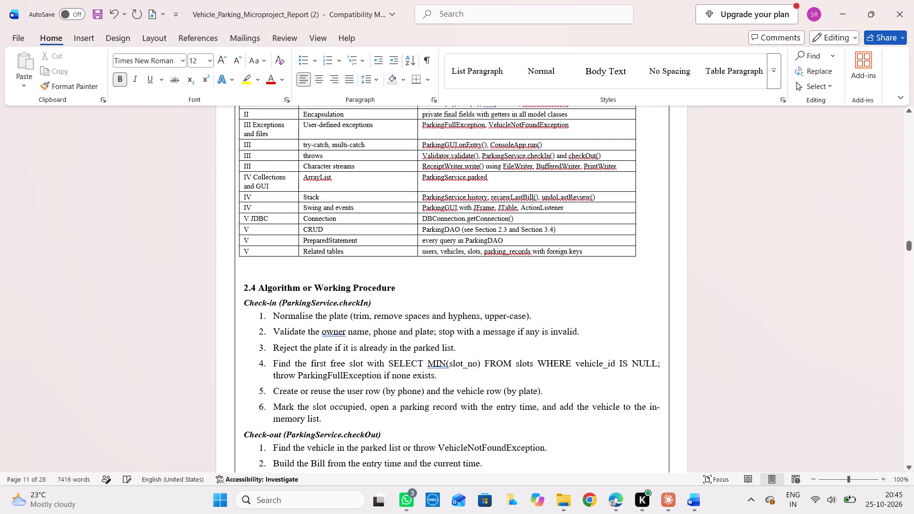
Examine spacing and page breaks from the check-out procedure and billing rules through chapter 3 to the Module II code listings.
scroll(411, 300, "down", 2)
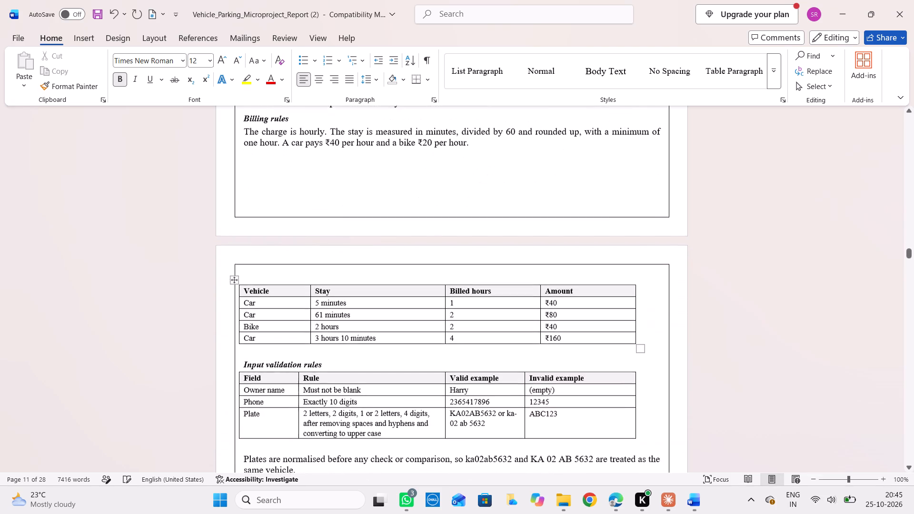
scroll(411, 300, "down", 1)
scroll(397, 356, "down", 1)
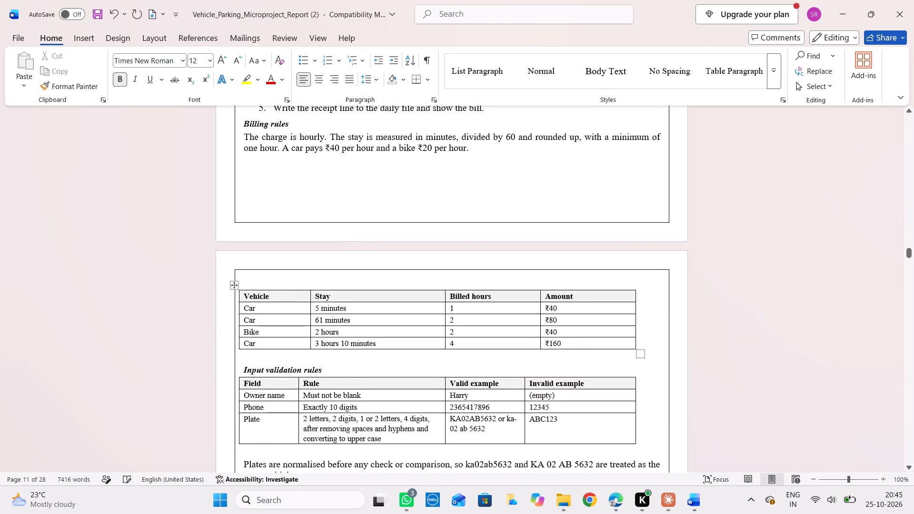
scroll(397, 356, "down", 2)
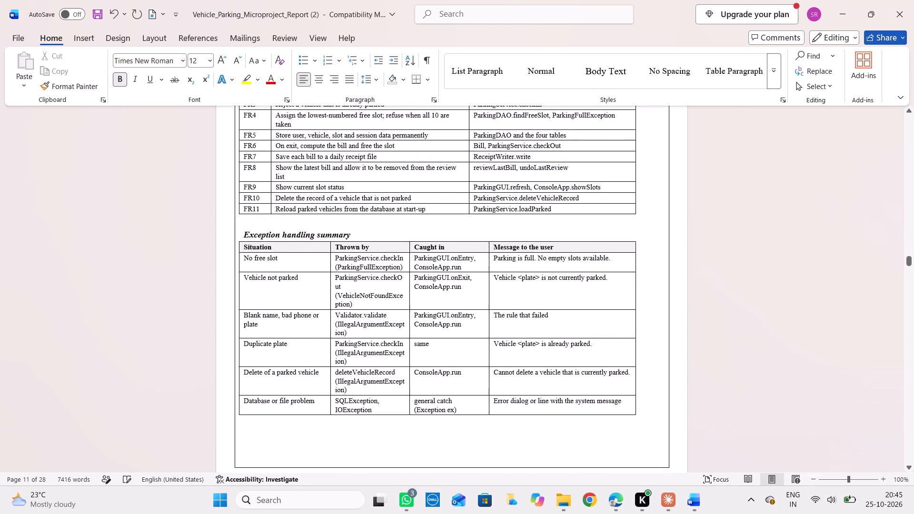
scroll(397, 356, "down", 4)
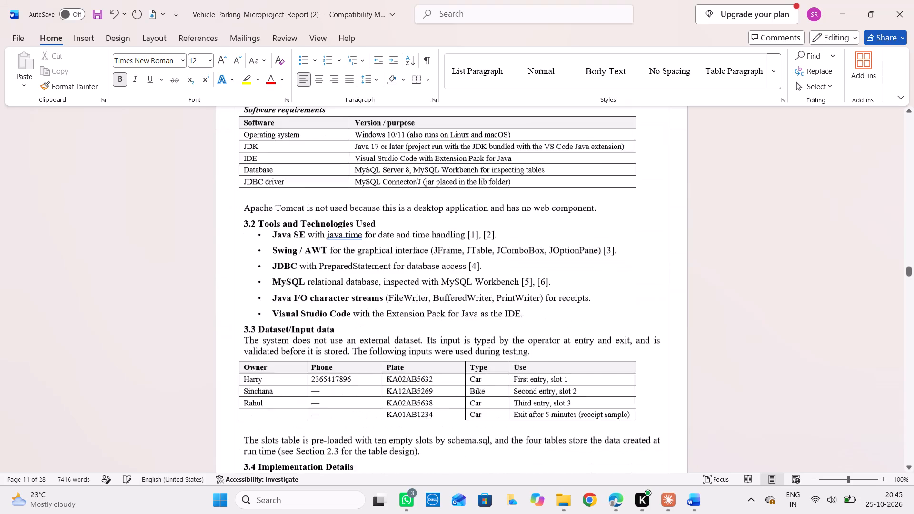
scroll(397, 356, "down", 2)
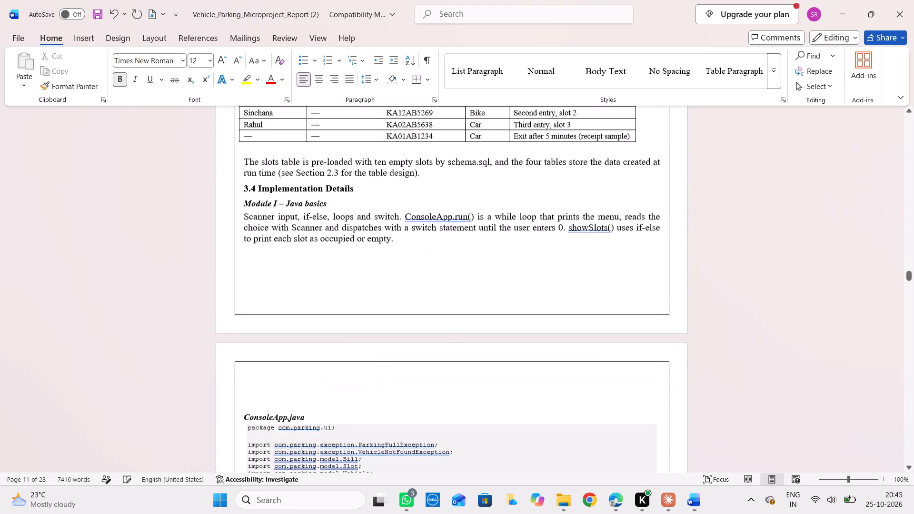
scroll(397, 356, "down", 4)
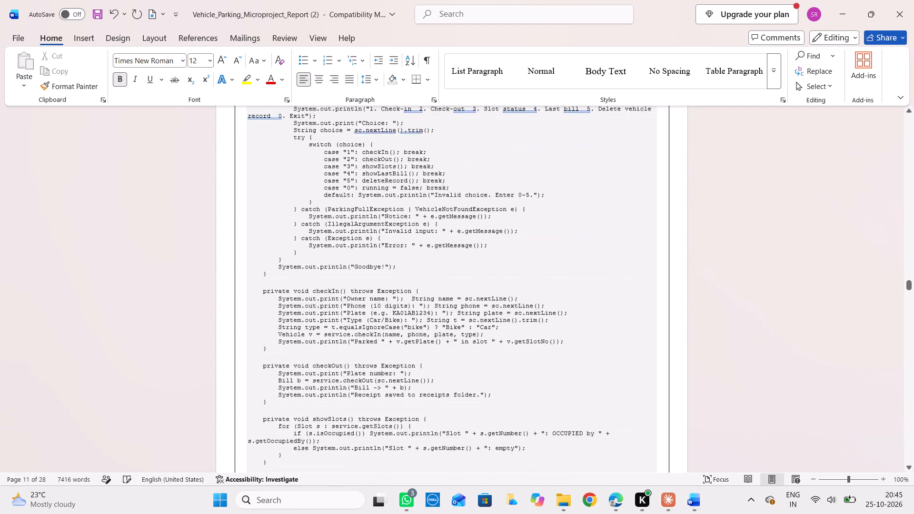
scroll(397, 356, "down", 5)
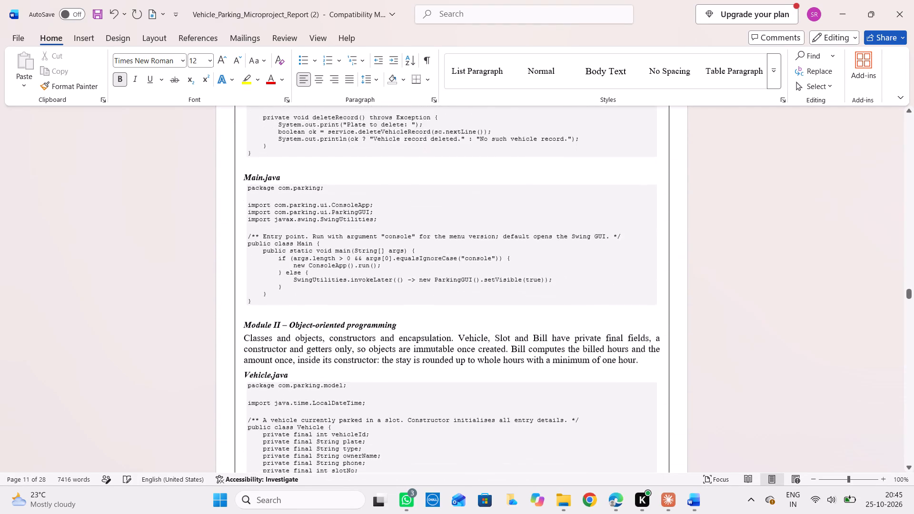
Insert a blank line before the "Slot.java" heading to move it and its split code listing onto the next page.
scroll(397, 356, "down", 4)
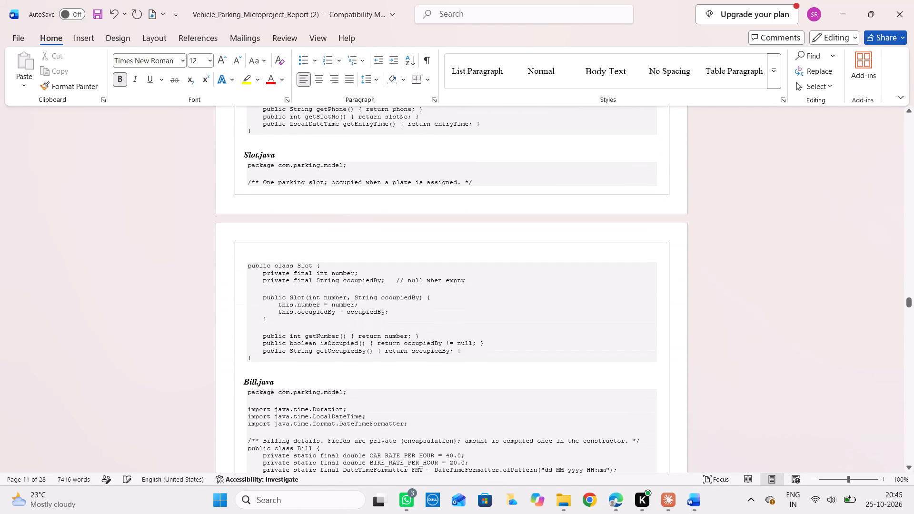
left_click(245, 154)
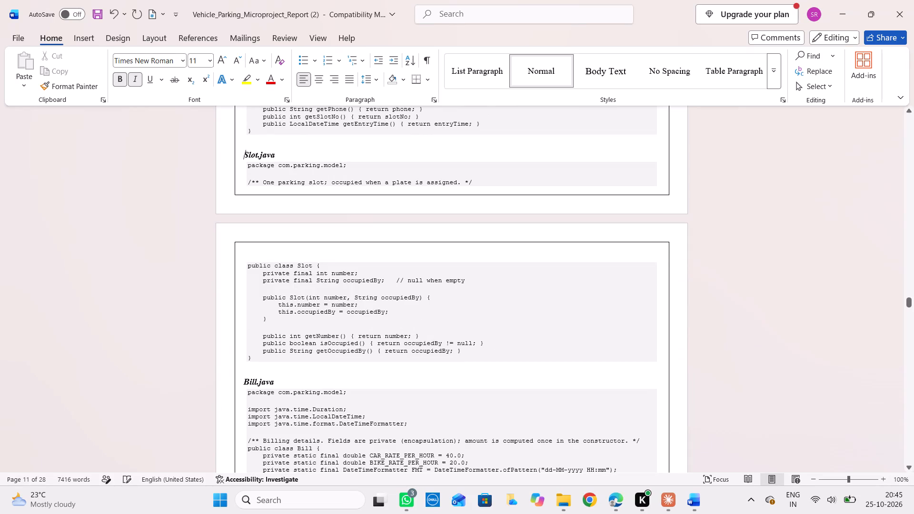
key("Return")
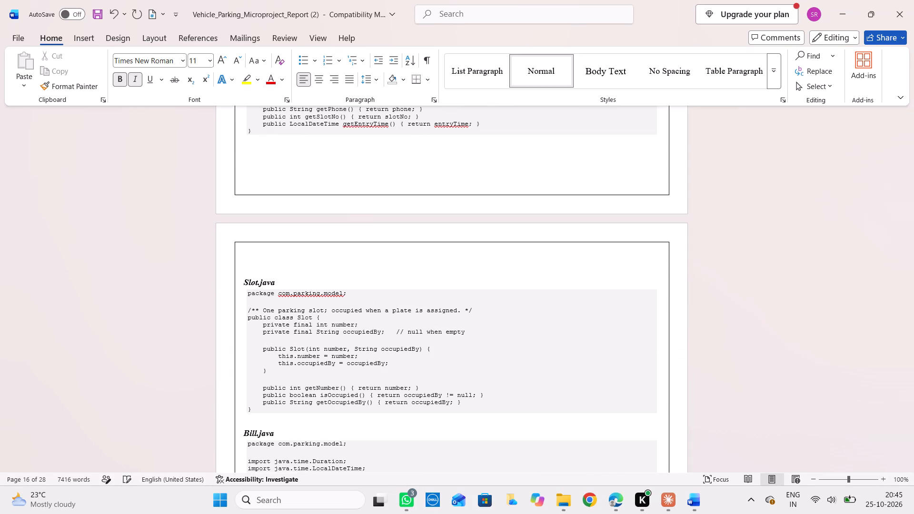
Examine page breaks and spacing in the code listings from Slot.java through Modules III to V and the set-up and execution steps.
scroll(365, 191, "down", 4)
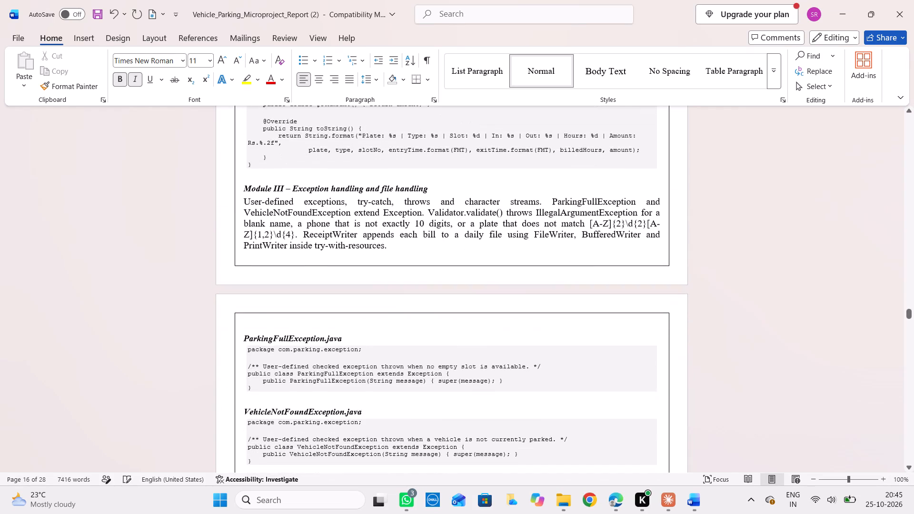
scroll(365, 191, "down", 4)
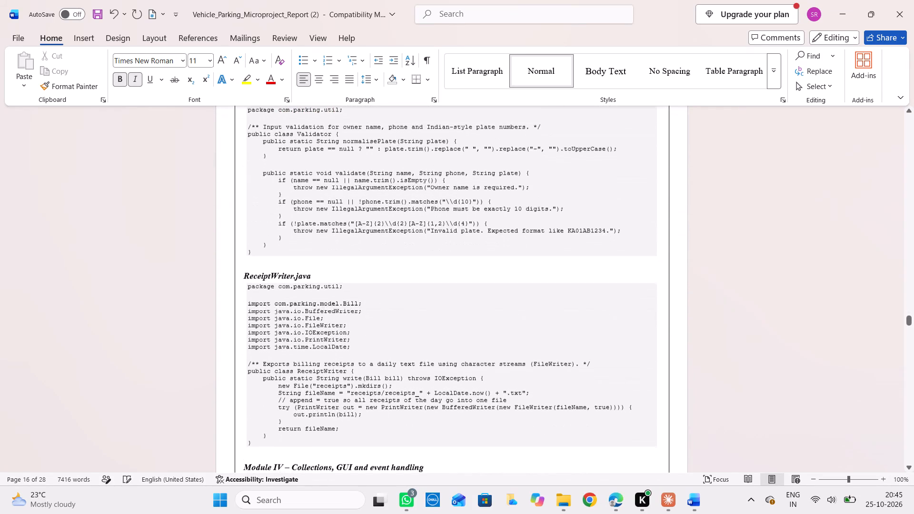
scroll(365, 191, "down", 2)
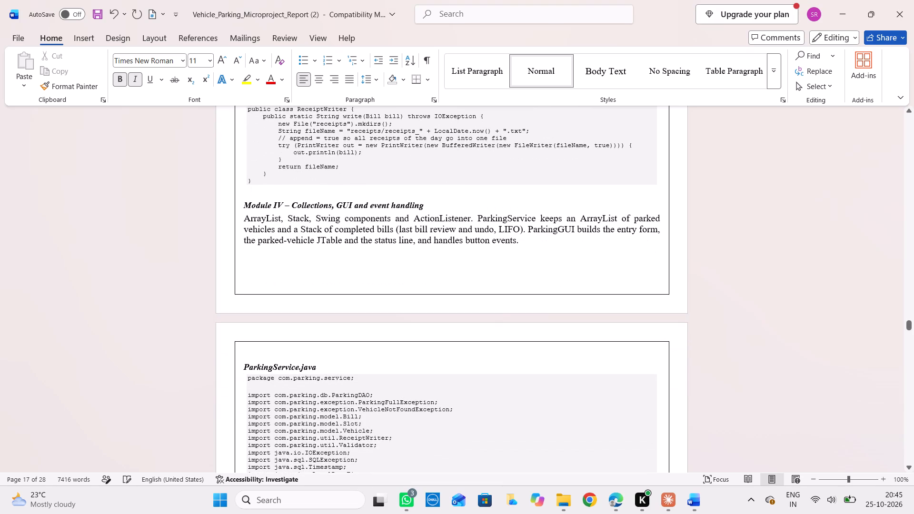
scroll(319, 269, "down", 6)
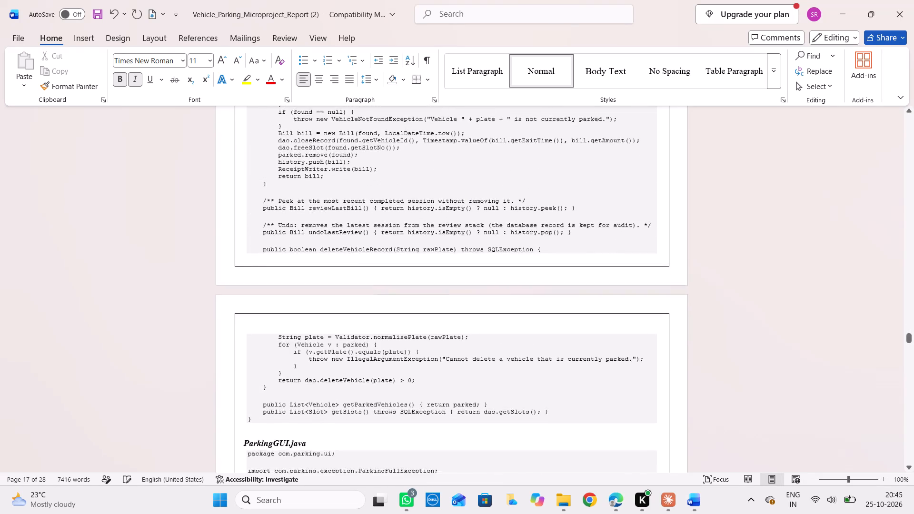
scroll(319, 269, "down", 6)
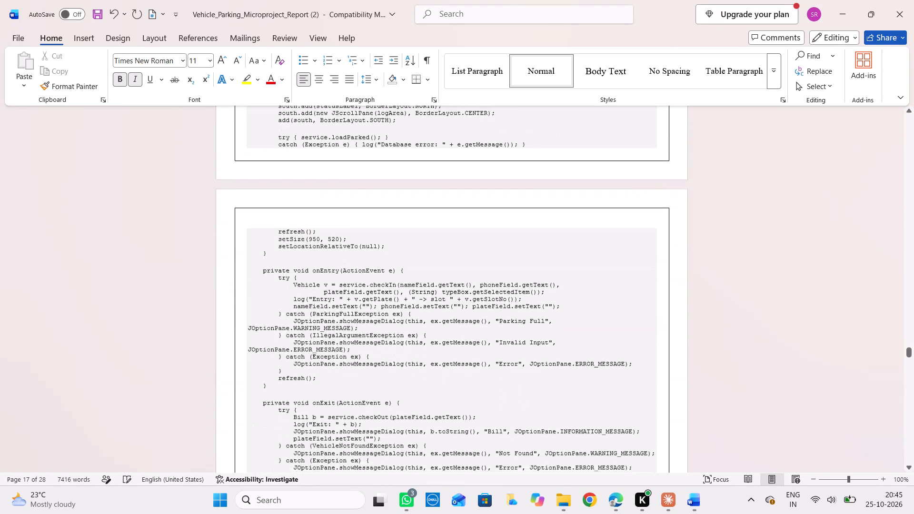
scroll(319, 269, "down", 4)
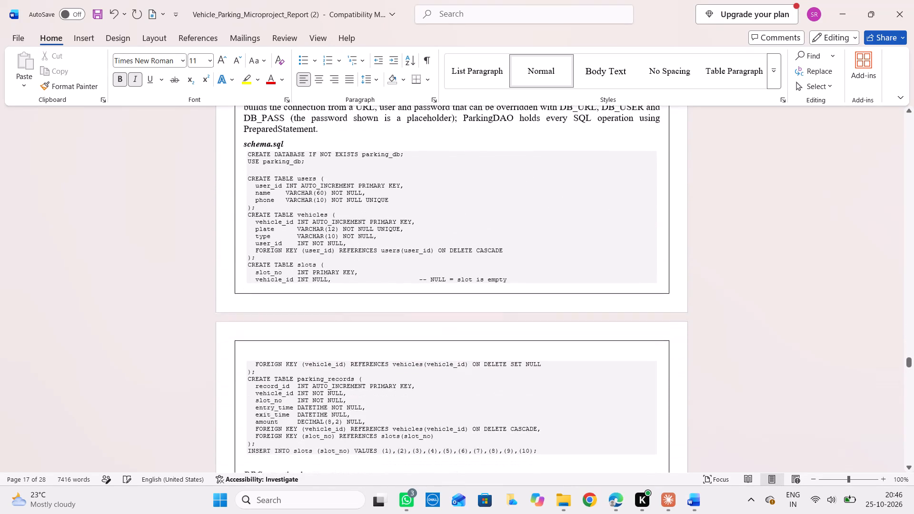
scroll(319, 269, "down", 3)
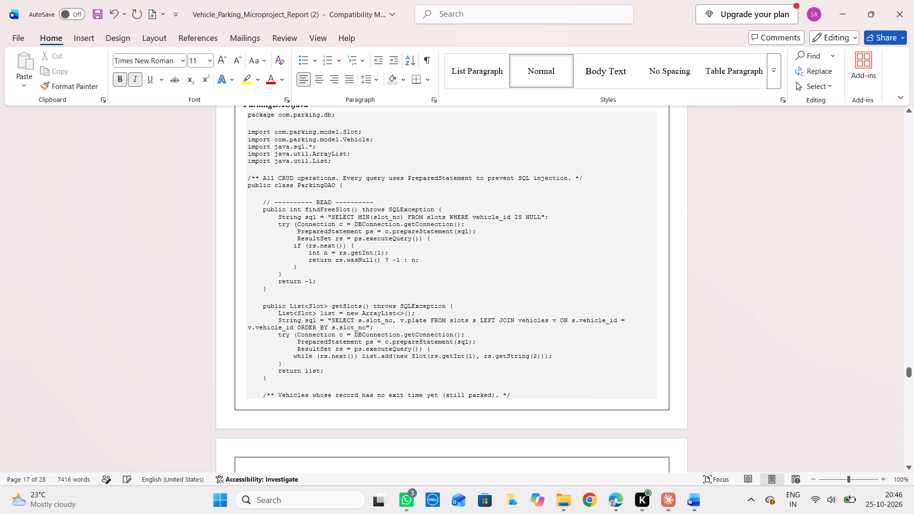
scroll(319, 269, "down", 9)
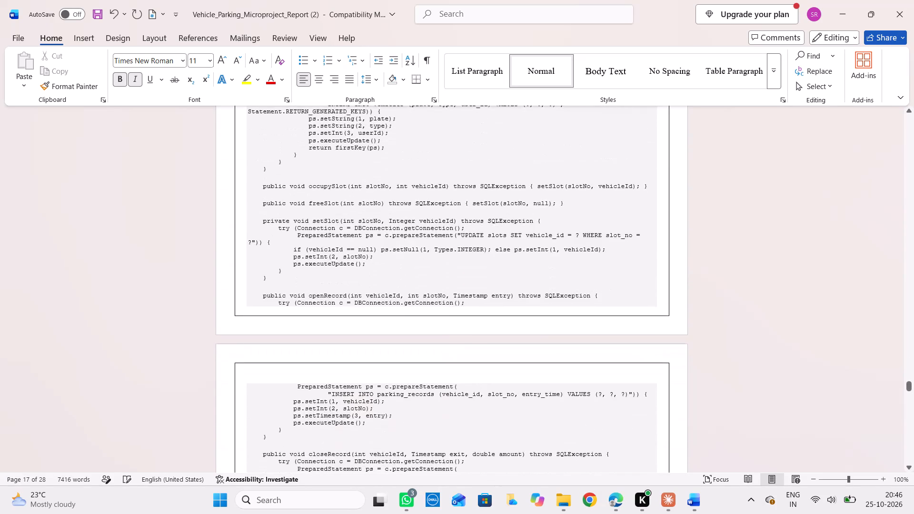
scroll(319, 269, "down", 5)
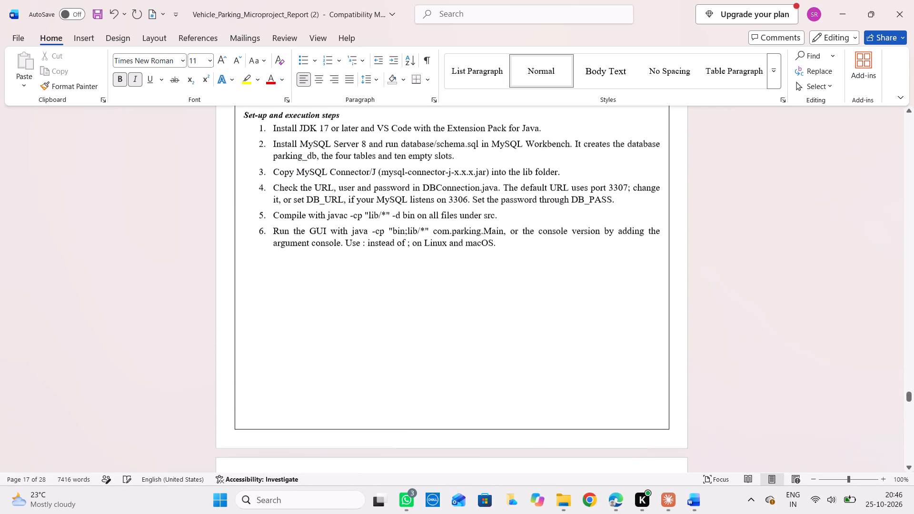
Examine the layout of the results, test tables, performance analysis, limitations, sample outputs, conclusion and references.
scroll(319, 269, "down", 2)
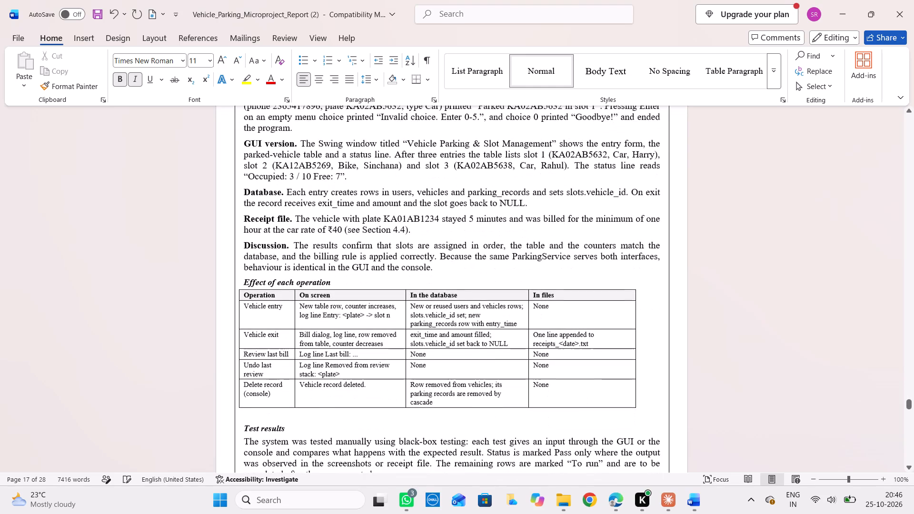
scroll(319, 269, "down", 4)
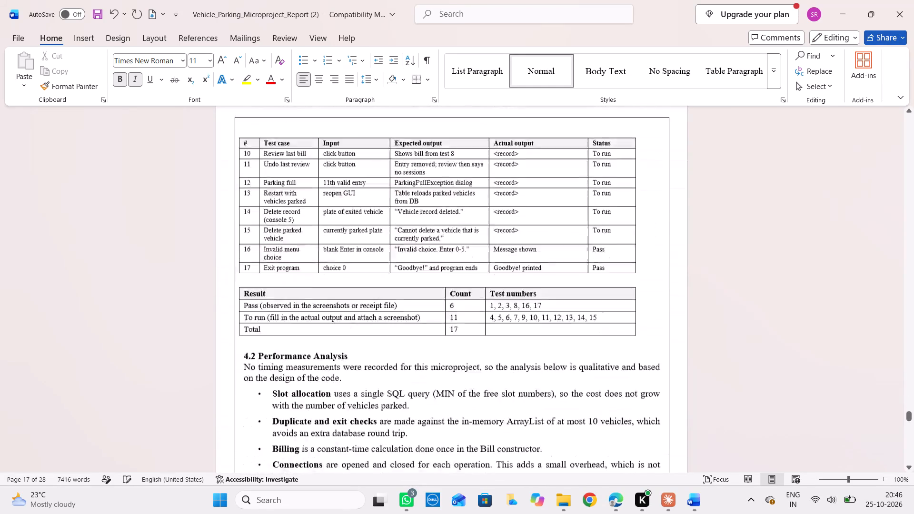
scroll(319, 269, "down", 4)
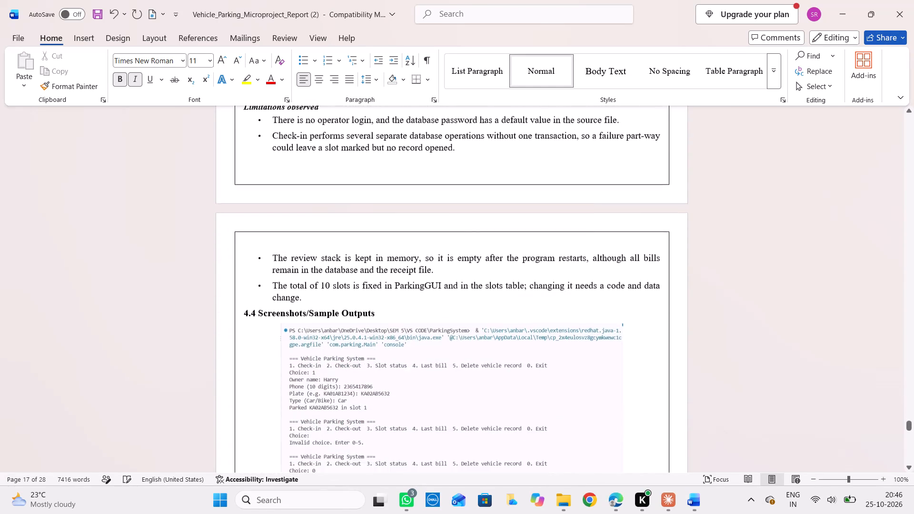
scroll(319, 269, "down", 5)
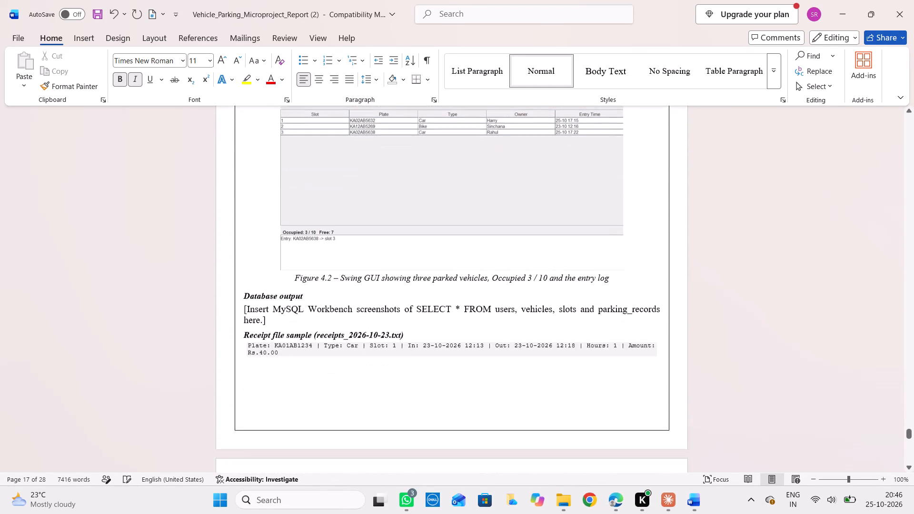
scroll(319, 269, "down", 5)
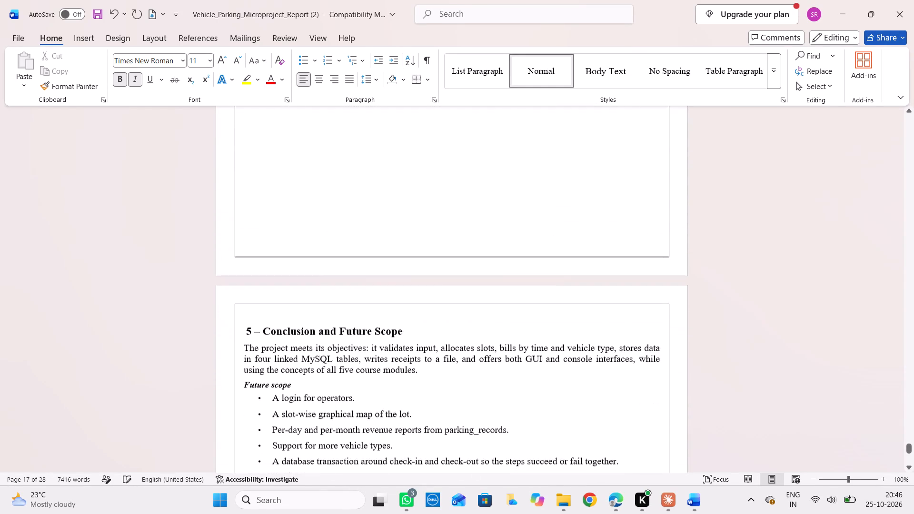
scroll(319, 269, "down", 3)
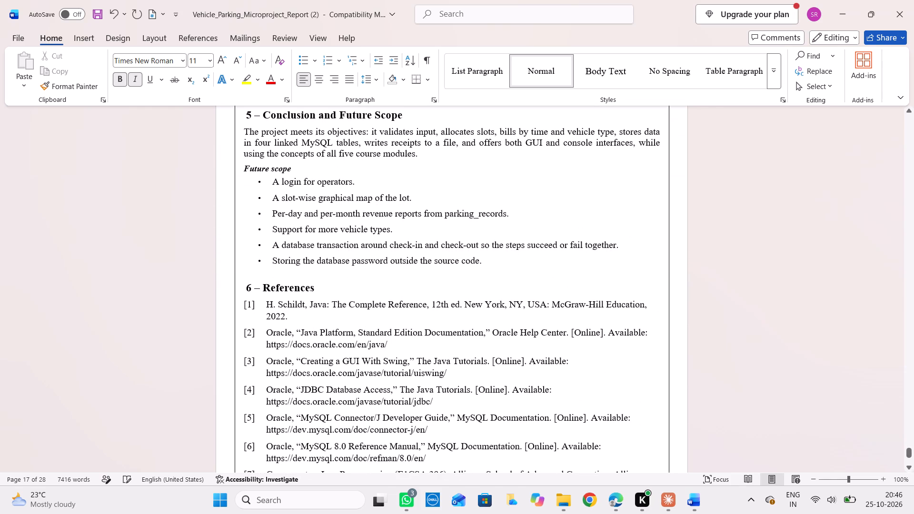
scroll(303, 338, "down", 1)
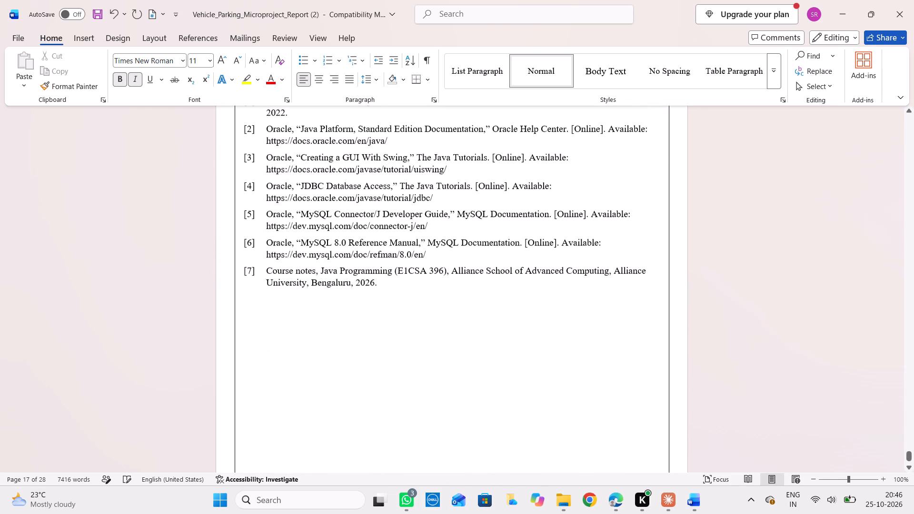
Delete reference [7], the Java Programming course notes entry, from the end of the reference list.
left_click_drag(381, 284, 245, 272)
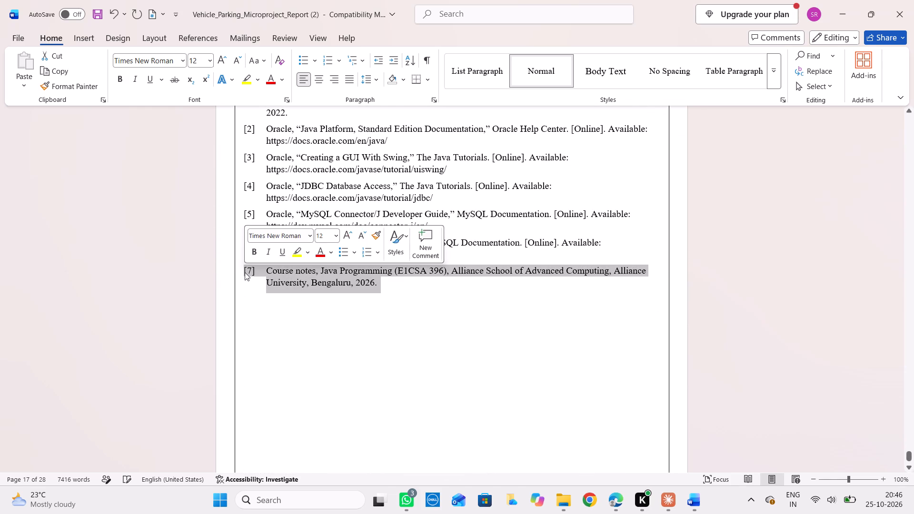
key("BackSpace")
Insert 15 blank lines before the "6 – References" heading to push the section toward the next page.
scroll(373, 277, "up", 1)
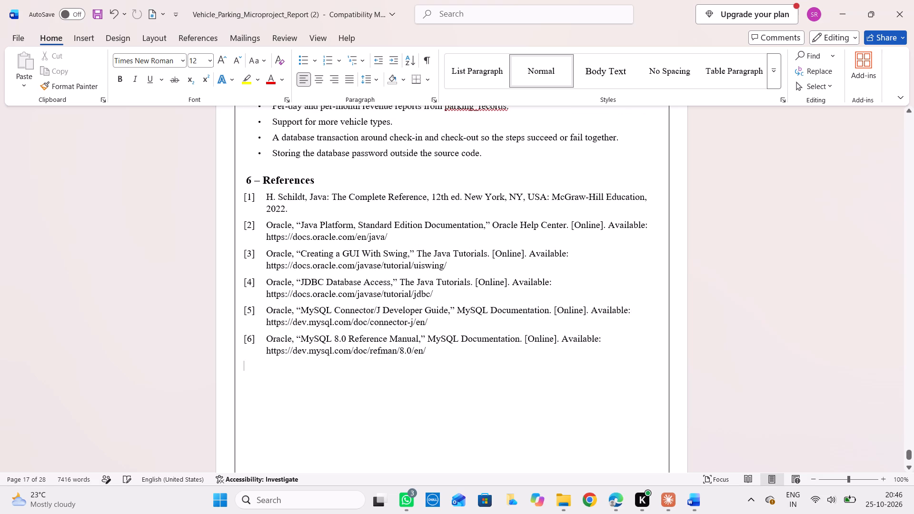
scroll(373, 277, "up", 1)
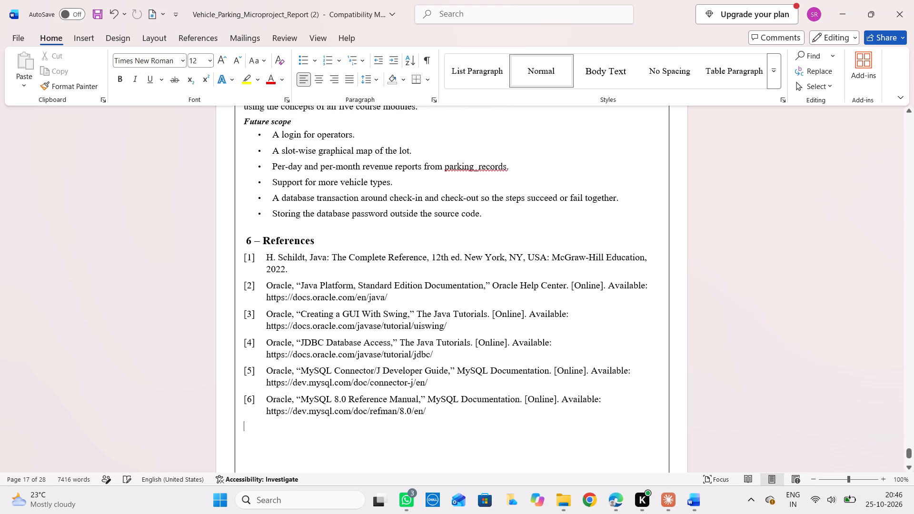
left_click(247, 237)
key("Return")
key("Return")
key("Return")
key("Return")
key("Return")
key("Return")
key("Return")
key("Return")
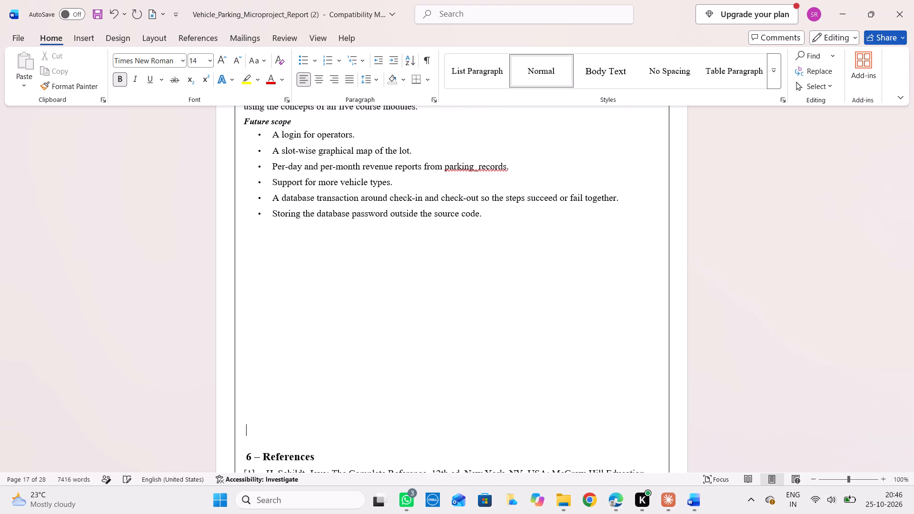
key("Return")
scroll(247, 237, "down", 2)
key("Return")
key("Return")
key("Return")
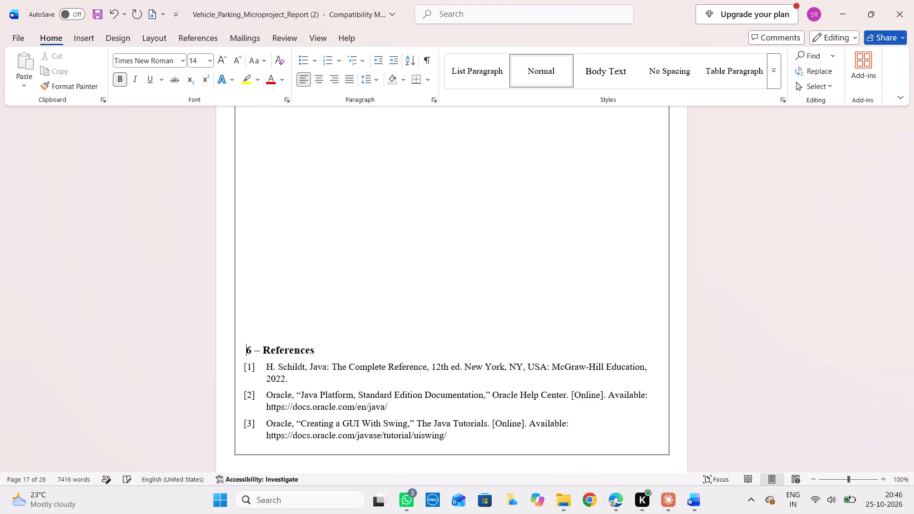
key("Return")
key("Return")
key("Return")
key("BackSpace")
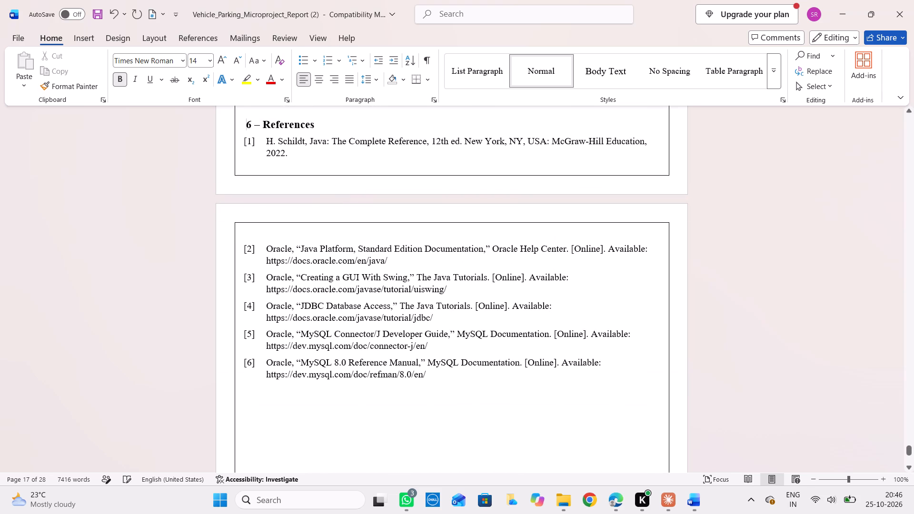
key("Return")
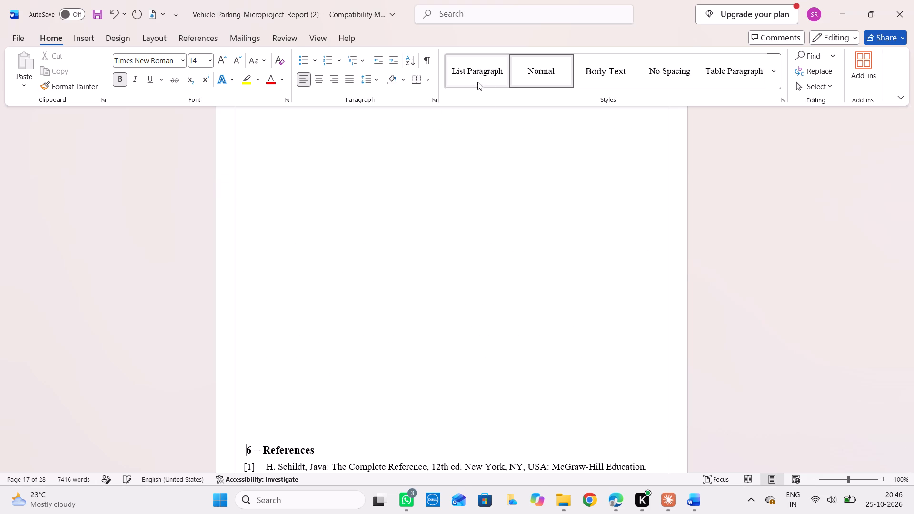
Try the Table Paragraph, No Spacing, Body Text and Normal styles on the "6 – References" heading, ending with List Paragraph.
left_click(716, 70)
left_click(674, 69)
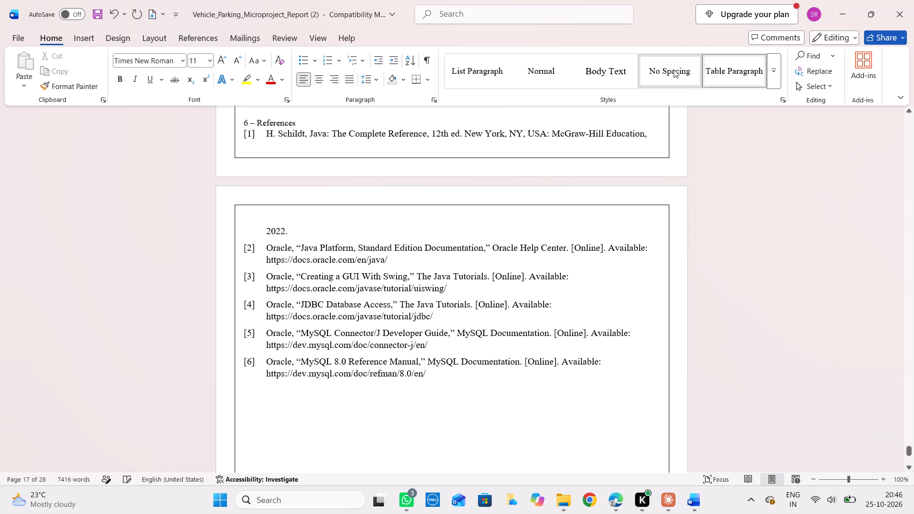
left_click(611, 78)
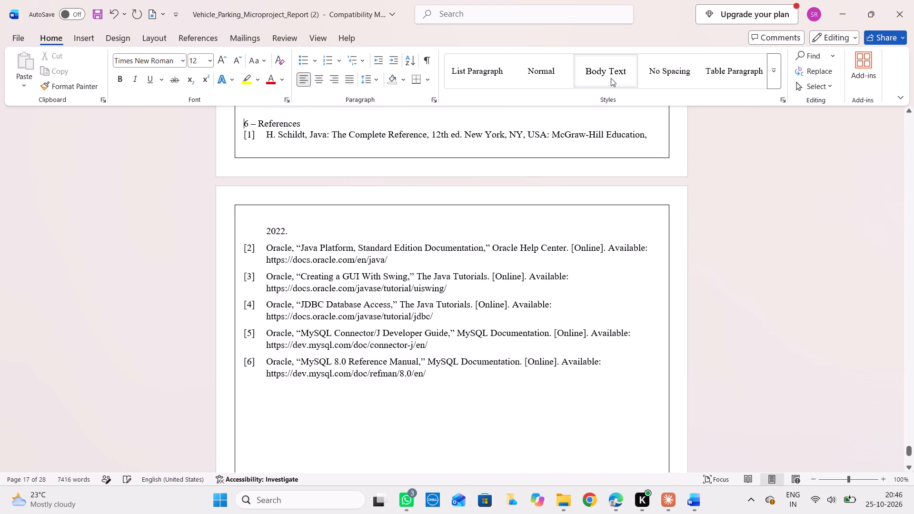
left_click(547, 79)
left_click(481, 78)
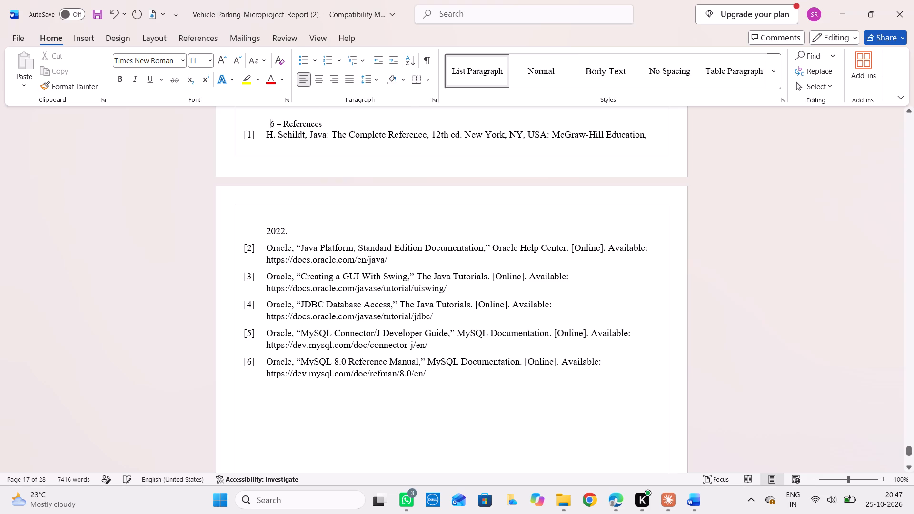
Insert two more blank lines before the "6 – References" heading so it starts on the next page with its list.
key("Return")
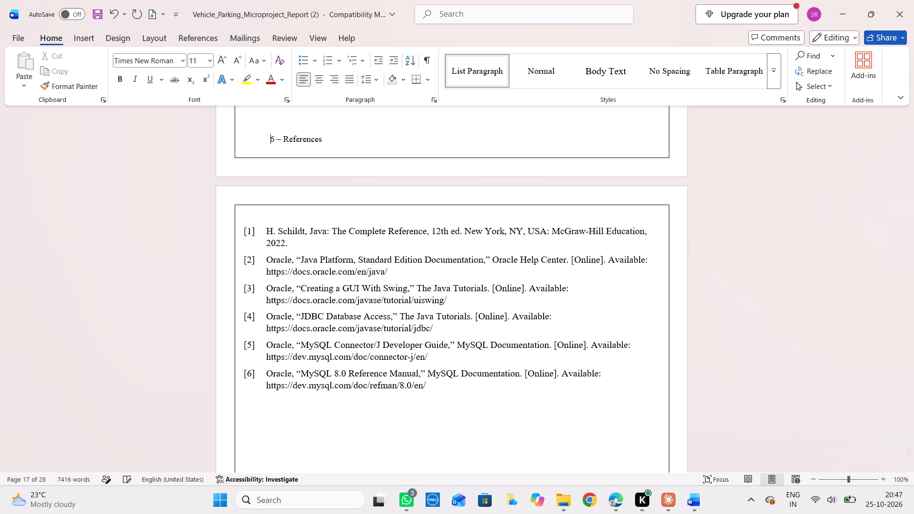
key("Return")
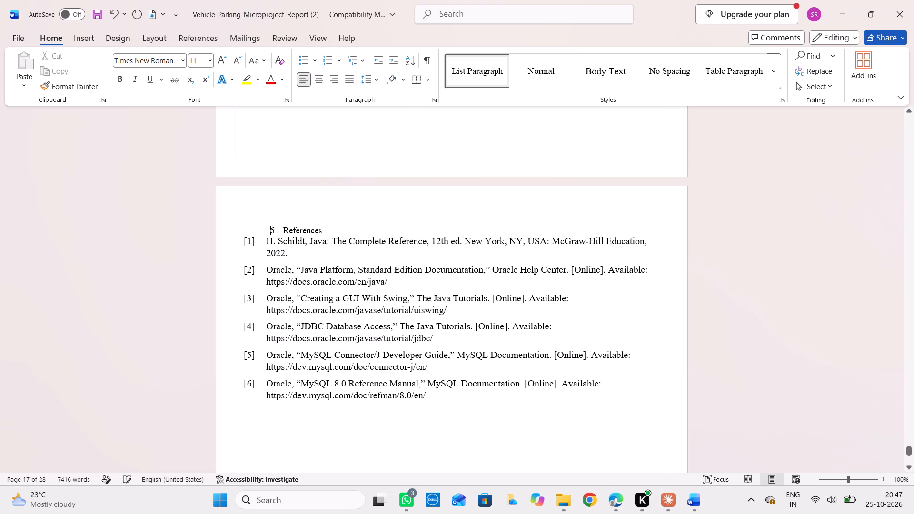
Format the "6 – References" heading as bold 12 pt and remove its indent to align it with the reference numbers.
left_click_drag(322, 229, 259, 233)
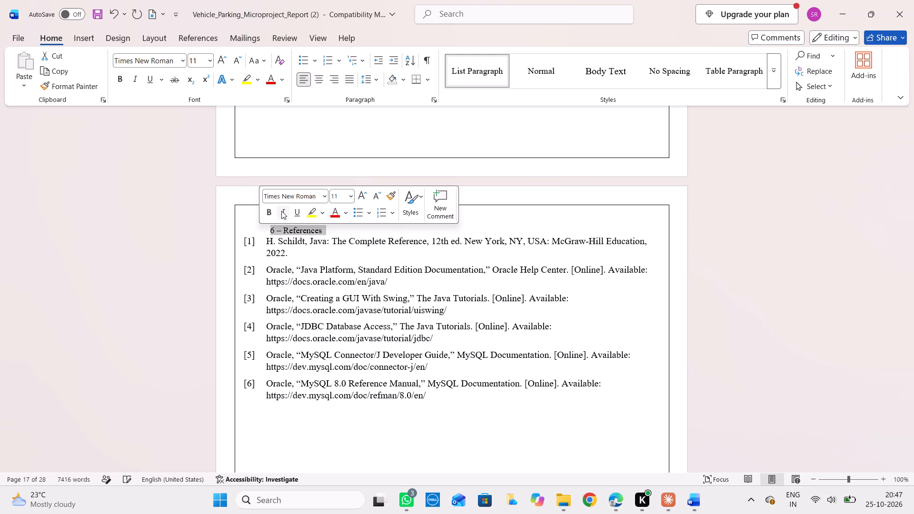
left_click(270, 213)
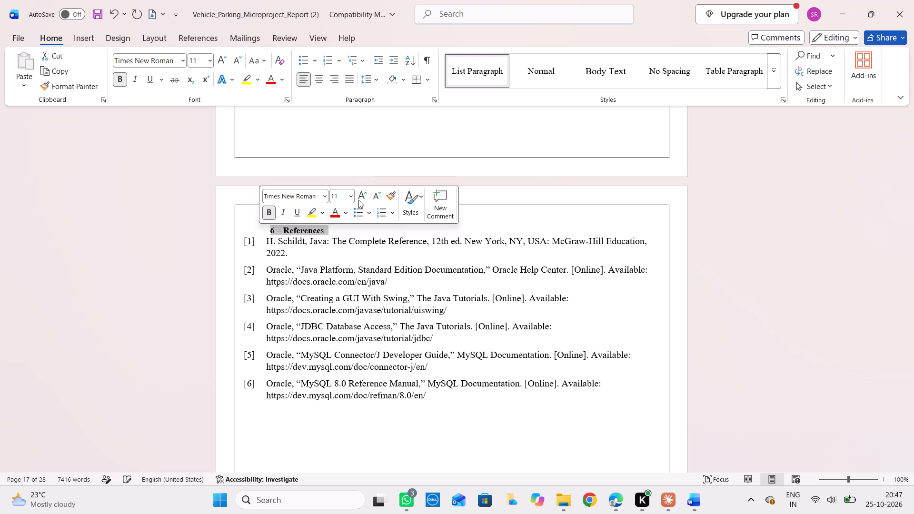
left_click(350, 198)
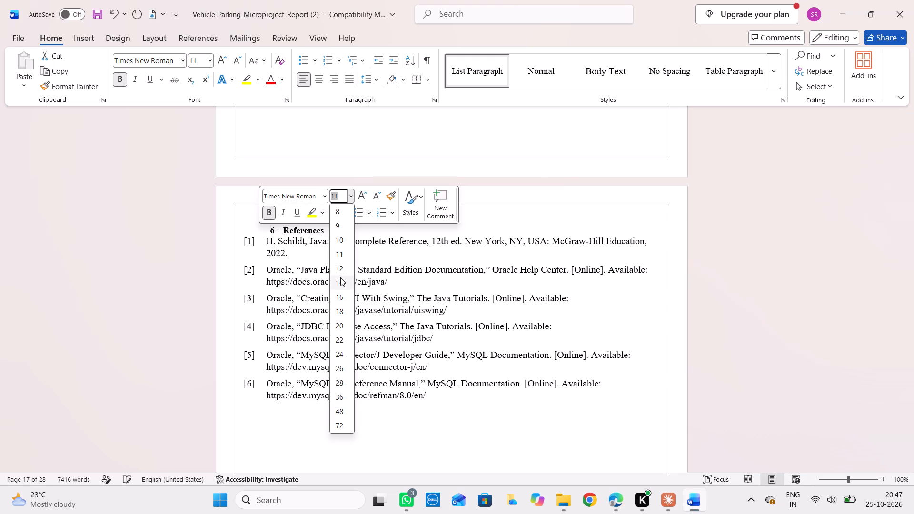
left_click(341, 269)
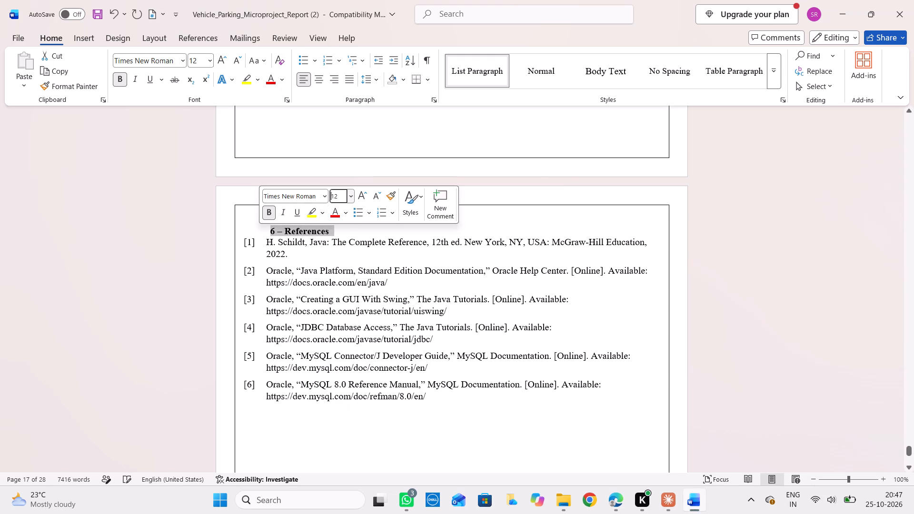
left_click(261, 225)
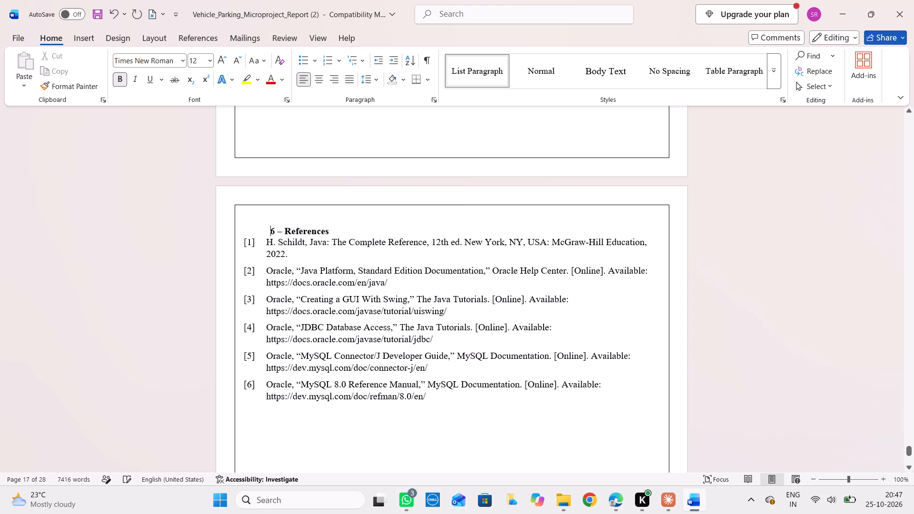
key("BackSpace")
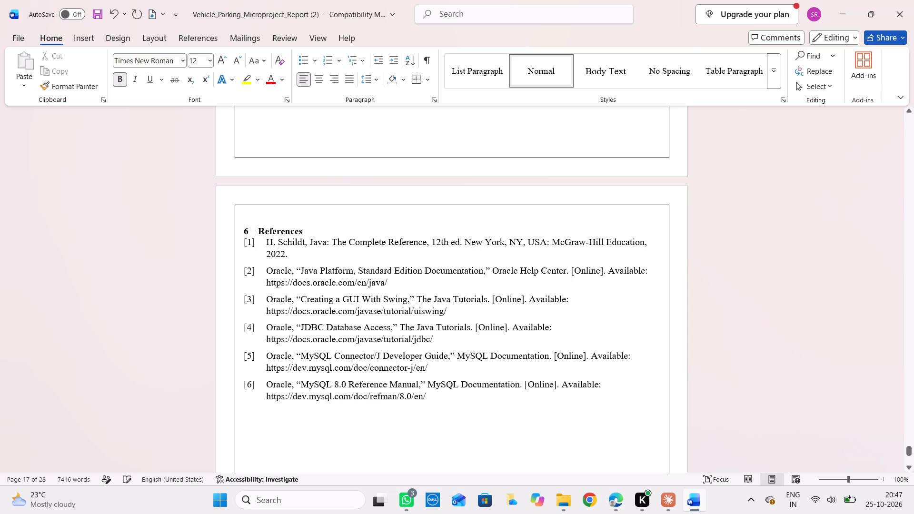
Insert a blank line between the "6 – References" heading and the first reference.
left_click(321, 232)
key("Return")
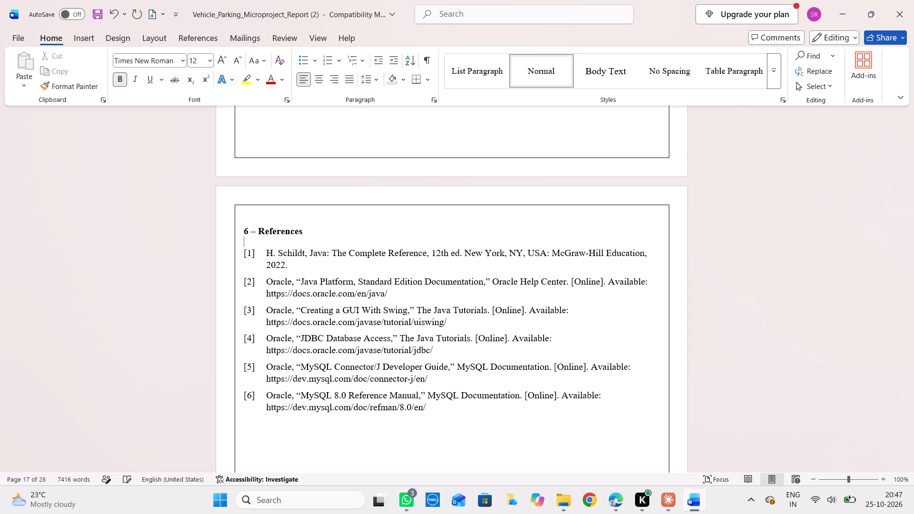
Set the "6 – References" heading to 14 pt, matching the "5 – Conclusion and Future Scope" heading.
scroll(358, 230, "up", 10)
scroll(358, 230, "down", 1)
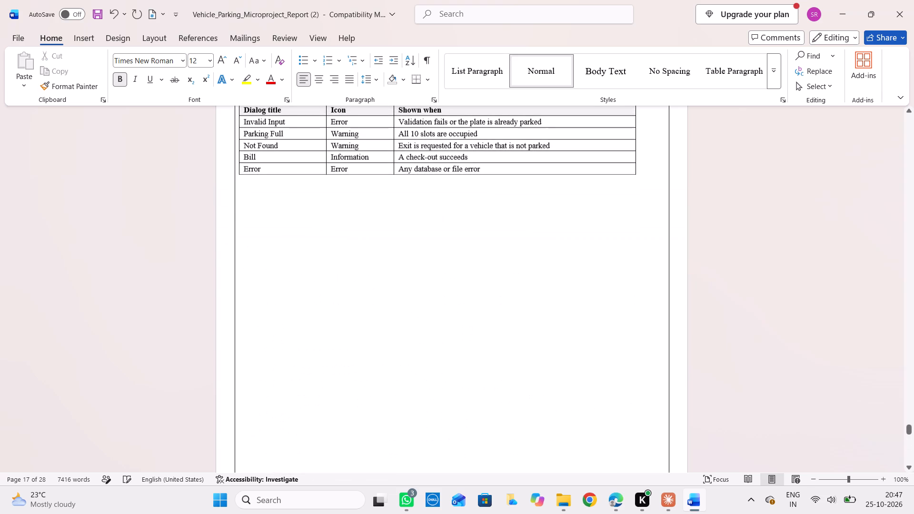
scroll(358, 230, "down", 1)
left_click(303, 187)
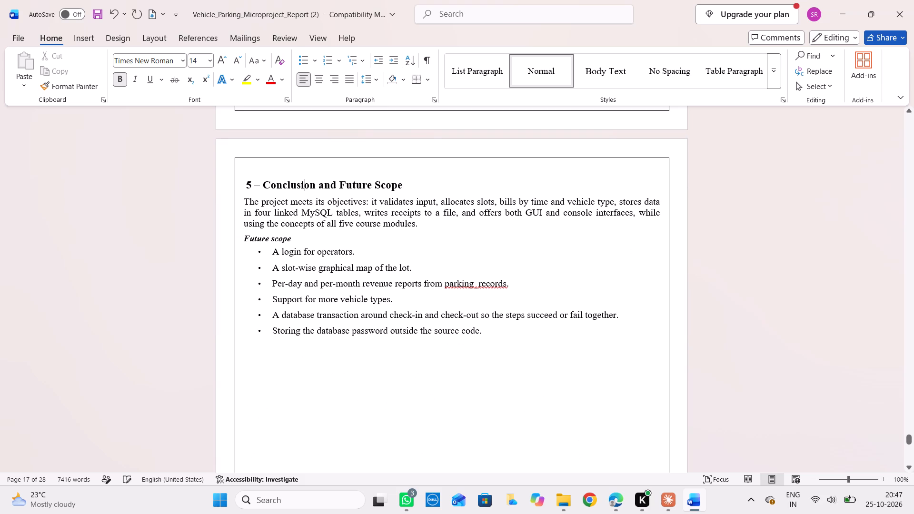
scroll(303, 187, "down", 5)
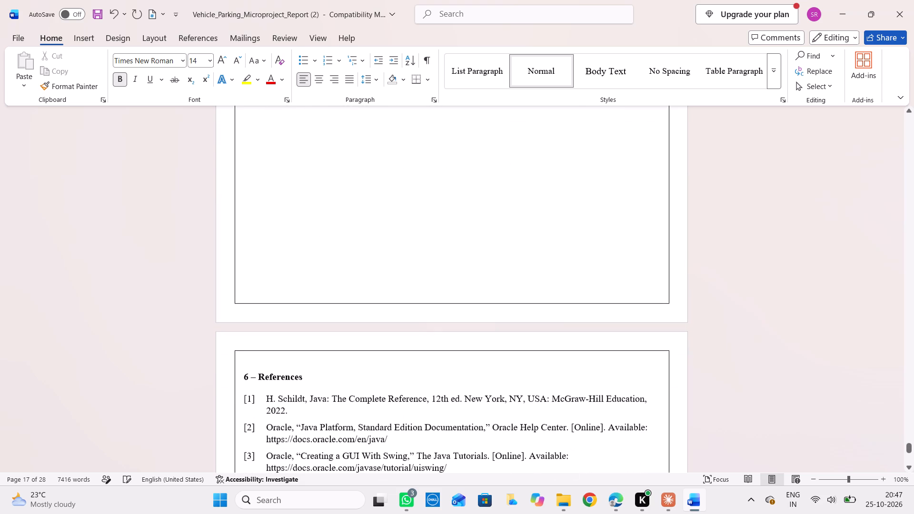
left_click_drag(307, 377, 257, 376)
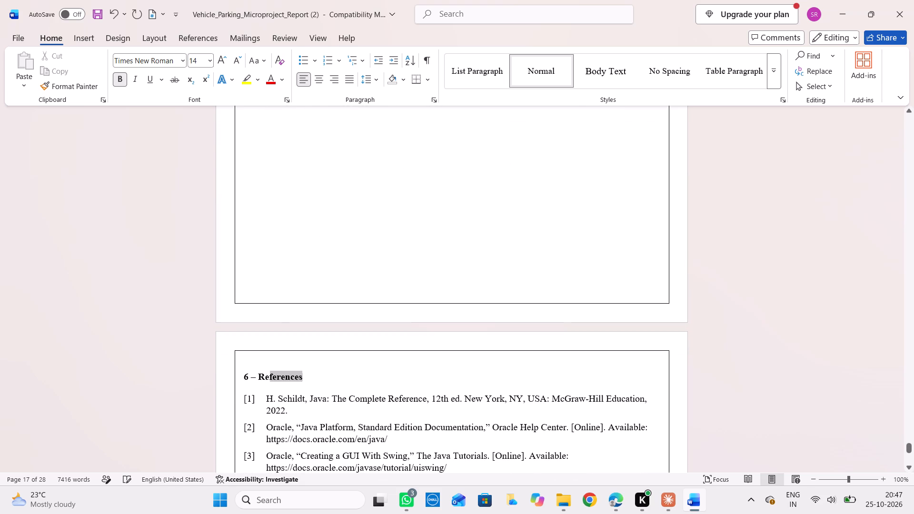
left_click_drag(257, 376, 244, 376)
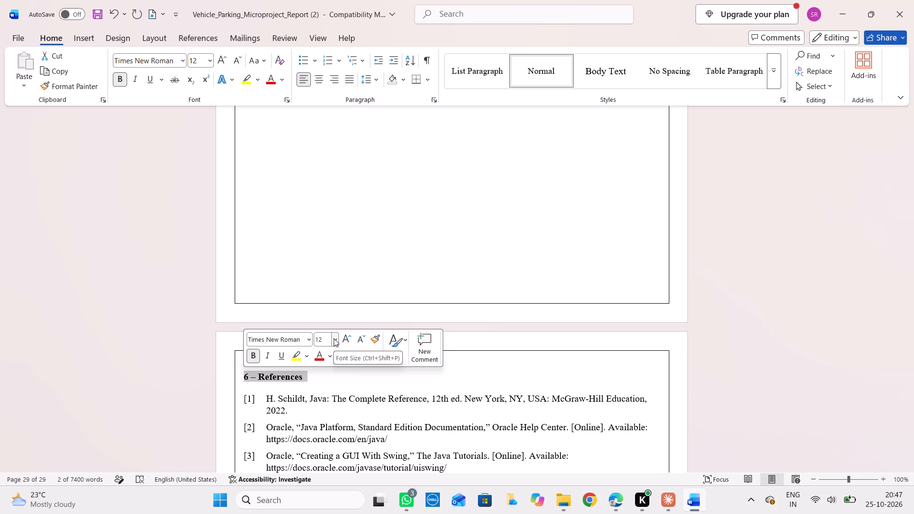
left_click(334, 338)
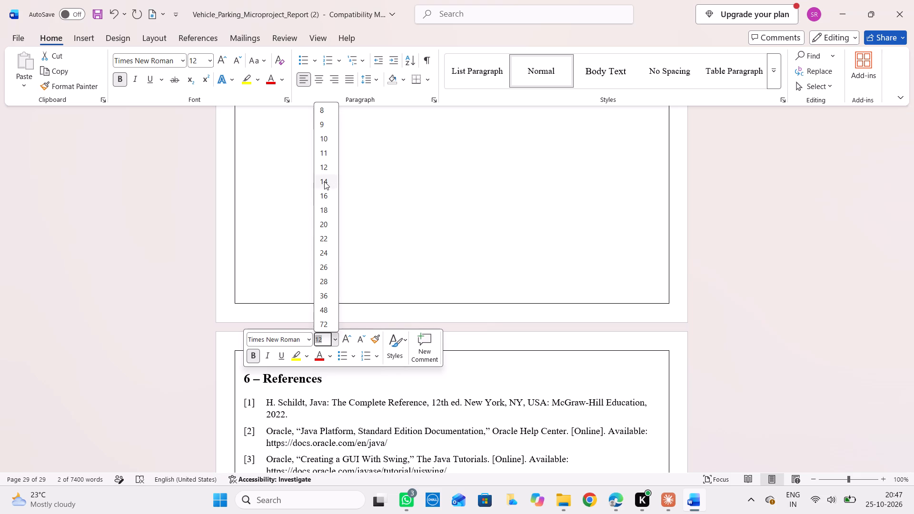
left_click(323, 179)
Turn on AutoSave for the report by uploading it to the personal OneDrive.
scroll(323, 179, "up", 10)
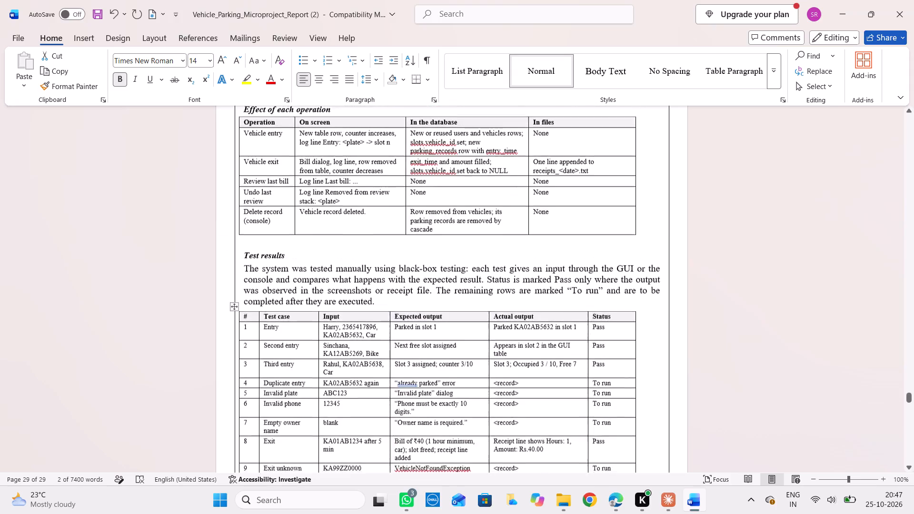
scroll(323, 179, "up", 4)
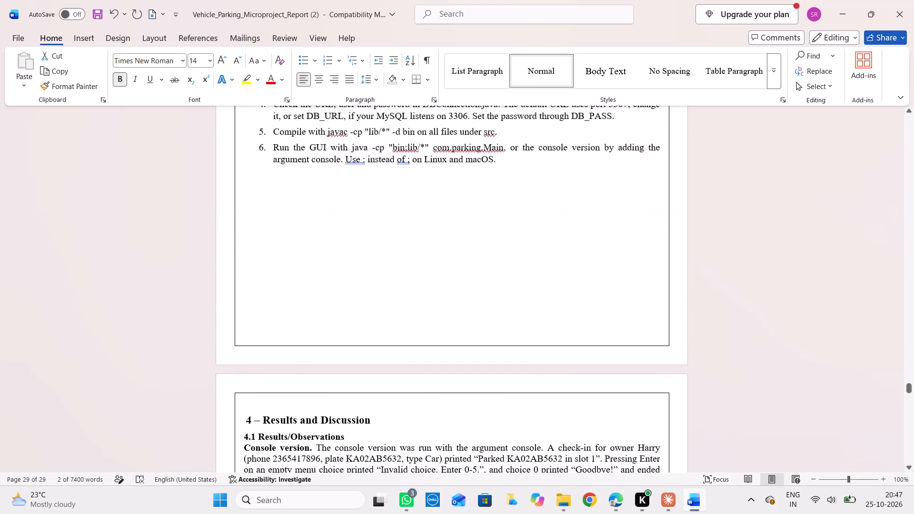
left_click(64, 13)
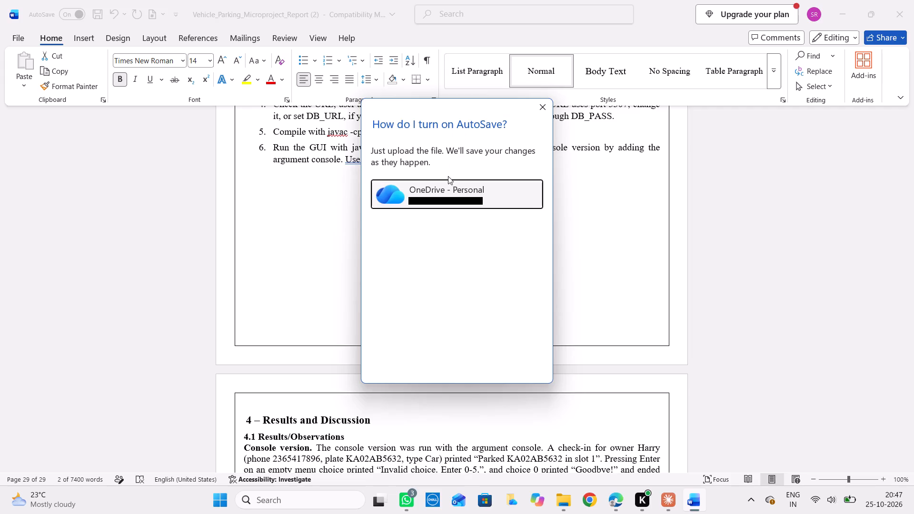
left_click(447, 193)
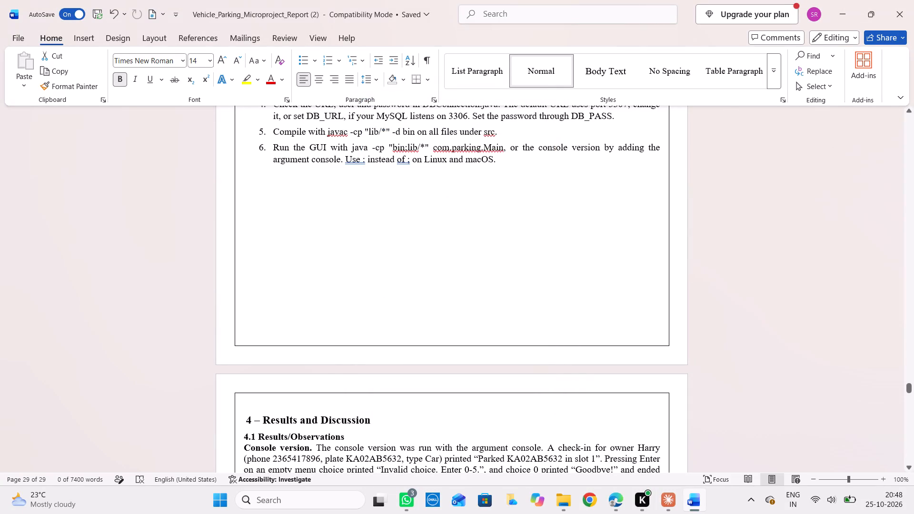
Add Plain Number 3 page numbers at the bottom of the pages and close footer editing.
left_click(447, 193)
scroll(447, 193, "up", 2)
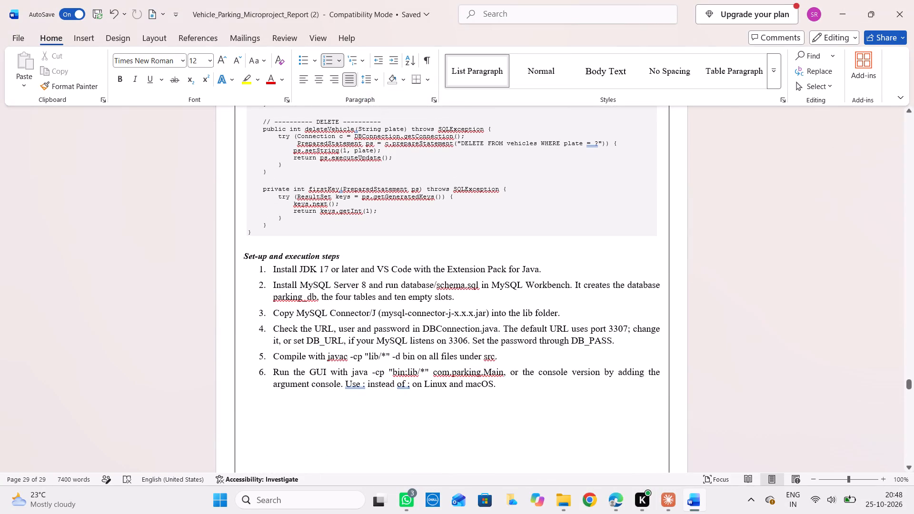
left_click(84, 39)
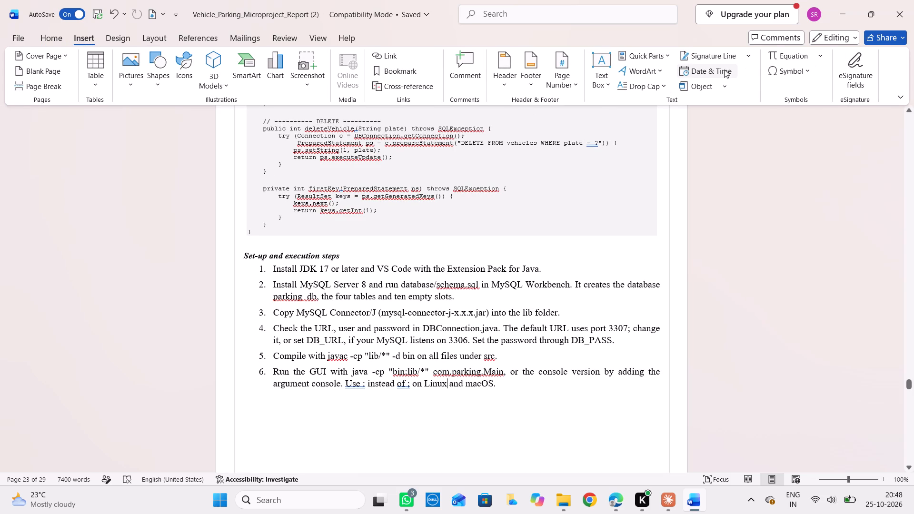
left_click(574, 87)
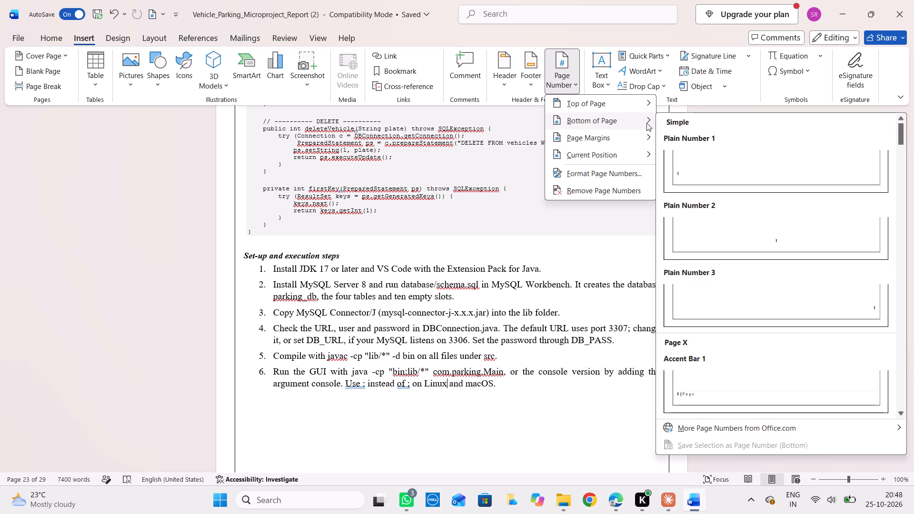
left_click(825, 307)
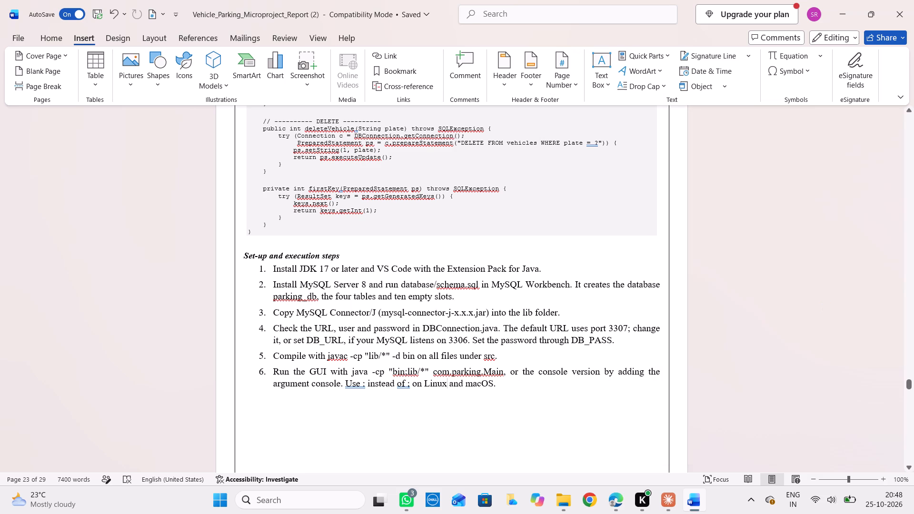
scroll(623, 326, "down", 1)
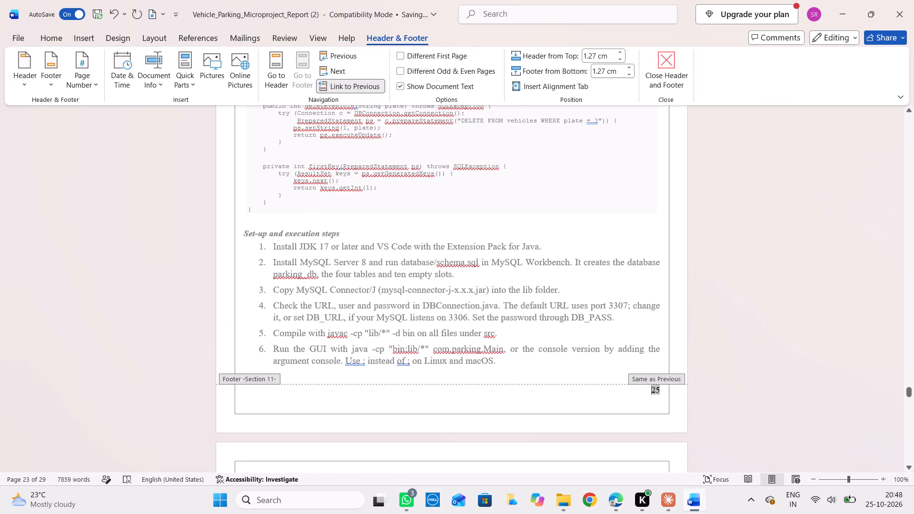
scroll(623, 326, "down", 1)
left_click(729, 374)
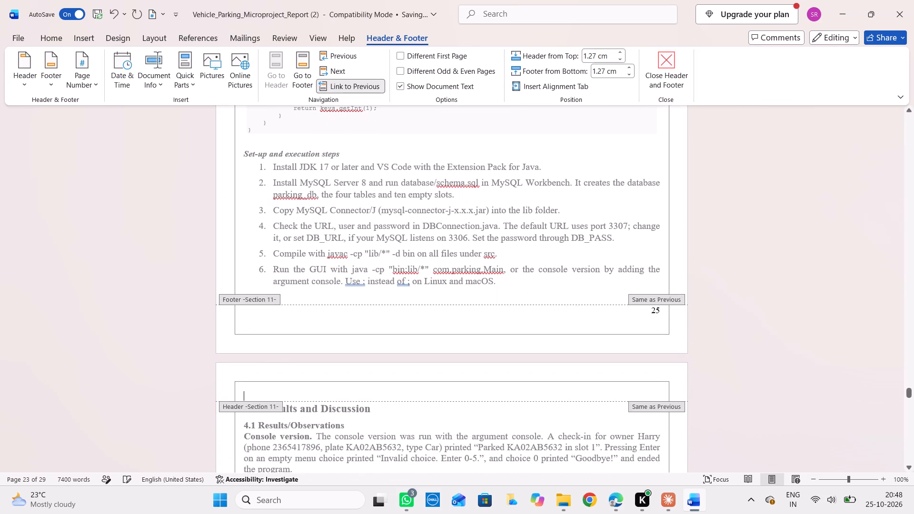
left_click(677, 356)
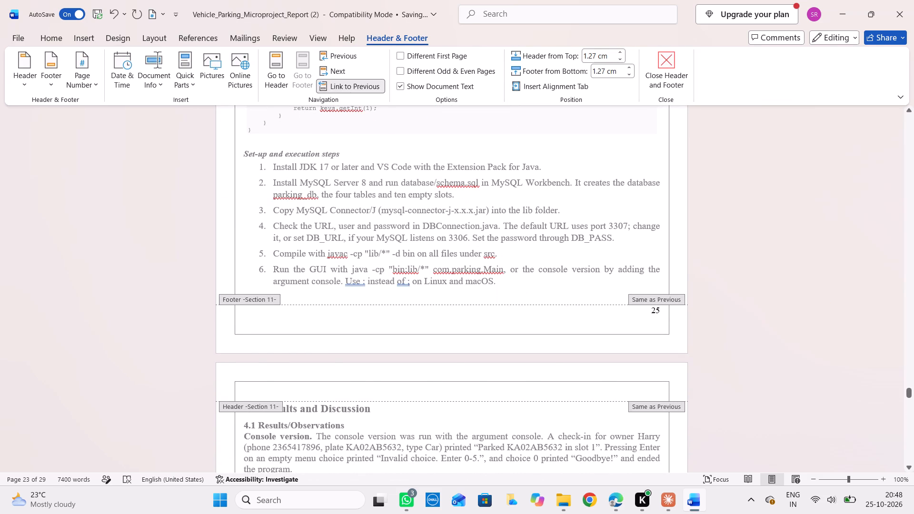
scroll(552, 359, "down", 7)
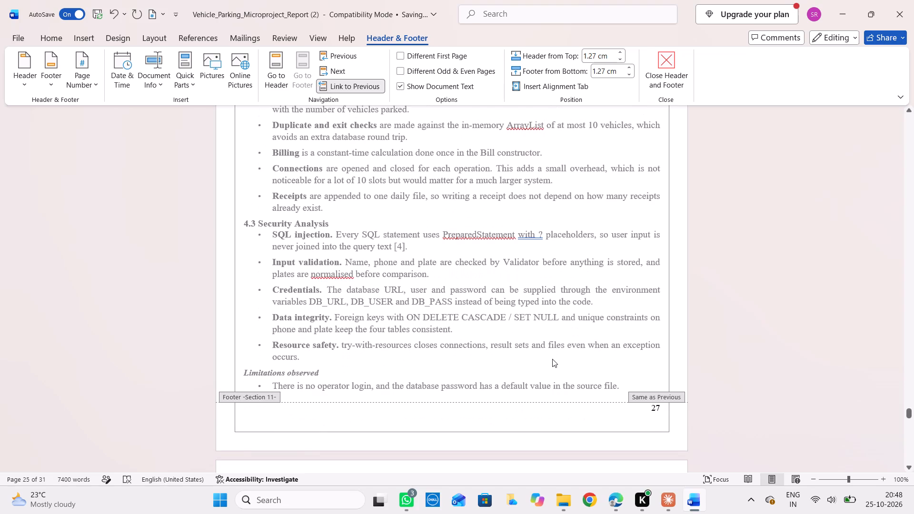
left_click(664, 65)
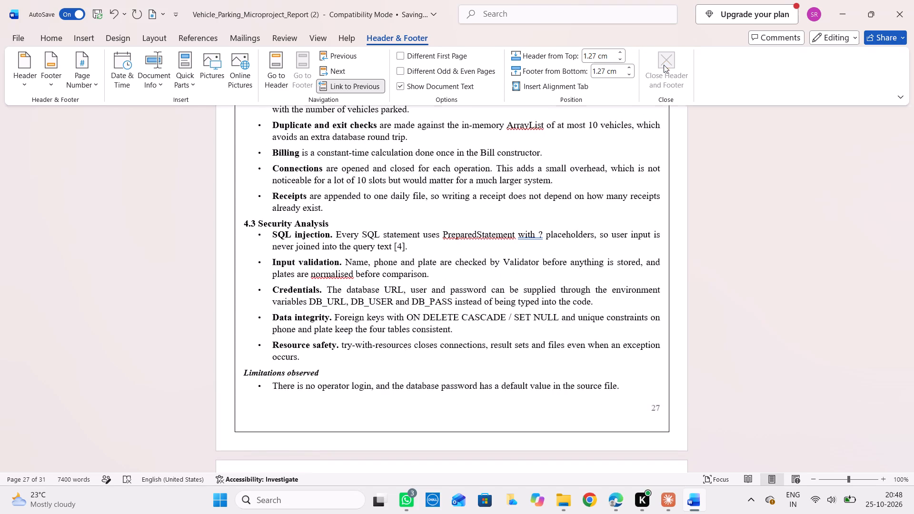
Review the page numbers and page layout from the code listings through the results sections to the references.
scroll(549, 362, "up", 20)
scroll(549, 362, "up", 4)
scroll(549, 362, "down", 12)
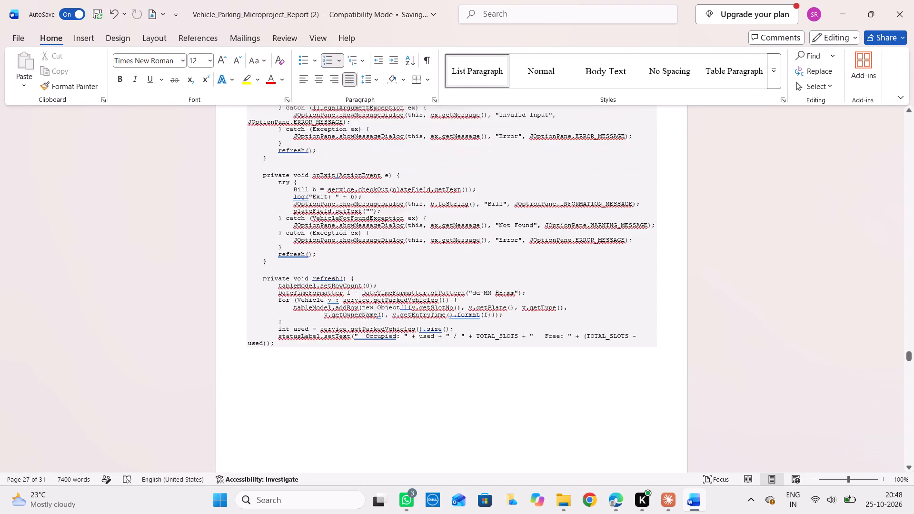
scroll(549, 362, "down", 20)
scroll(549, 362, "down", 20)
scroll(549, 362, "down", 20)
scroll(549, 362, "down", 10)
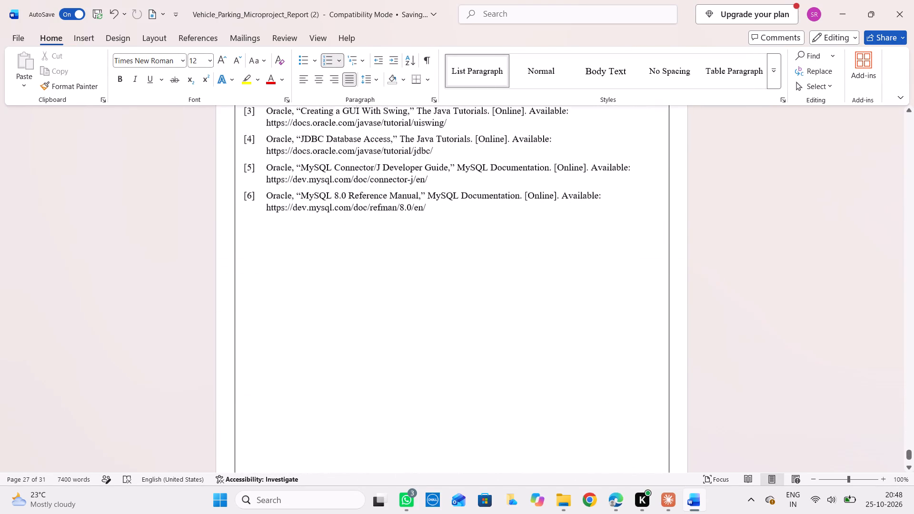
scroll(549, 362, "down", 4)
scroll(549, 362, "up", 7)
scroll(549, 362, "up", 20)
scroll(549, 362, "up", 20)
scroll(549, 362, "up", 2)
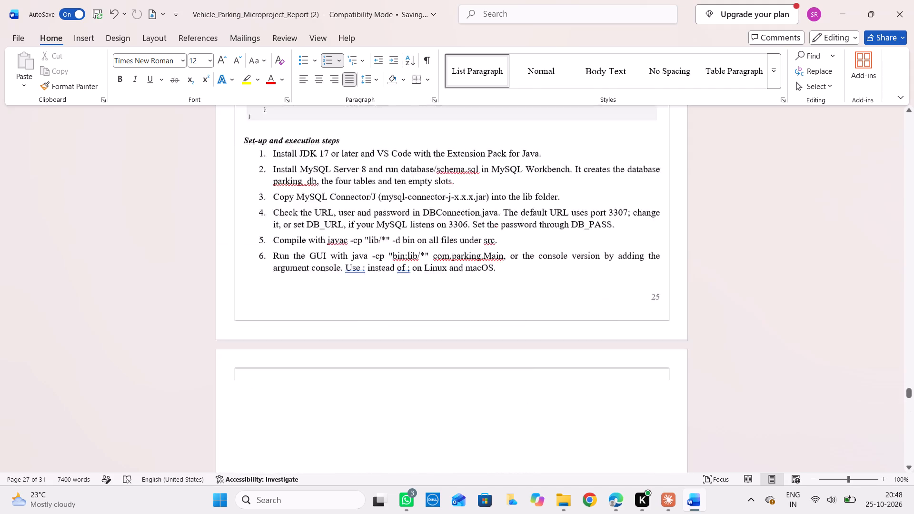
scroll(549, 362, "up", 17)
scroll(549, 362, "down", 20)
scroll(549, 362, "down", 20)
scroll(549, 362, "down", 20)
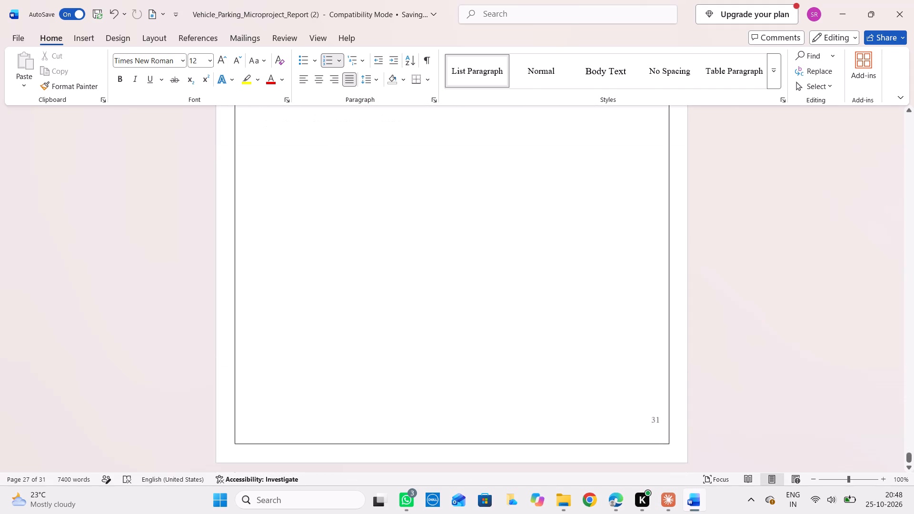
scroll(549, 362, "up", 9)
scroll(549, 362, "down", 4)
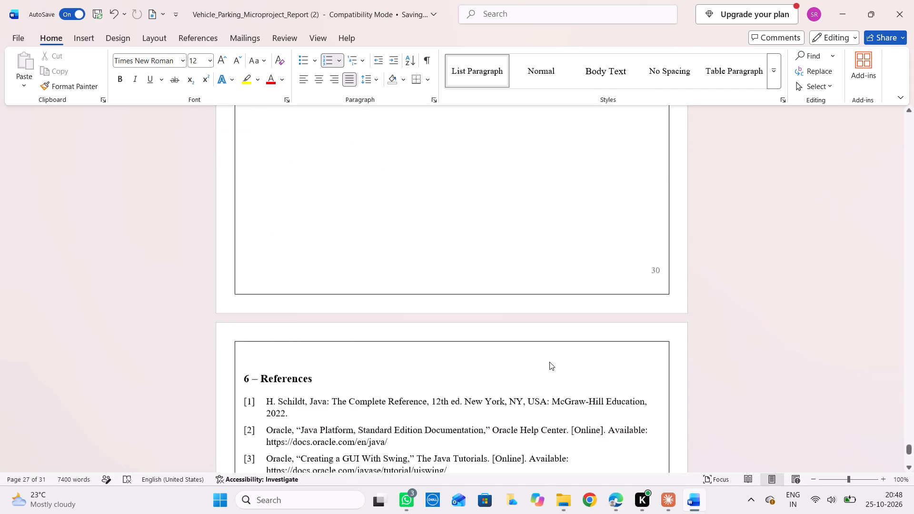
scroll(549, 362, "down", 4)
scroll(549, 362, "up", 1)
scroll(549, 362, "down", 1)
scroll(549, 362, "up", 1)
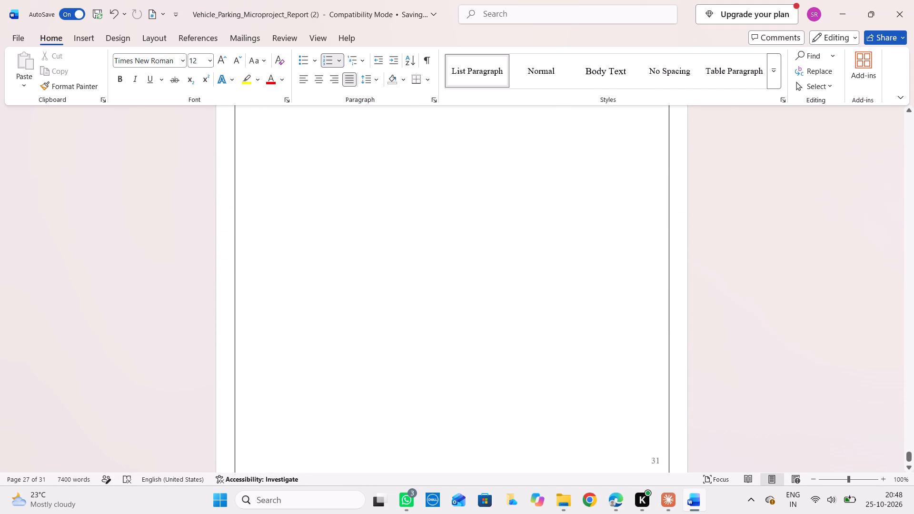
scroll(549, 362, "up", 3)
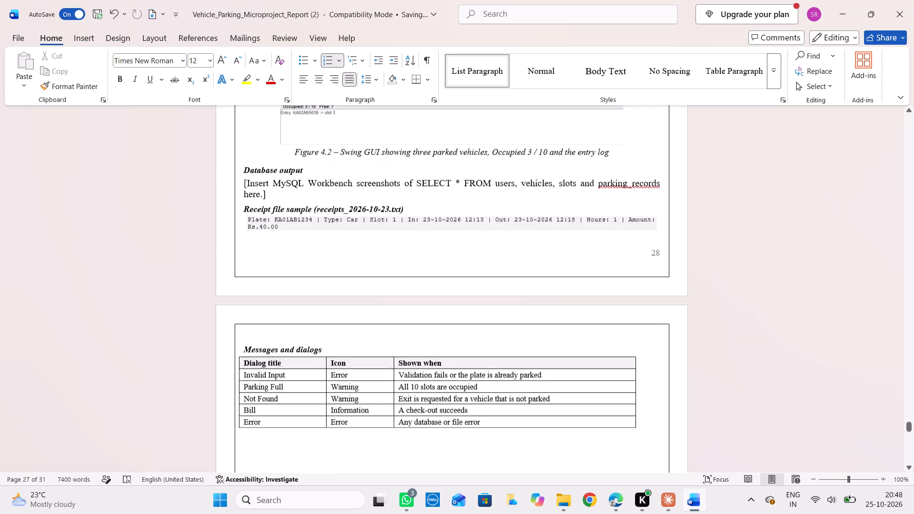
scroll(549, 362, "up", 3)
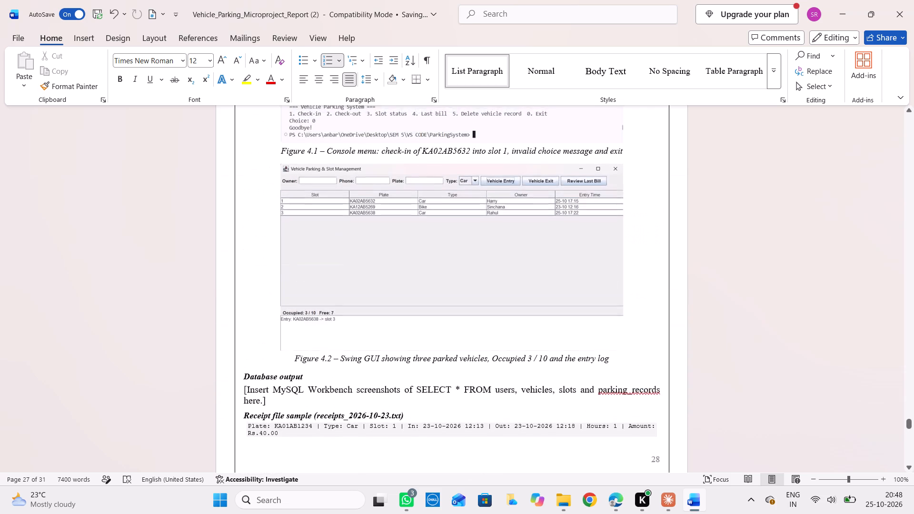
scroll(549, 362, "down", 3)
scroll(549, 362, "up", 4)
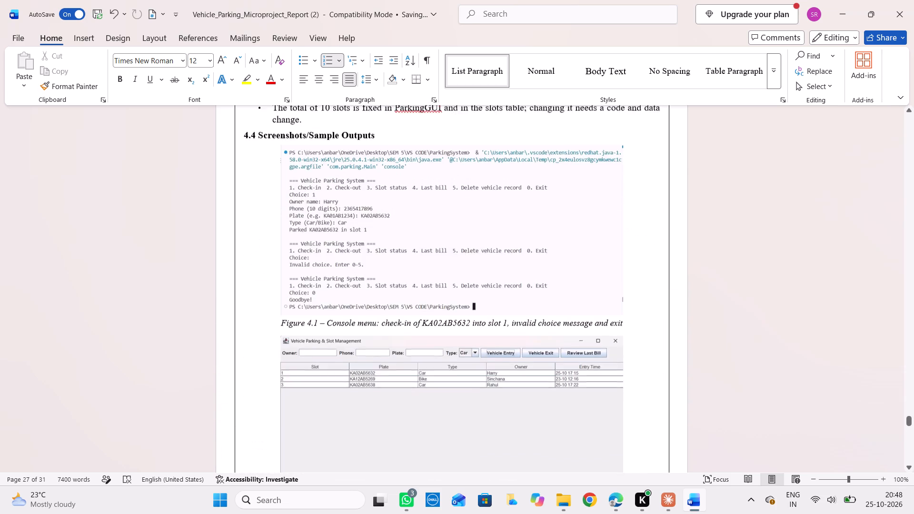
scroll(549, 362, "up", 5)
scroll(549, 362, "down", 1)
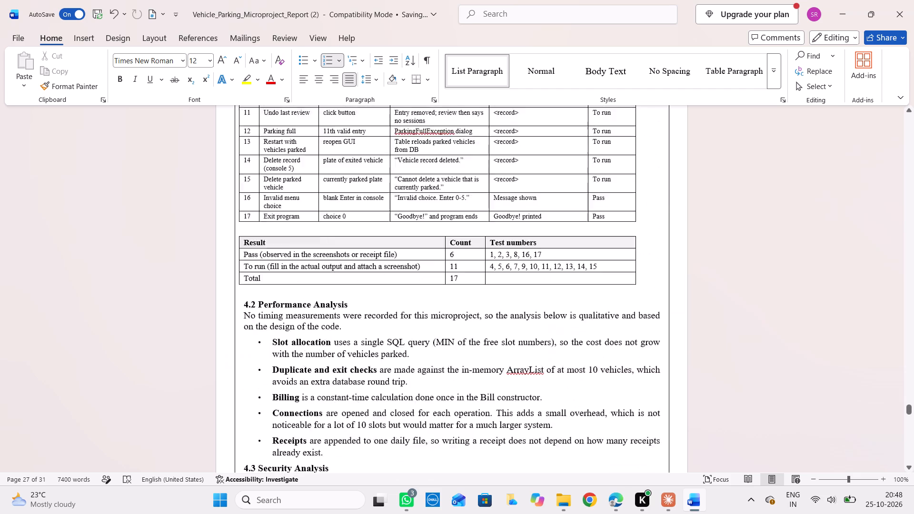
Insert a blank line before the "Limitations observed" heading in section 4.3 to push it onto the next page with its bullets.
scroll(549, 362, "down", 1)
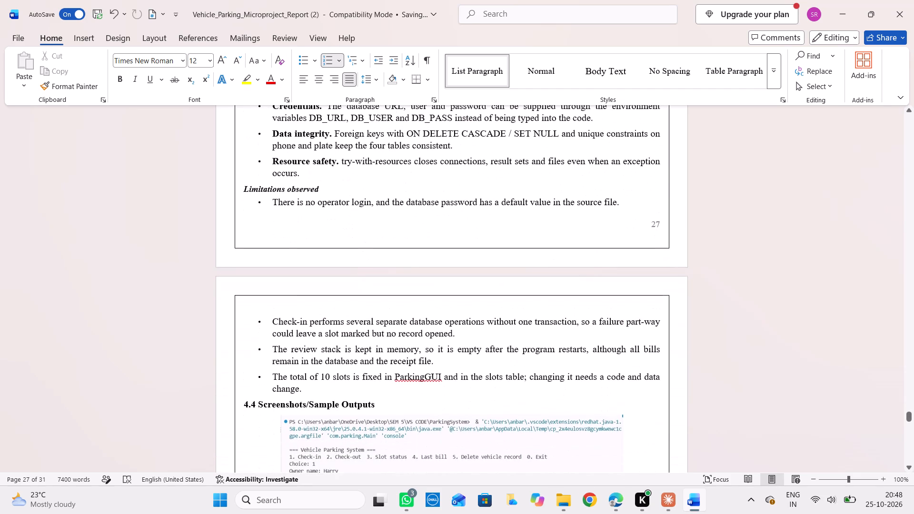
left_click(245, 187)
key("Return")
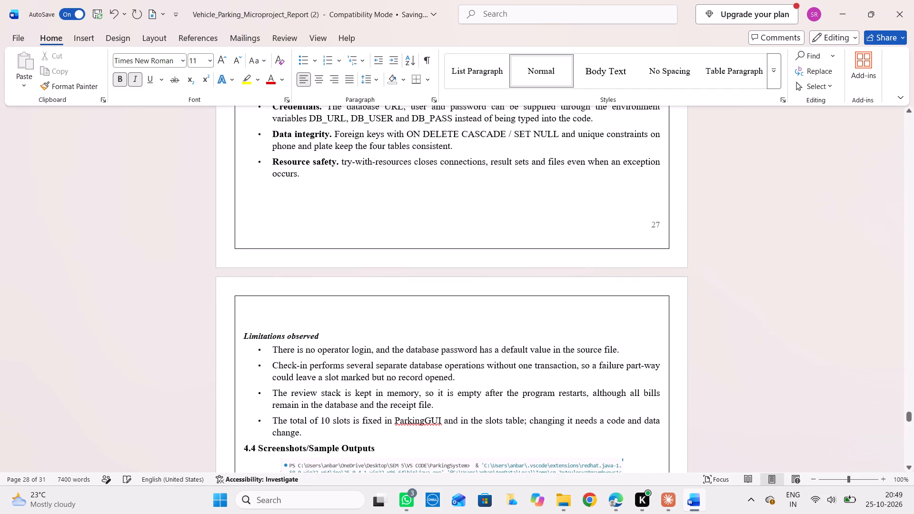
scroll(338, 140, "up", 2)
scroll(338, 140, "down", 2)
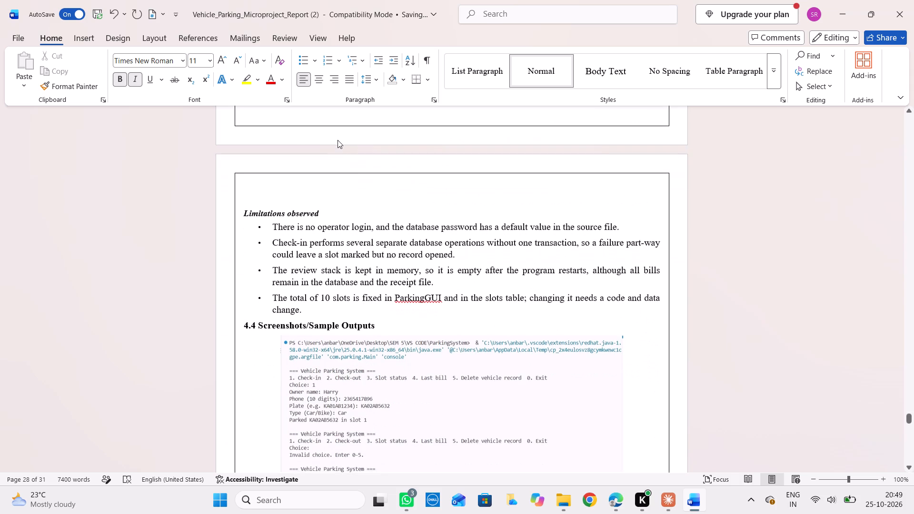
Remove the italics from the "Limitations observed" heading and set its font size to 12.
left_click_drag(321, 213, 245, 216)
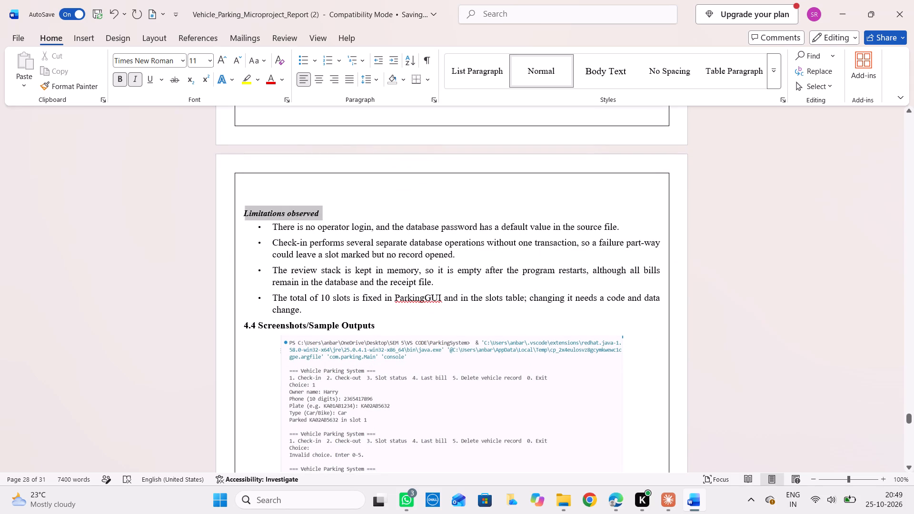
left_click(268, 189)
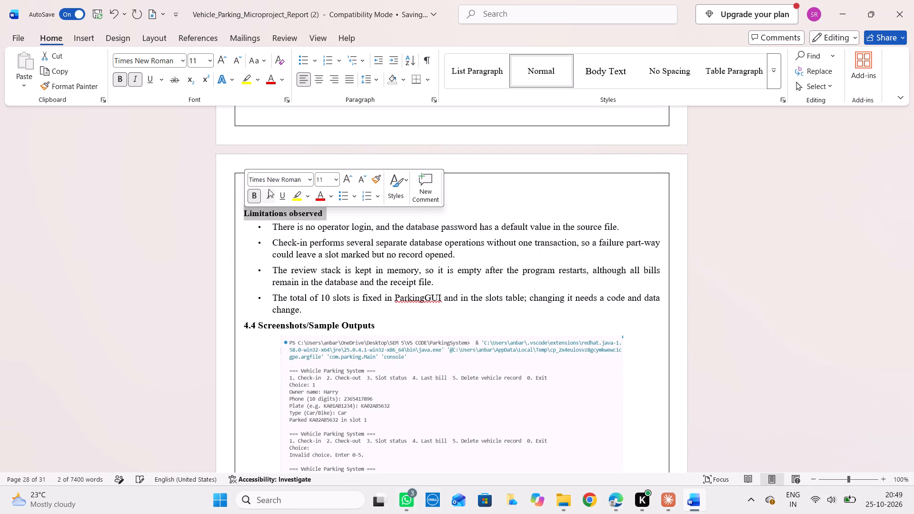
left_click(337, 181)
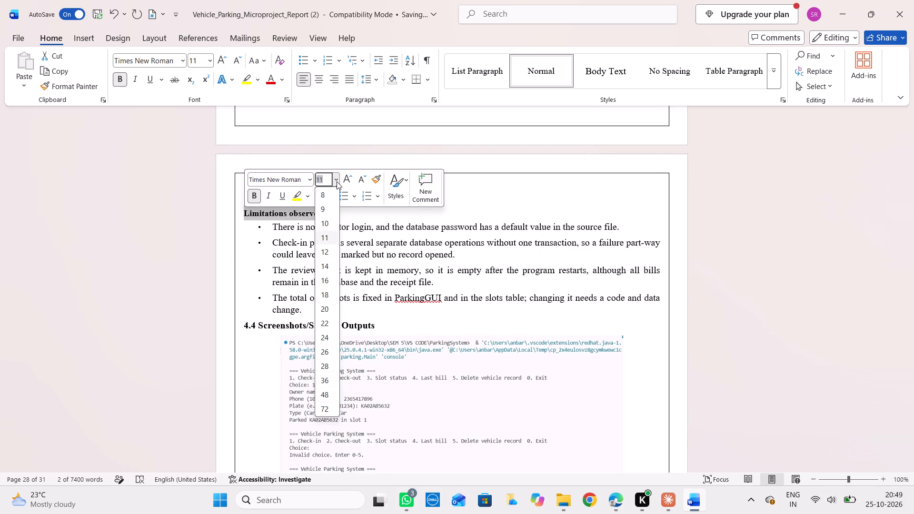
left_click(327, 254)
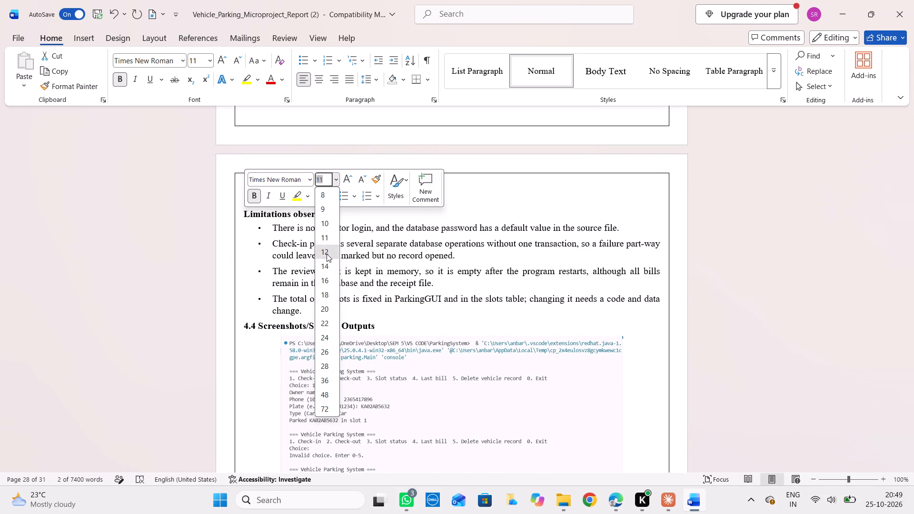
left_click(326, 244)
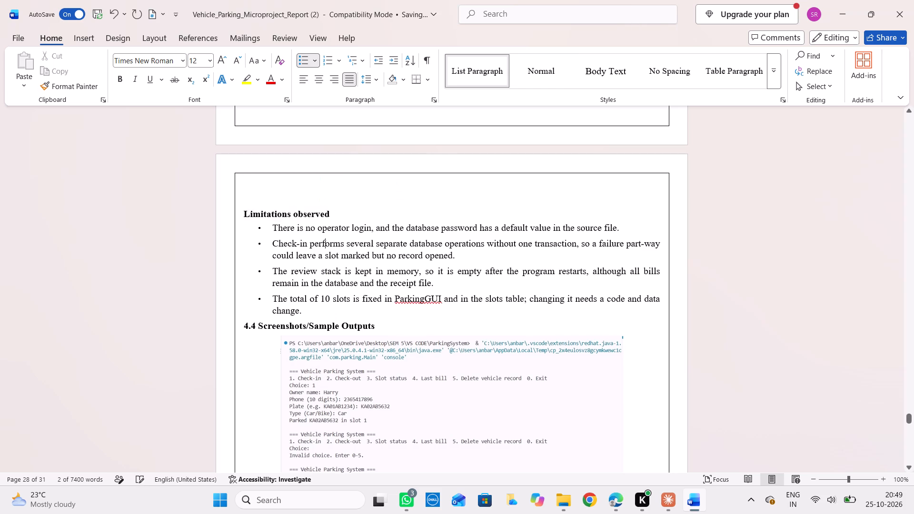
Correct "normalised" to the suggested spelling "normalized" in the Input validation bullet of section 4.3.
scroll(326, 244, "down", 3)
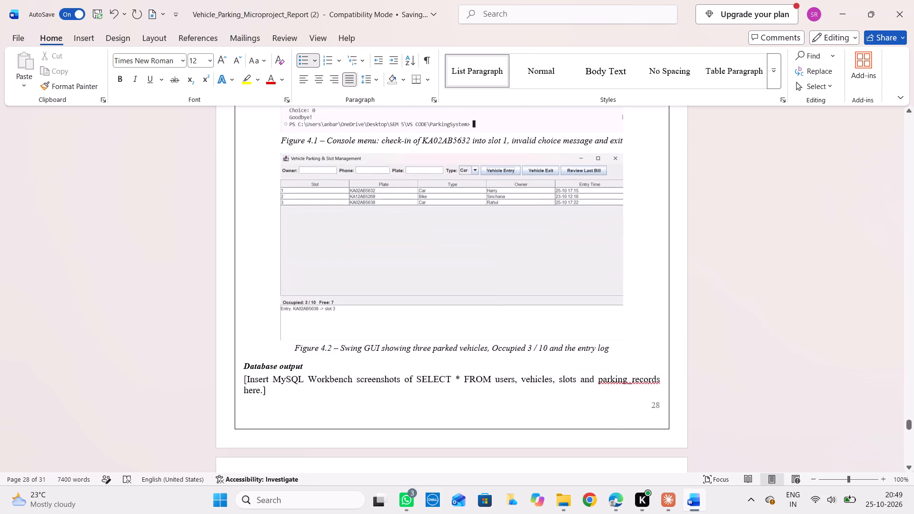
left_click(330, 361)
scroll(330, 361, "up", 1)
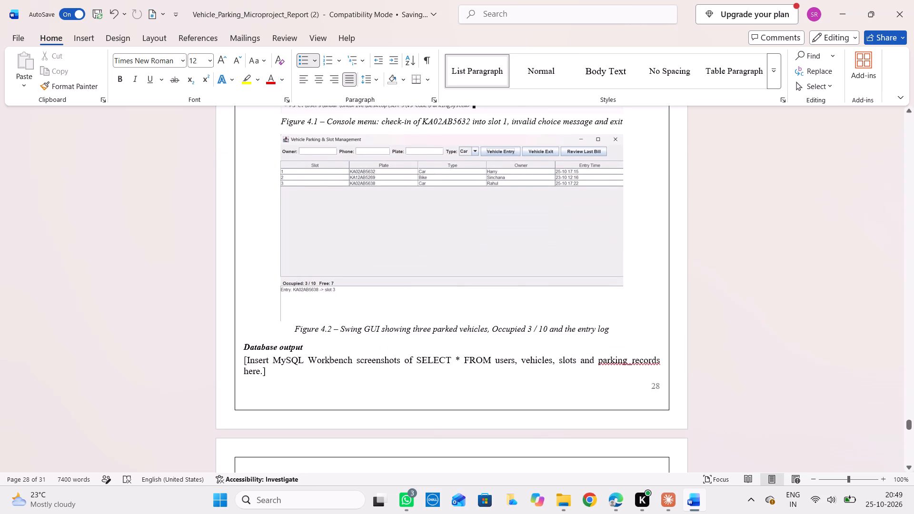
scroll(330, 361, "up", 7)
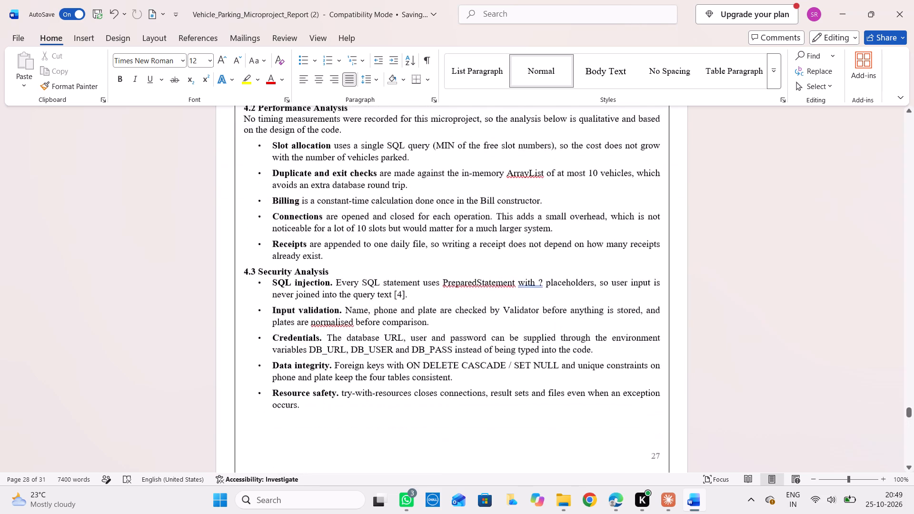
scroll(330, 361, "up", 1)
left_click(370, 293)
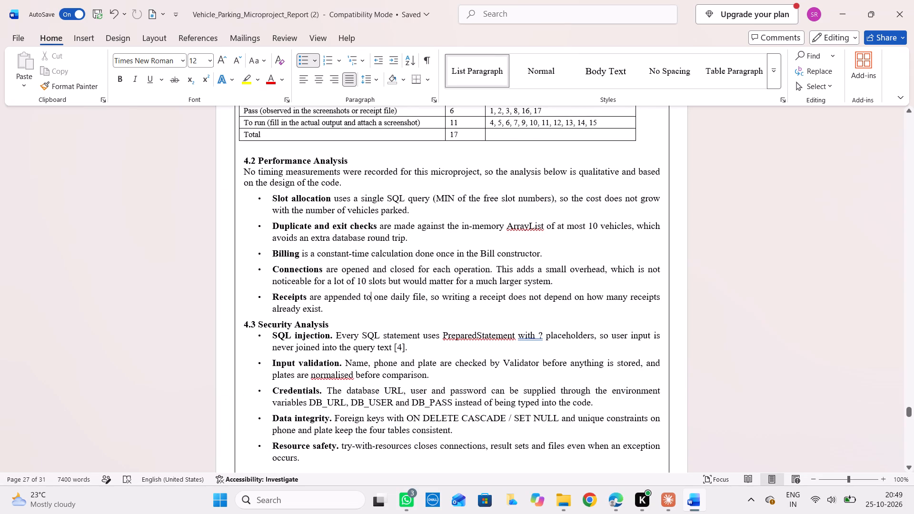
left_click(339, 376)
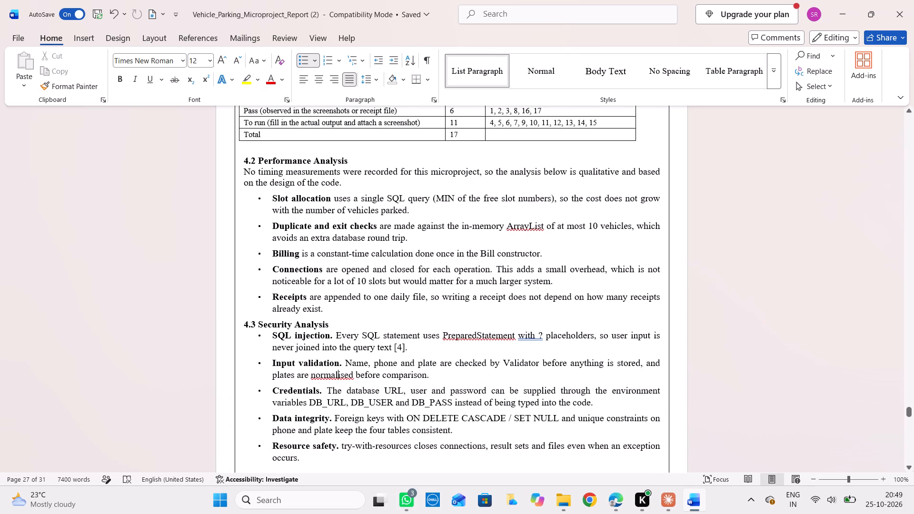
right_click(339, 376)
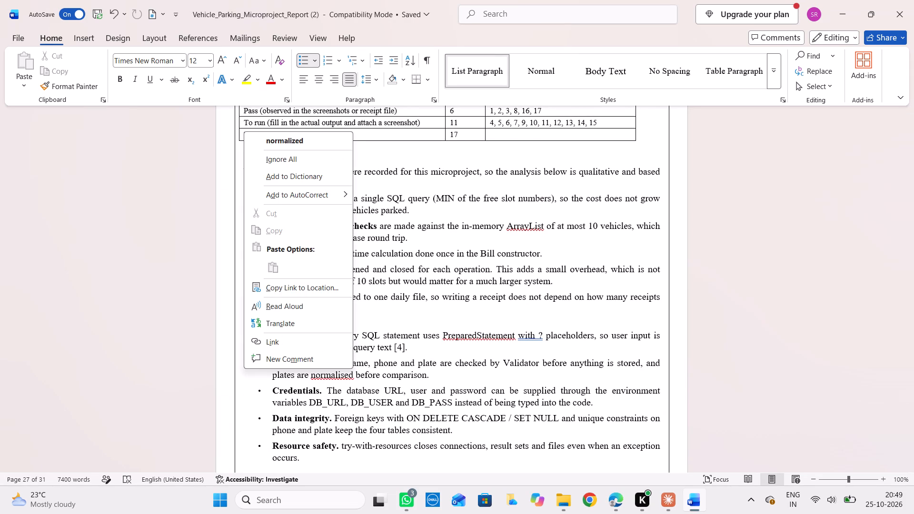
left_click(302, 140)
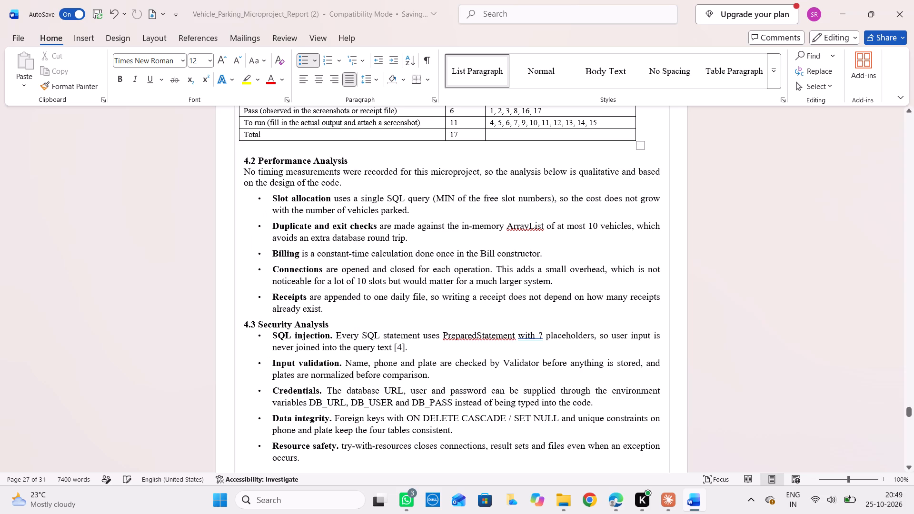
Review the report backwards from section 4.2 through the code listings, design tables and contents page to the title page.
scroll(523, 230, "up", 1)
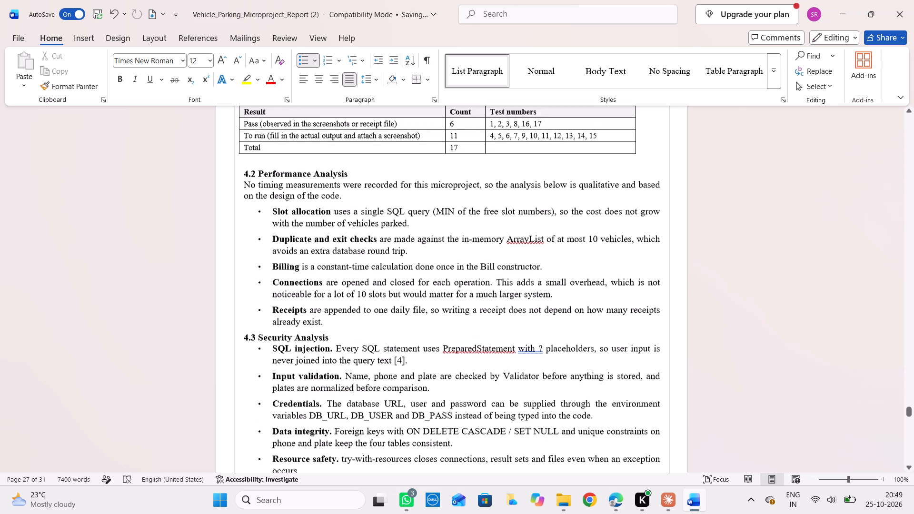
scroll(523, 230, "up", 7)
scroll(523, 230, "up", 20)
scroll(523, 230, "up", 7)
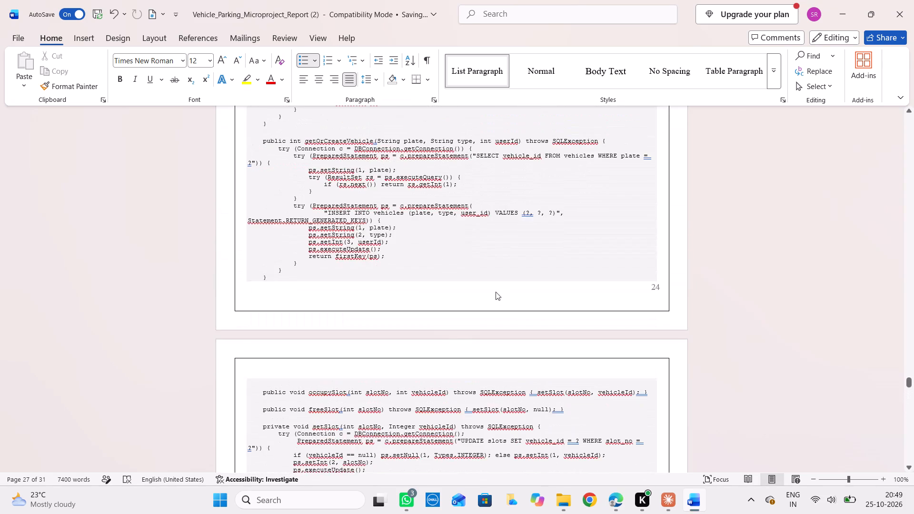
scroll(496, 292, "up", 19)
scroll(496, 292, "up", 13)
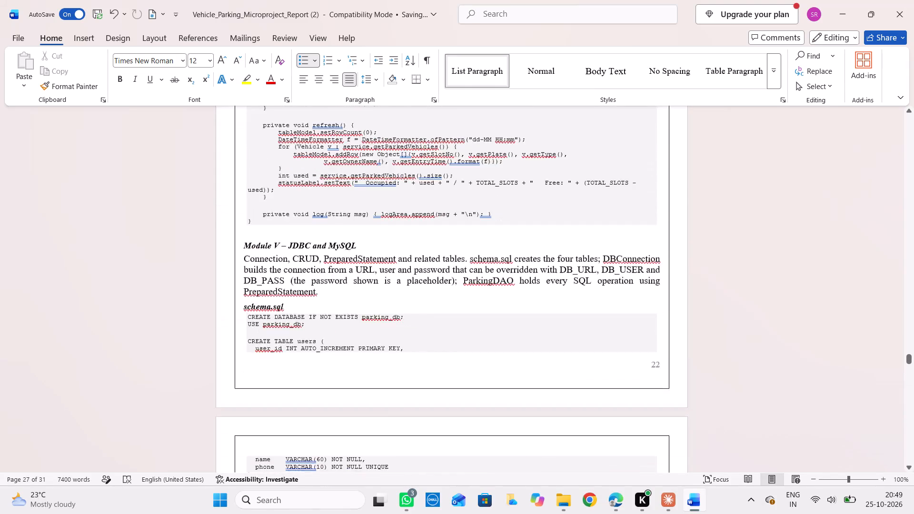
scroll(496, 292, "up", 4)
scroll(496, 292, "up", 20)
scroll(496, 292, "up", 20)
scroll(496, 292, "up", 12)
scroll(496, 292, "up", 20)
scroll(496, 292, "up", 7)
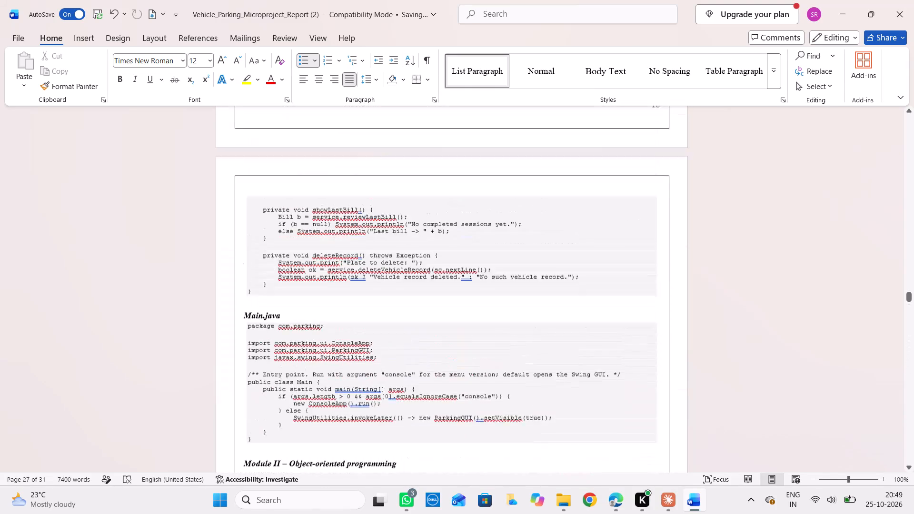
scroll(496, 292, "up", 6)
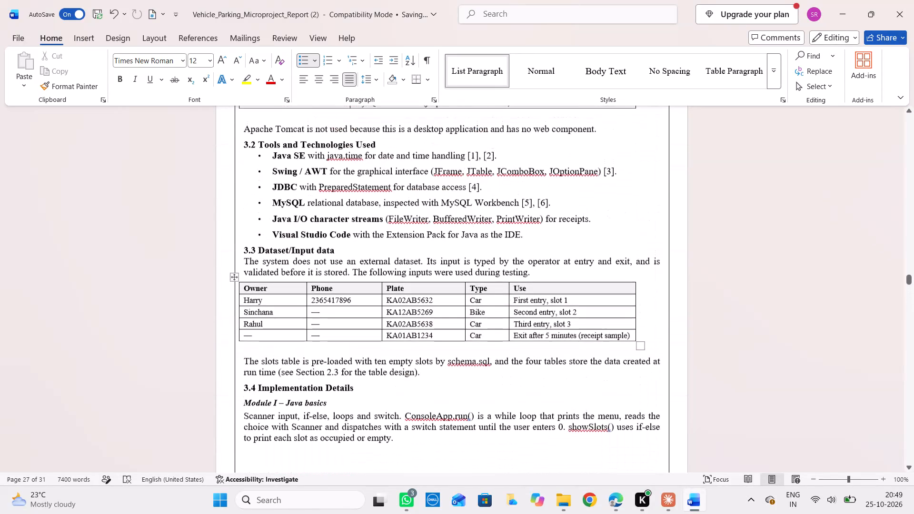
scroll(496, 292, "up", 20)
scroll(496, 292, "up", 2)
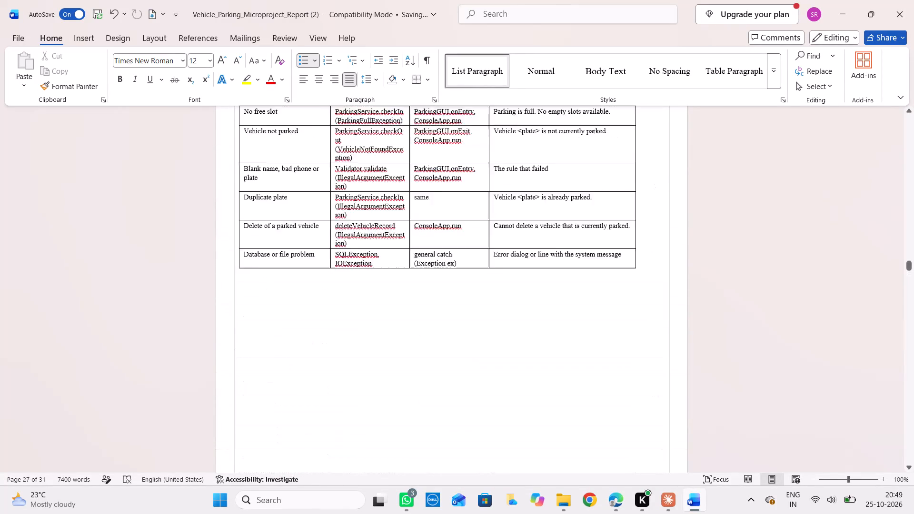
scroll(496, 292, "up", 20)
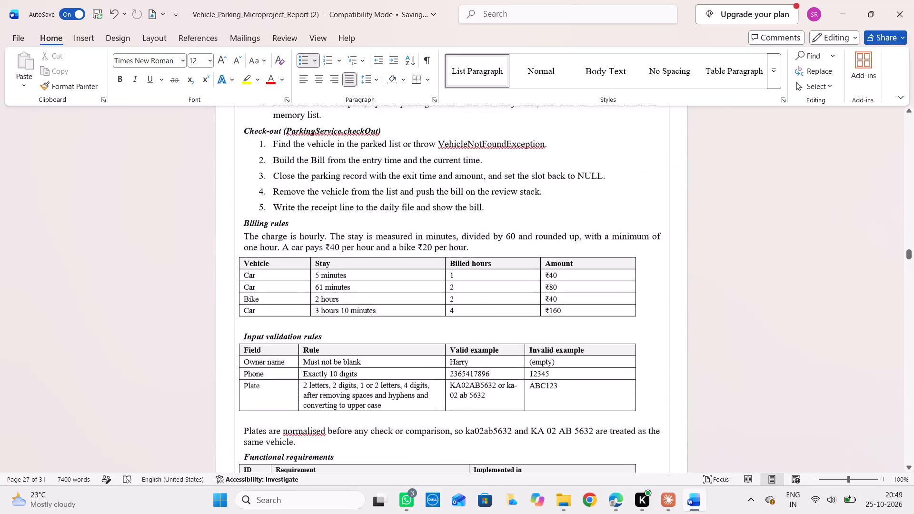
scroll(496, 292, "up", 10)
scroll(496, 292, "up", 13)
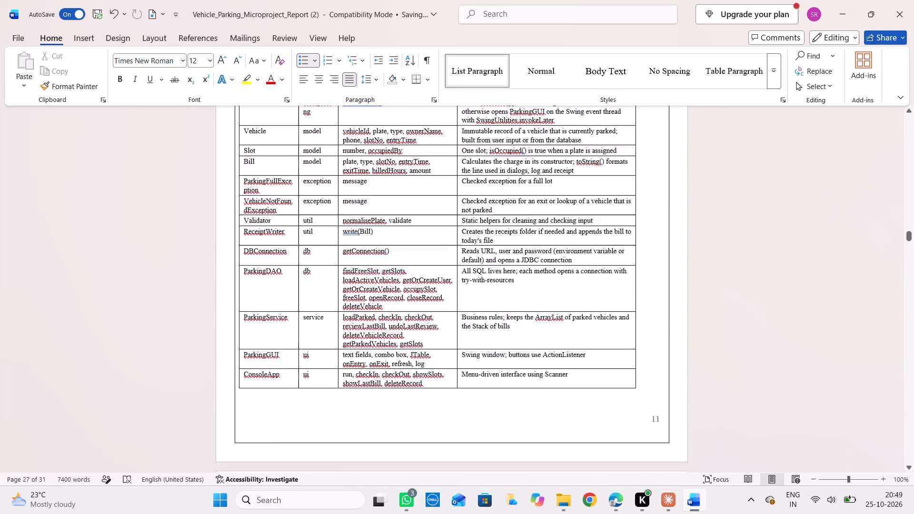
scroll(496, 292, "up", 20)
scroll(496, 292, "up", 20)
scroll(496, 292, "up", 1)
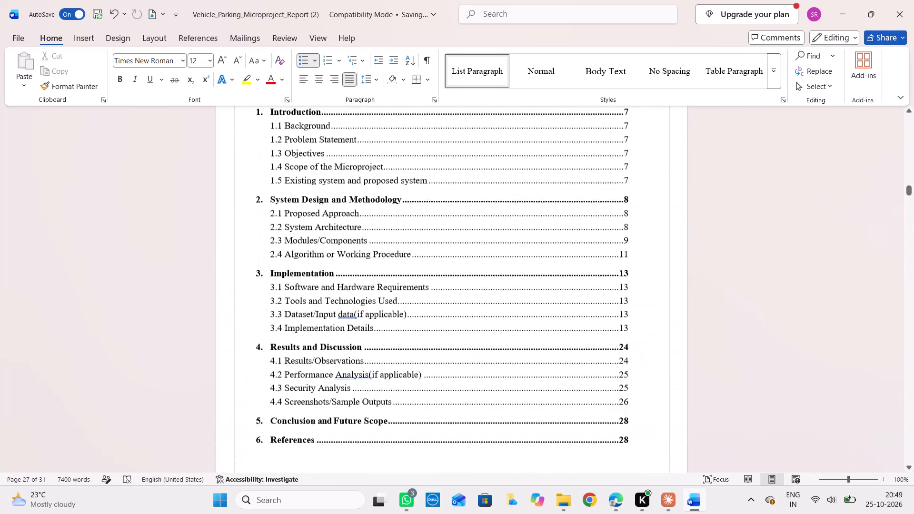
scroll(496, 292, "up", 1)
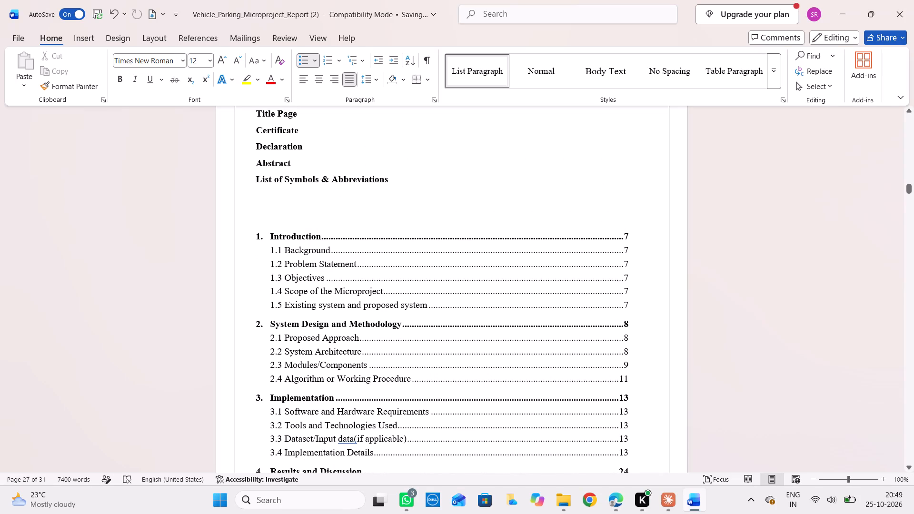
scroll(525, 179, "up", 2)
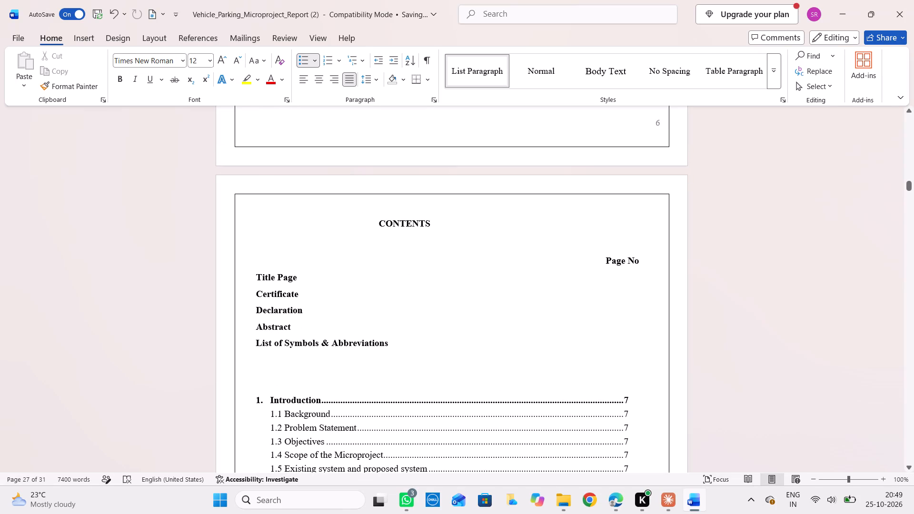
scroll(524, 212, "up", 10)
scroll(524, 212, "up", 11)
scroll(524, 212, "up", 17)
scroll(524, 212, "up", 13)
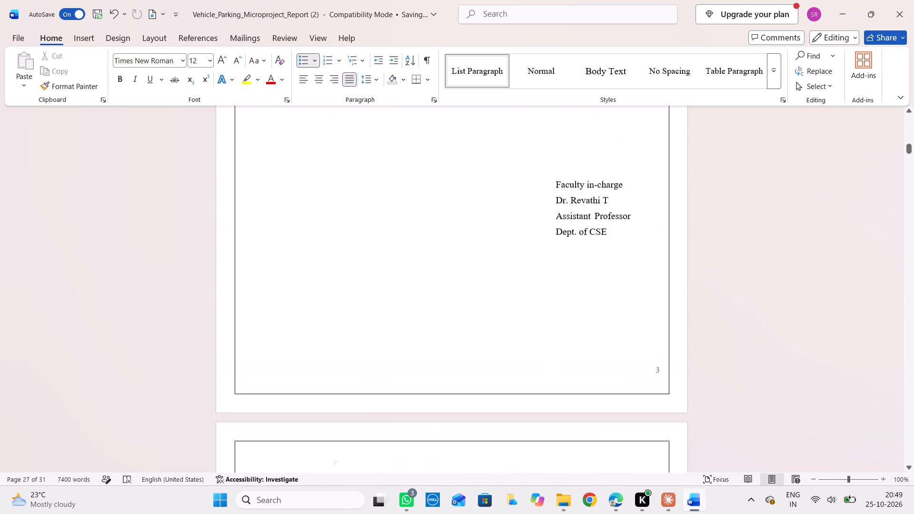
scroll(524, 212, "up", 10)
scroll(524, 212, "up", 20)
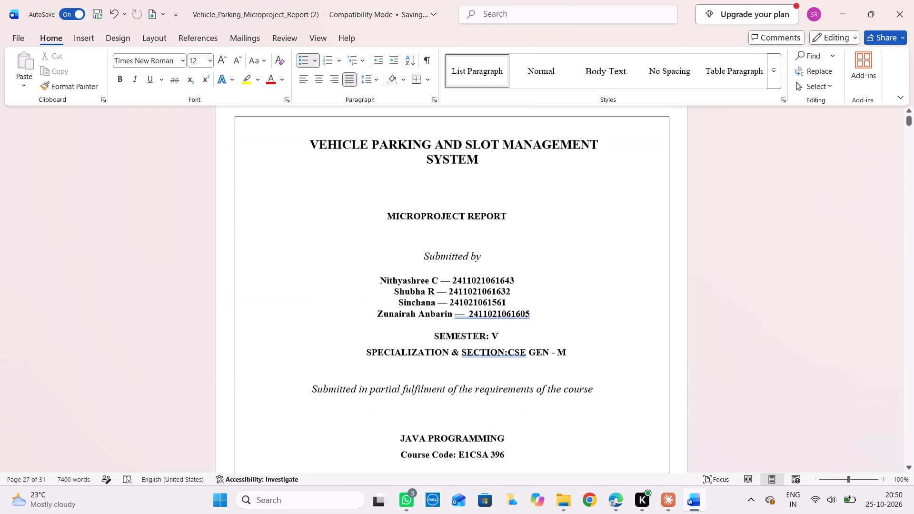
scroll(524, 212, "up", 1)
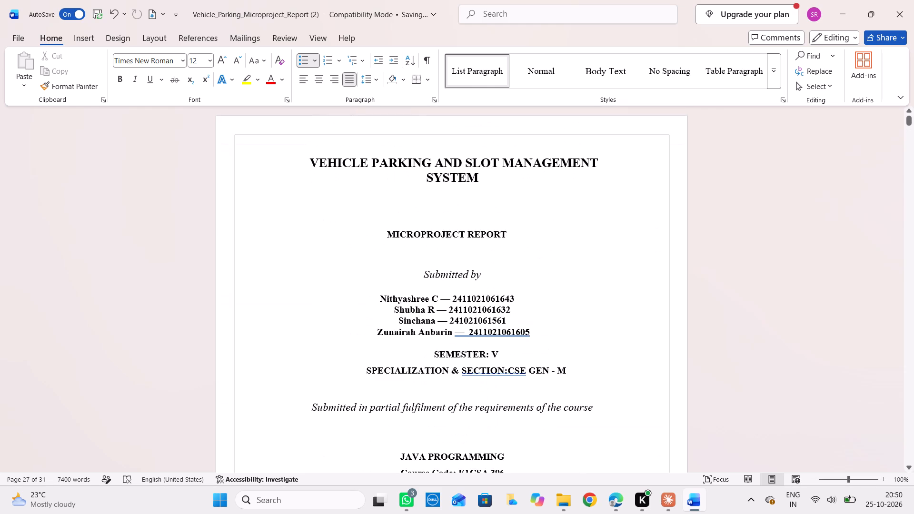
Rename the report file as "Java Microproject Report", keeping it in the OneDrive Documents folder.
left_click(433, 16)
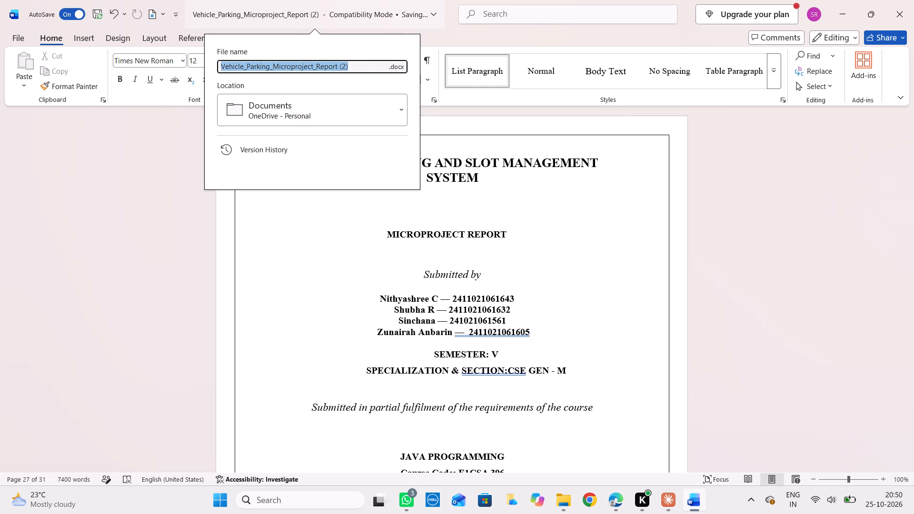
key("BackSpace")
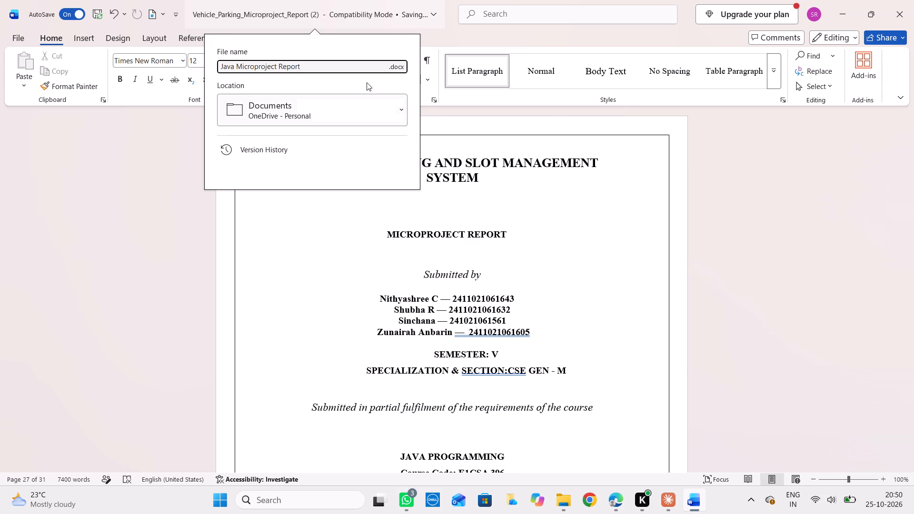